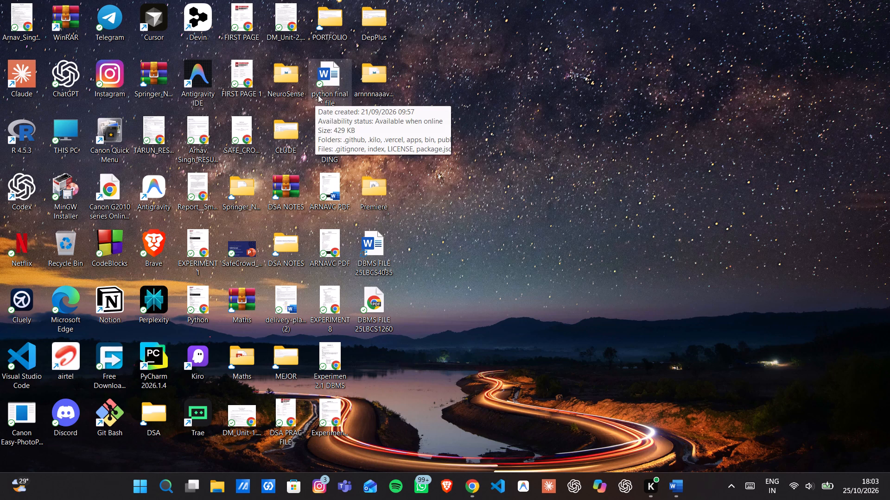
Open the Word document "python final file" from the desktop.
{"action": "double_click", "coordinate": [333, 79]}
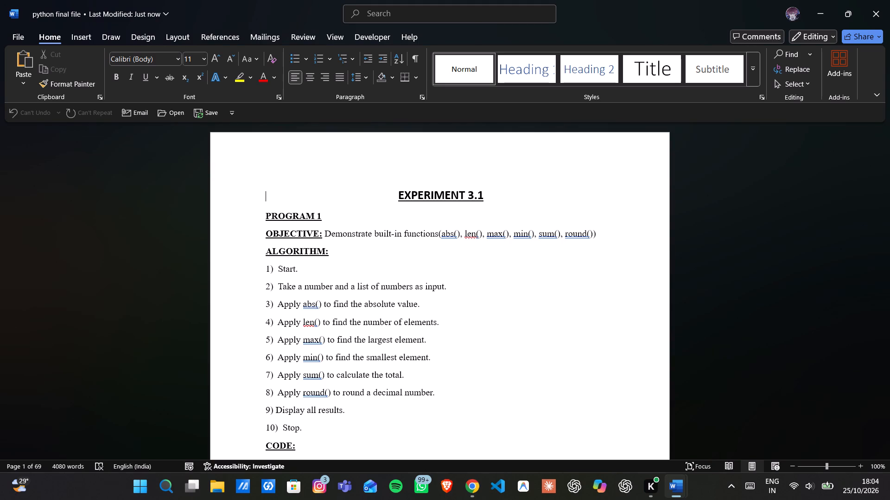
Shrink the Program 1 output screenshot in Experiment 3.1 so it fits on the first page beneath its OUTPUT heading.
{"action": "scroll", "coordinate": [572, 256], "scroll_direction": "down", "scroll_amount": 2}
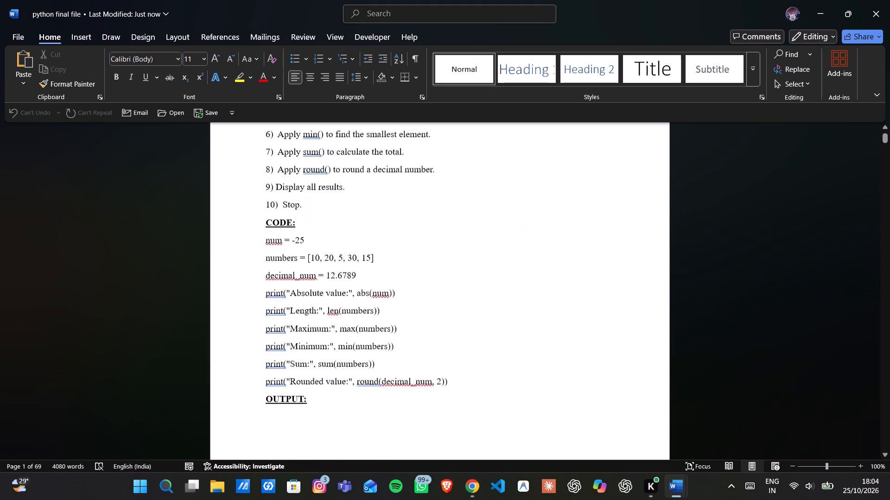
{"action": "scroll", "coordinate": [572, 256], "scroll_direction": "down", "scroll_amount": 2}
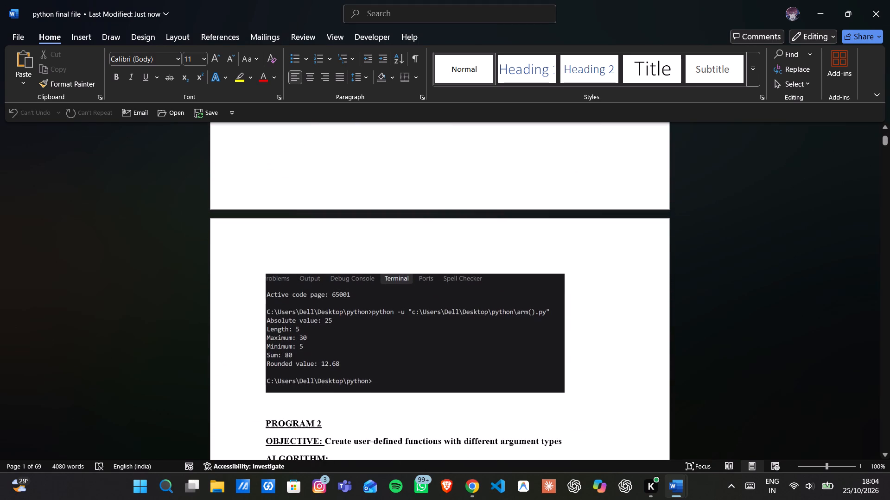
{"action": "left_click", "coordinate": [534, 319]}
{"action": "left_click_drag", "start_coordinate": [564, 392], "coordinate": [476, 319]}
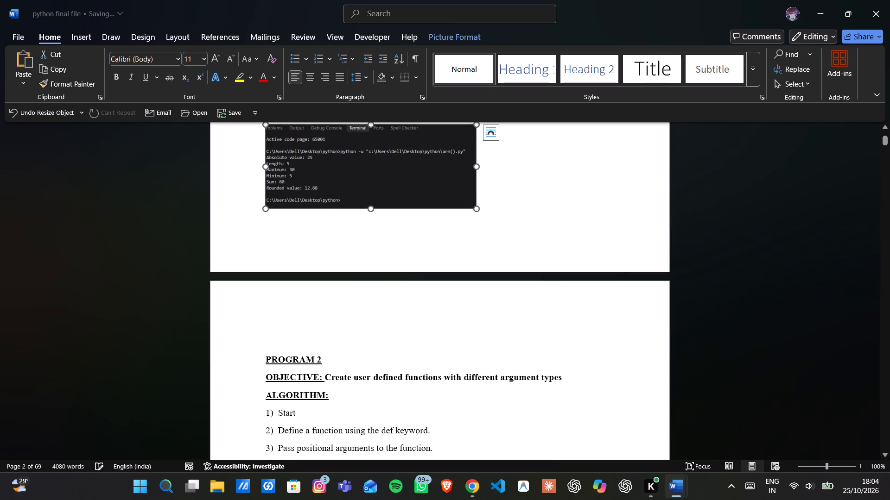
Delete the blank line above the PROGRAM 2 heading in Experiment 3.1.
{"action": "left_click", "coordinate": [291, 337]}
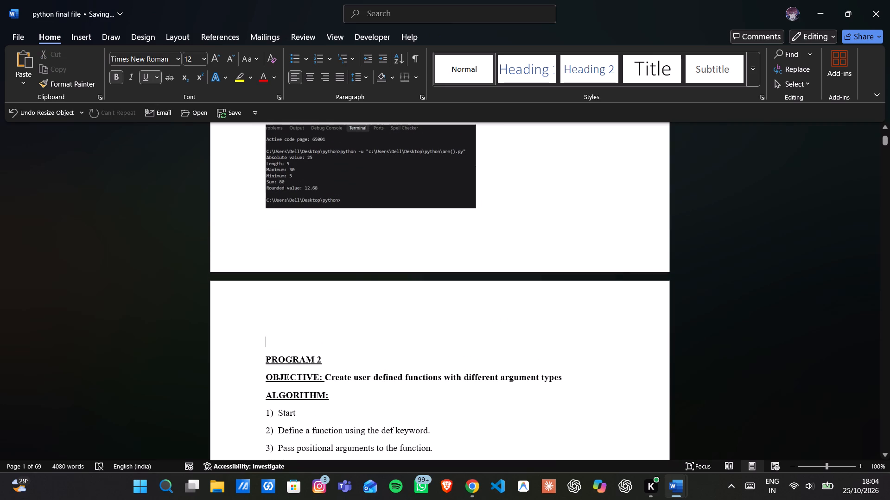
{"action": "key", "text": "BackSpace"}
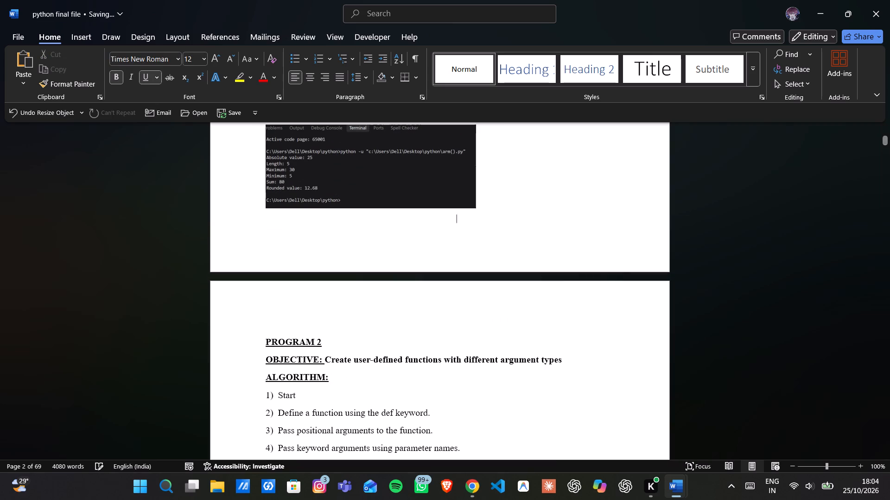
{"action": "left_click", "coordinate": [269, 324]}
{"action": "key", "text": "Left"}
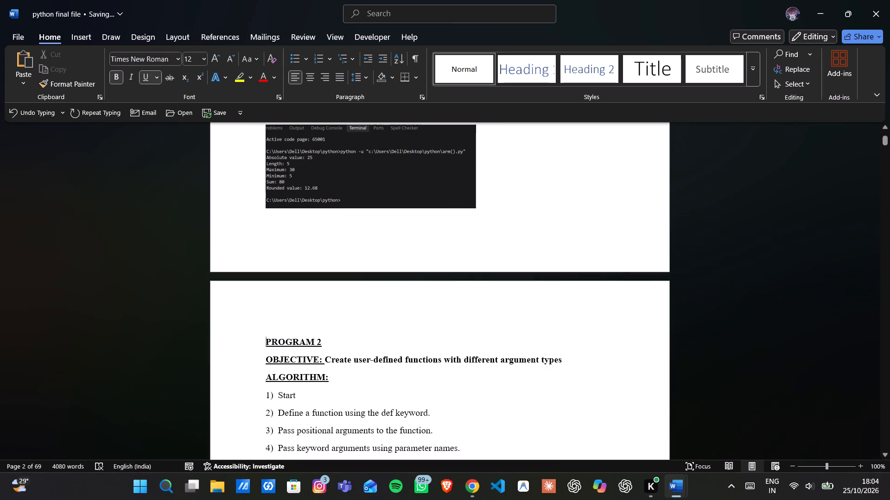
{"action": "key", "text": "Up"}
{"action": "key", "text": "Up"}
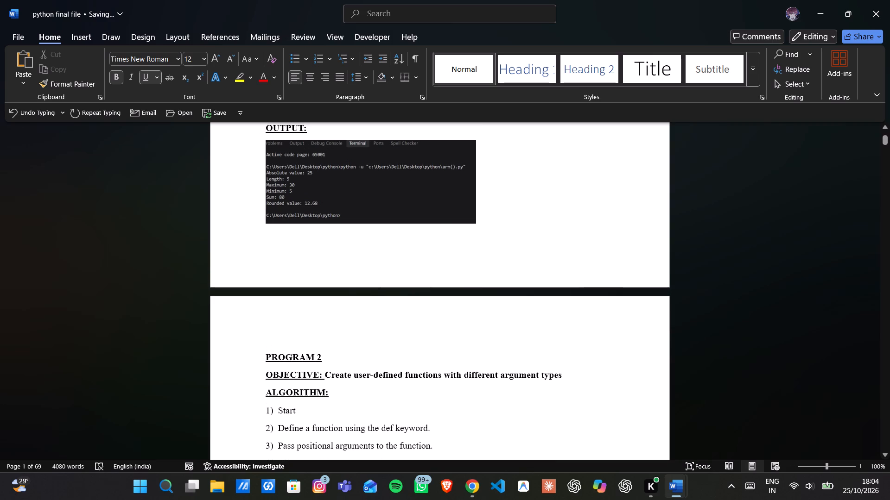
{"action": "left_click", "coordinate": [269, 324]}
{"action": "left_click", "coordinate": [269, 324]}
Insert blank lines above the PROGRAM 3 heading in Experiment 3.1 until the heading starts on a new page.
{"action": "scroll", "coordinate": [373, 358], "scroll_direction": "down", "scroll_amount": 3}
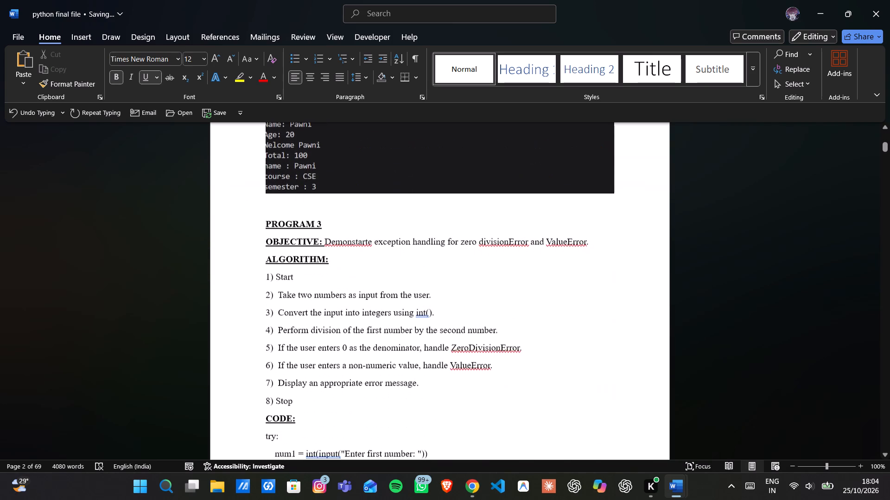
{"action": "scroll", "coordinate": [373, 358], "scroll_direction": "down", "scroll_amount": 1}
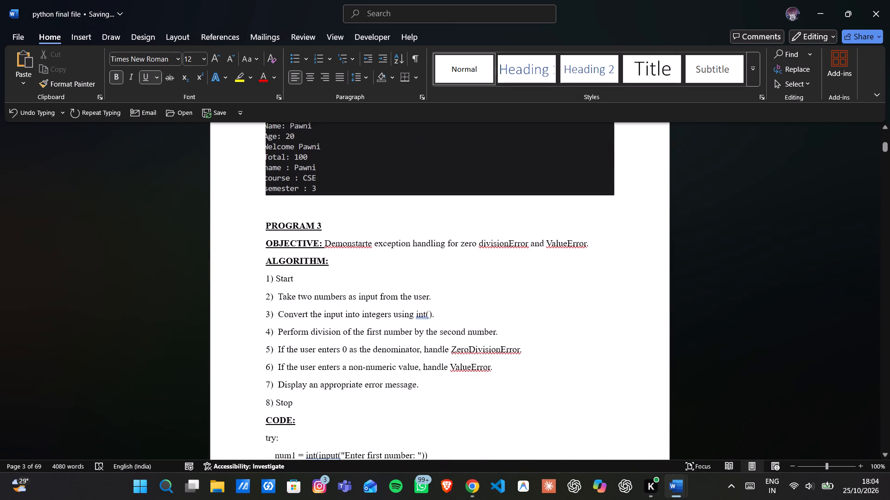
{"action": "left_click", "coordinate": [290, 211]}
{"action": "key", "text": "Return"}
{"action": "key", "text": "Return"}
{"action": "key", "text": "Return"}
{"action": "key", "text": "Return"}
{"action": "key", "text": "Return"}
{"action": "key", "text": "Return"}
{"action": "key", "text": "Return"}
{"action": "key", "text": "Return"}
{"action": "key", "text": "Return"}
{"action": "key", "text": "Return"}
{"action": "key", "text": "Return"}
{"action": "key", "text": "Return"}
{"action": "key", "text": "Return"}
{"action": "key", "text": "Return"}
{"action": "key", "text": "Return"}
{"action": "key", "text": "Return"}
{"action": "key", "text": "Return"}
{"action": "key", "text": "Return"}
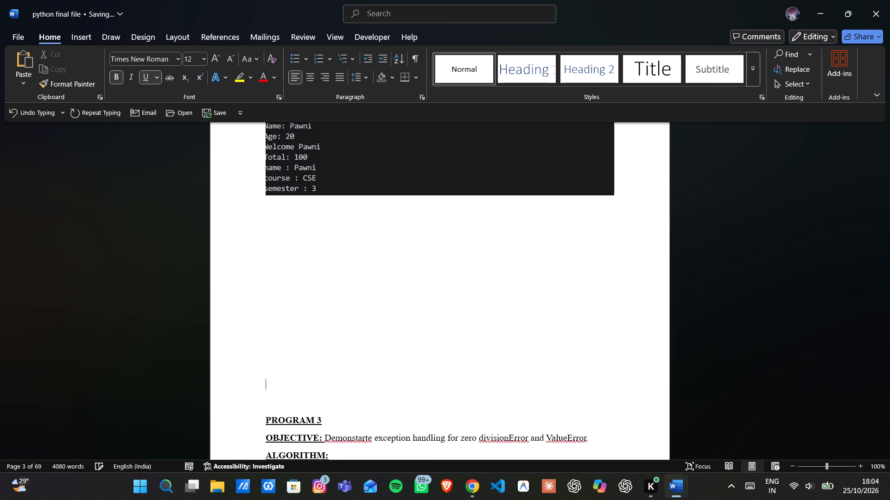
{"action": "scroll", "coordinate": [290, 211], "scroll_direction": "down", "scroll_amount": 1}
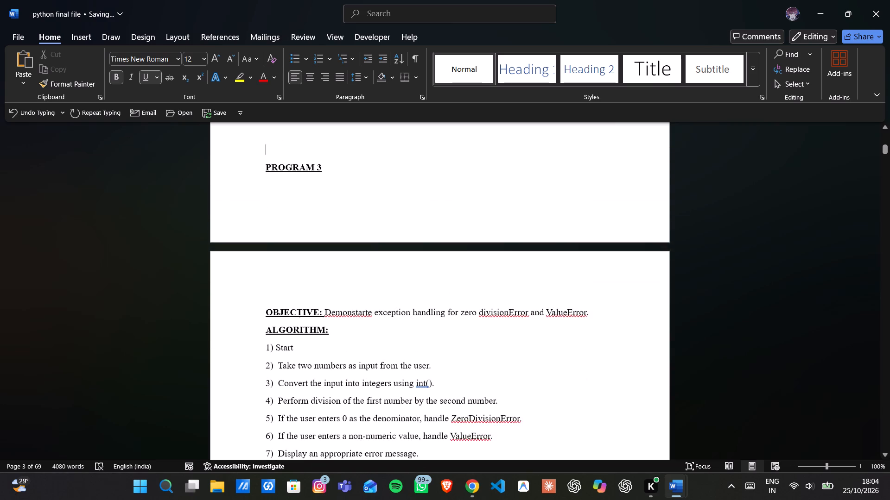
{"action": "key", "text": "Return"}
Review the page layout from Experiment 3.1 through Program 1 of Experiment 3.2, checking headings, code and output placement.
{"action": "scroll", "coordinate": [290, 211], "scroll_direction": "down", "scroll_amount": 1}
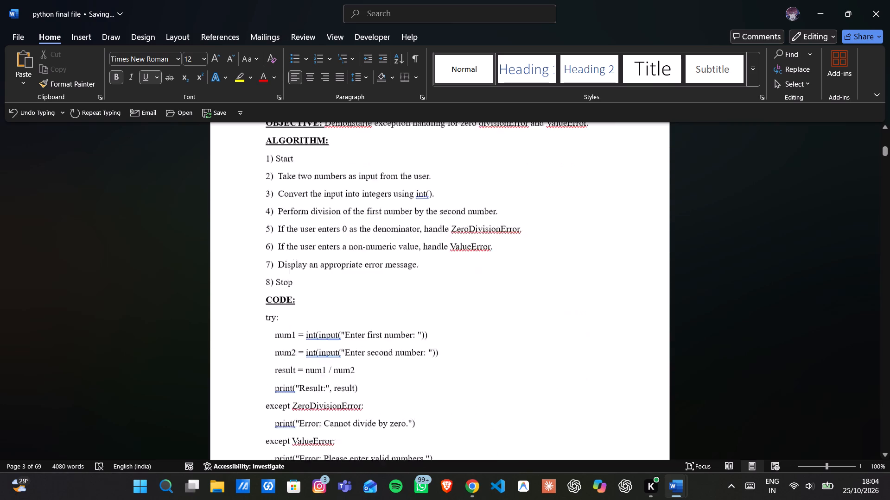
{"action": "scroll", "coordinate": [290, 211], "scroll_direction": "down", "scroll_amount": 2}
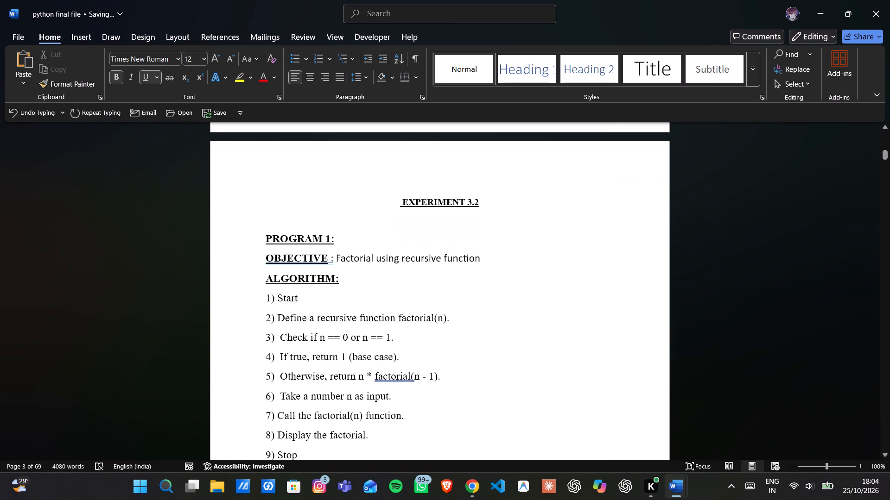
{"action": "scroll", "coordinate": [290, 211], "scroll_direction": "up", "scroll_amount": 1}
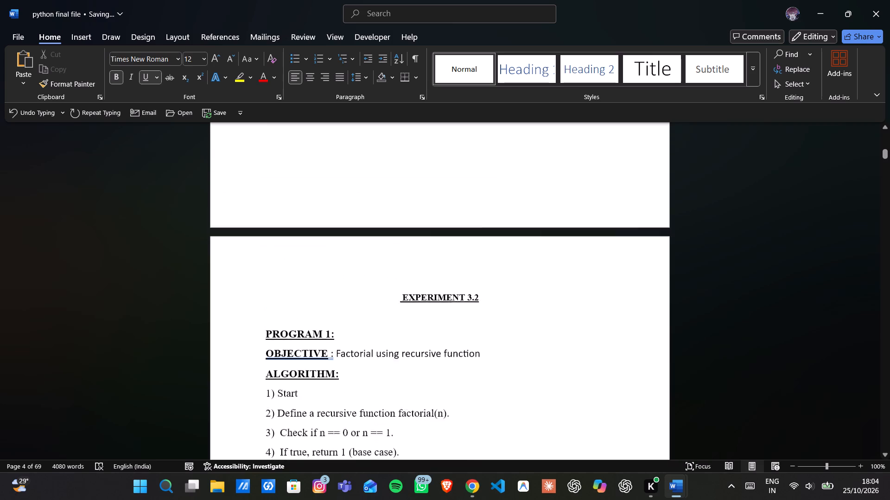
{"action": "scroll", "coordinate": [290, 211], "scroll_direction": "up", "scroll_amount": 3}
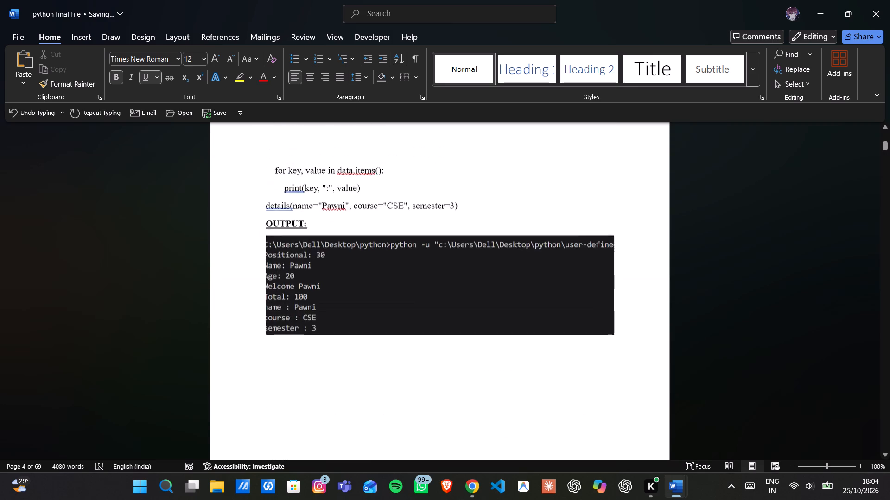
{"action": "scroll", "coordinate": [290, 211], "scroll_direction": "up", "scroll_amount": 9}
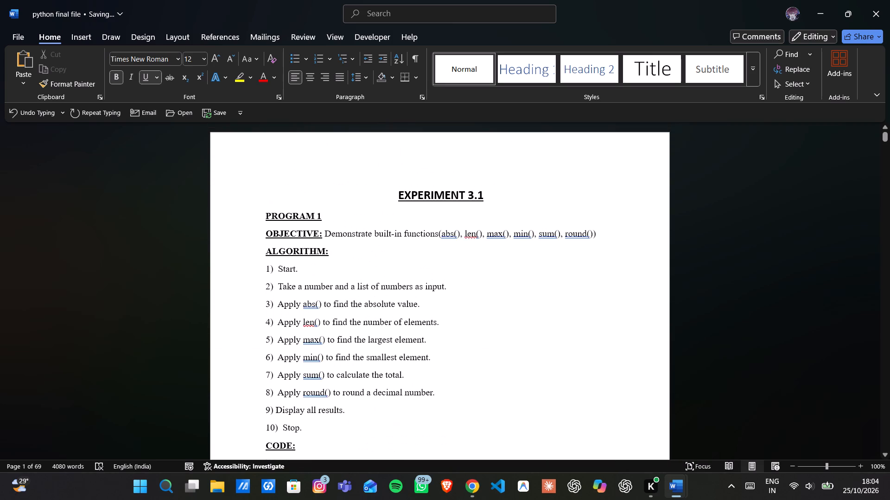
{"action": "scroll", "coordinate": [290, 211], "scroll_direction": "down", "scroll_amount": 1}
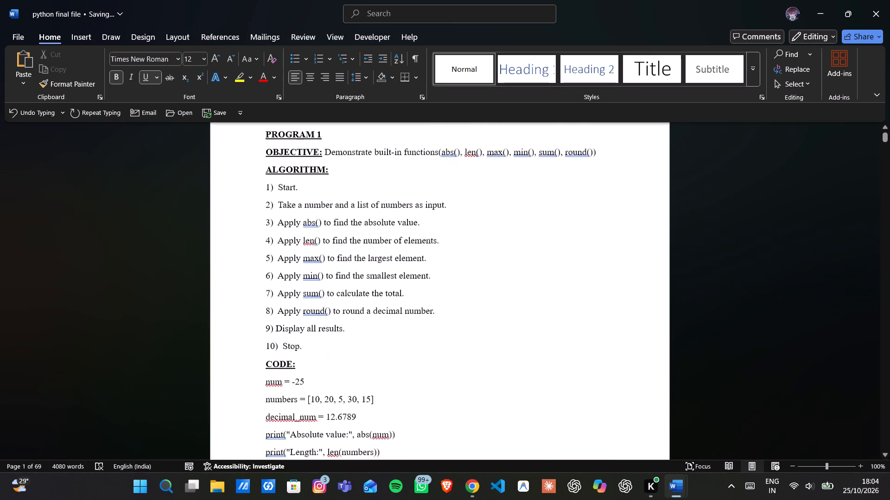
{"action": "scroll", "coordinate": [290, 211], "scroll_direction": "down", "scroll_amount": 1}
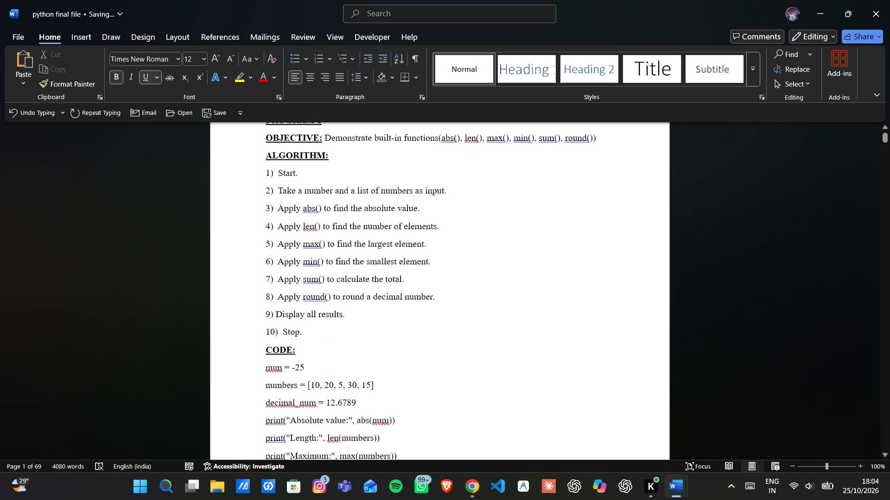
{"action": "scroll", "coordinate": [290, 211], "scroll_direction": "down", "scroll_amount": 3}
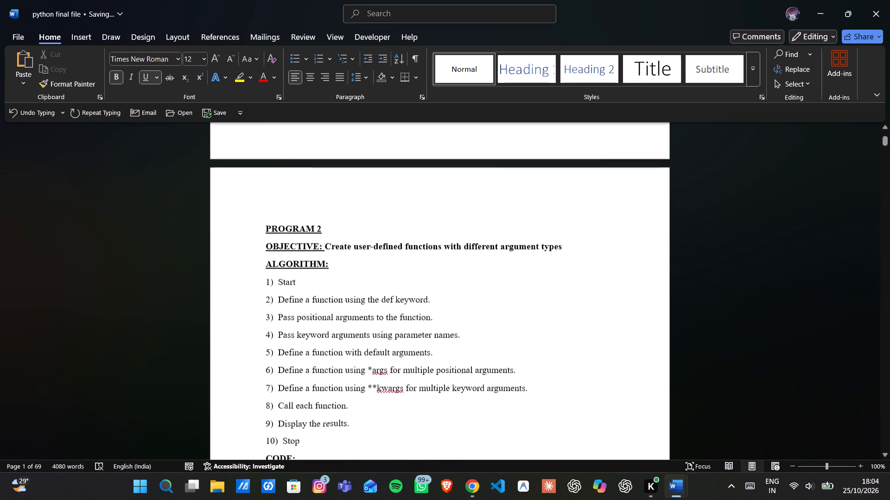
{"action": "scroll", "coordinate": [290, 211], "scroll_direction": "down", "scroll_amount": 3}
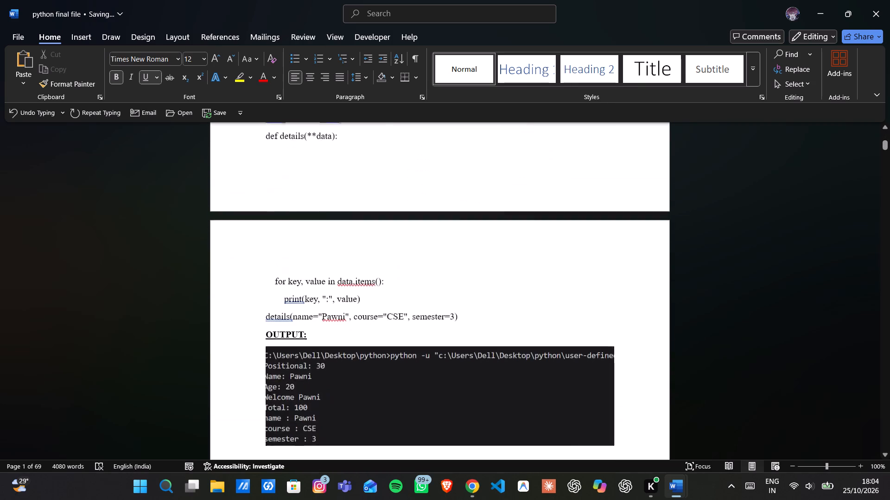
{"action": "scroll", "coordinate": [290, 211], "scroll_direction": "down", "scroll_amount": 1}
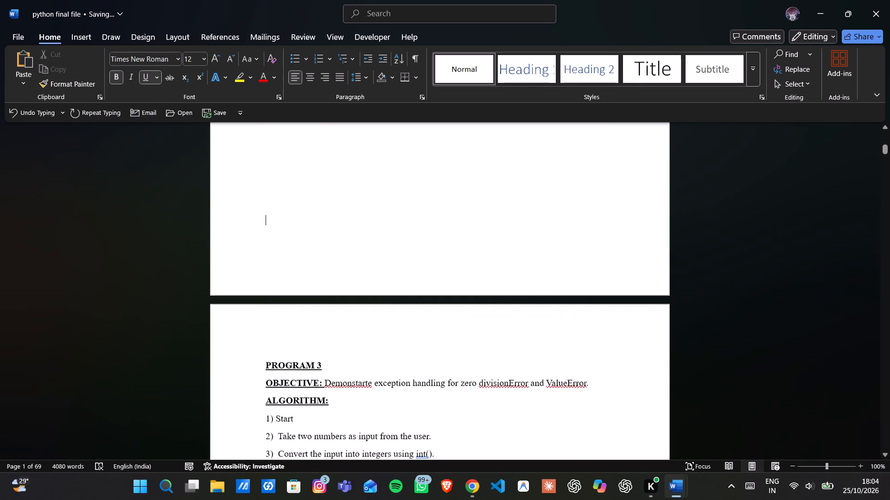
{"action": "scroll", "coordinate": [290, 211], "scroll_direction": "down", "scroll_amount": 3}
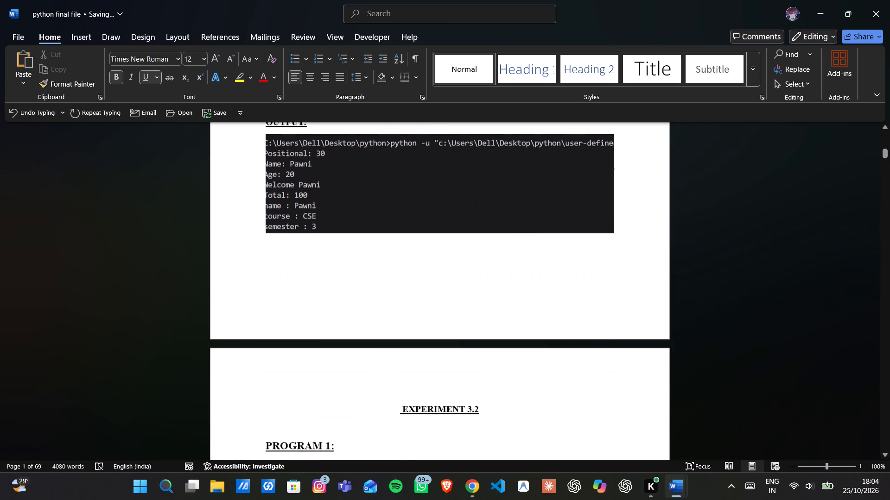
{"action": "scroll", "coordinate": [290, 211], "scroll_direction": "down", "scroll_amount": 3}
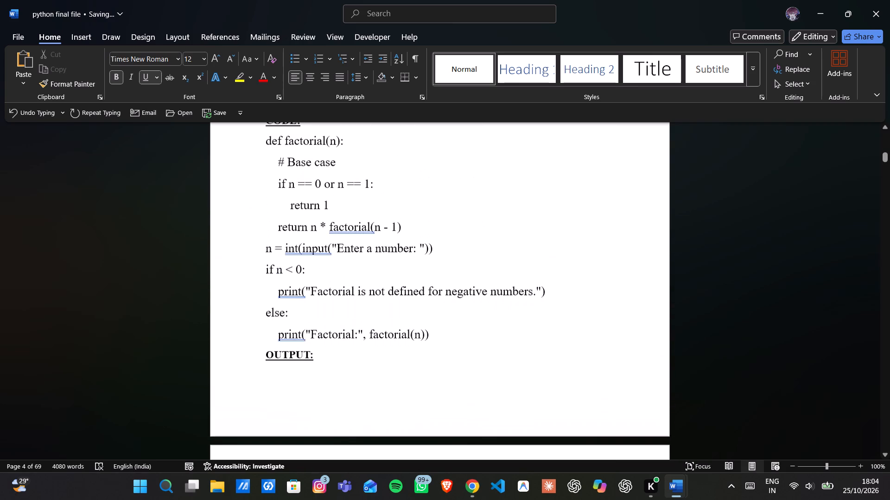
Set the font size of the factorial code under Experiment 3.2 Program 1 to 12.
{"action": "scroll", "coordinate": [290, 211], "scroll_direction": "up", "scroll_amount": 2}
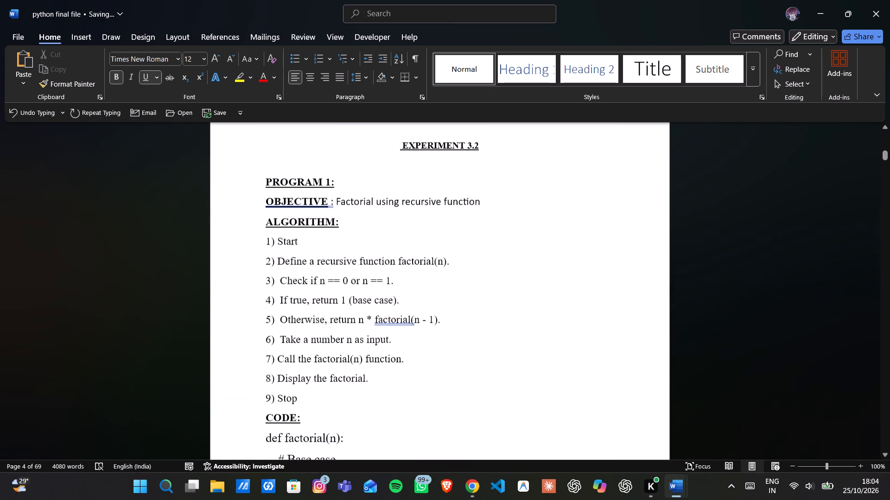
{"action": "scroll", "coordinate": [290, 211], "scroll_direction": "up", "scroll_amount": 1}
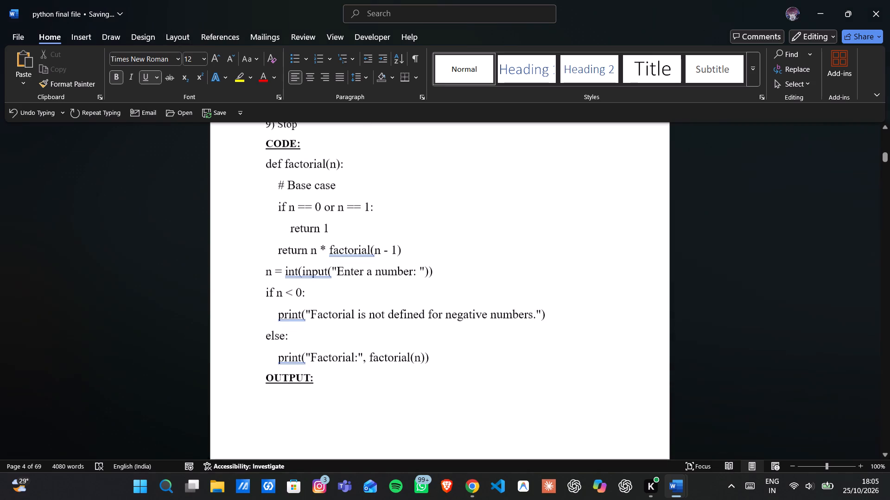
{"action": "scroll", "coordinate": [290, 211], "scroll_direction": "up", "scroll_amount": 2}
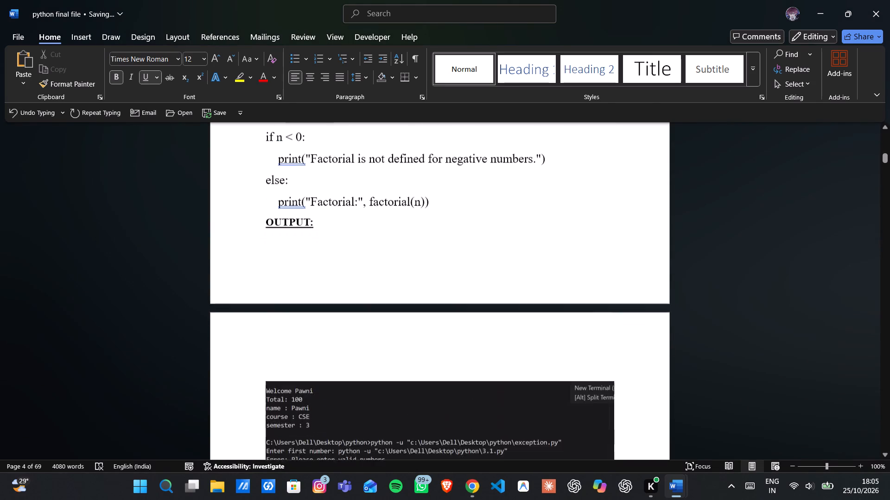
{"action": "scroll", "coordinate": [290, 211], "scroll_direction": "up", "scroll_amount": 1}
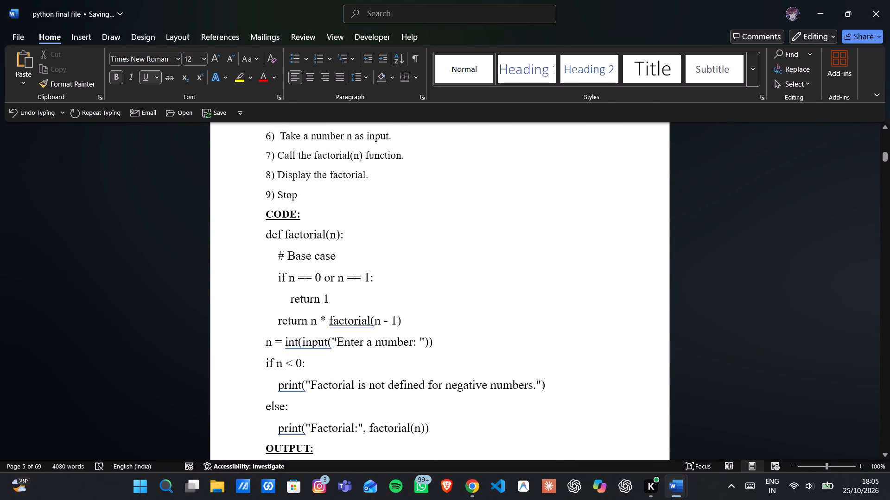
{"action": "left_click_drag", "start_coordinate": [446, 435], "coordinate": [262, 242]}
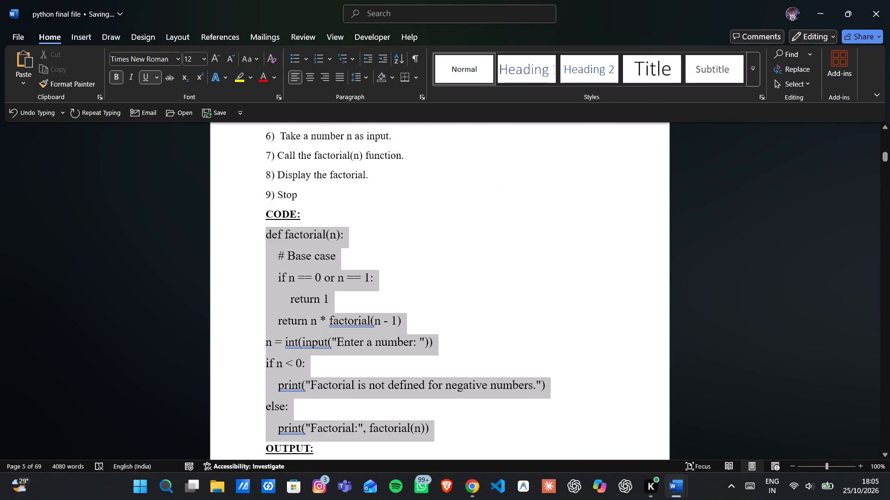
{"action": "left_click_drag", "start_coordinate": [262, 242], "coordinate": [264, 238]}
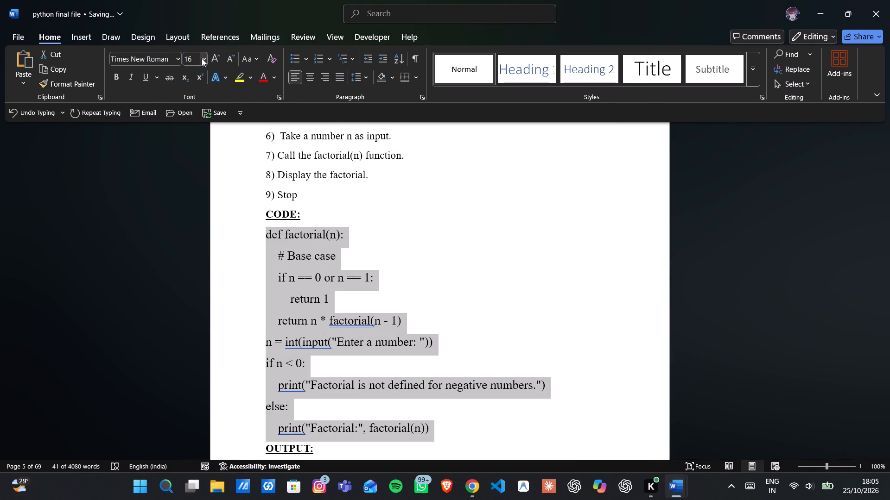
{"action": "left_click", "coordinate": [202, 58]}
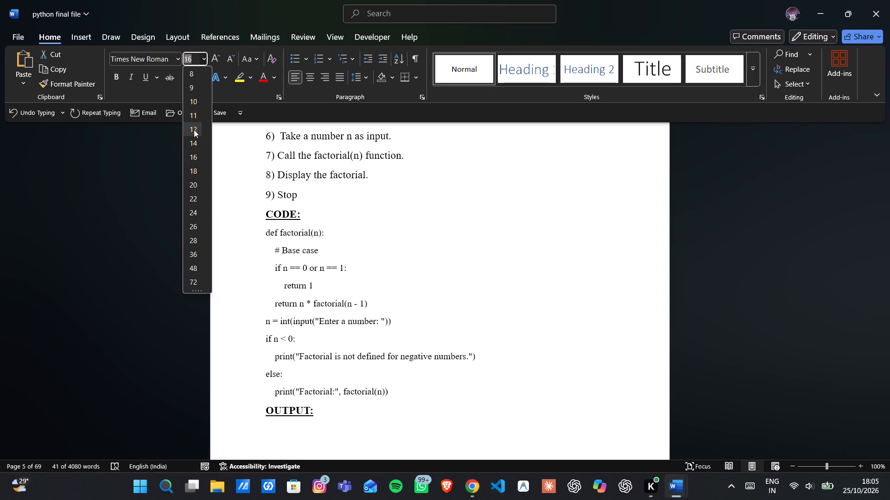
{"action": "left_click", "coordinate": [194, 130]}
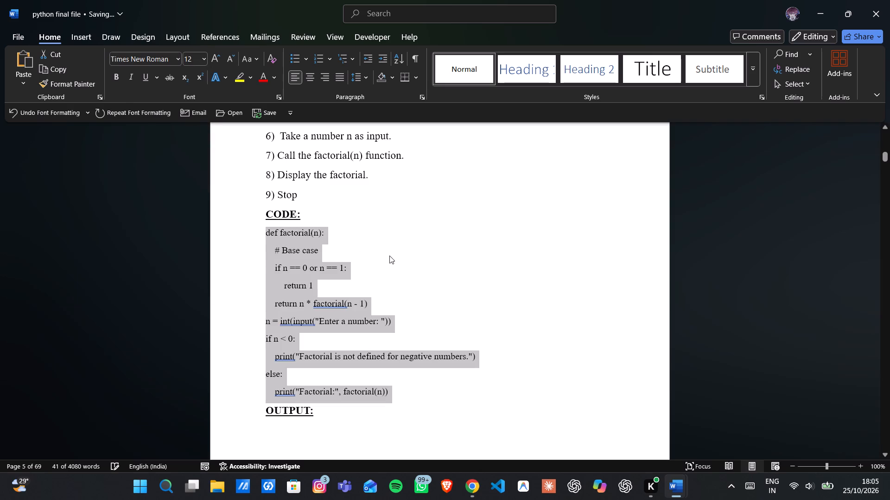
{"action": "left_click", "coordinate": [509, 260]}
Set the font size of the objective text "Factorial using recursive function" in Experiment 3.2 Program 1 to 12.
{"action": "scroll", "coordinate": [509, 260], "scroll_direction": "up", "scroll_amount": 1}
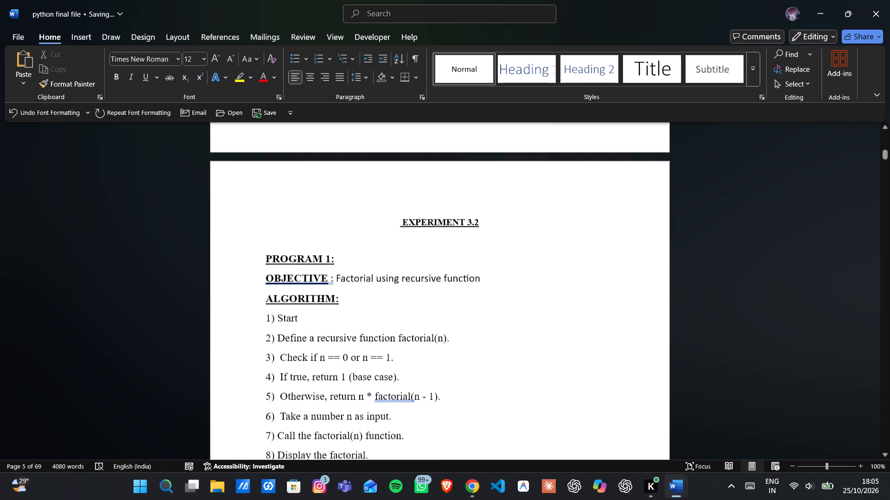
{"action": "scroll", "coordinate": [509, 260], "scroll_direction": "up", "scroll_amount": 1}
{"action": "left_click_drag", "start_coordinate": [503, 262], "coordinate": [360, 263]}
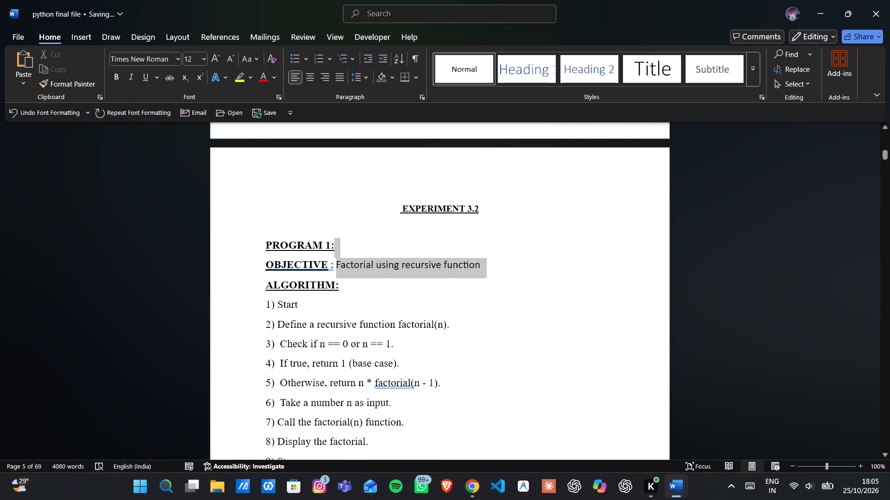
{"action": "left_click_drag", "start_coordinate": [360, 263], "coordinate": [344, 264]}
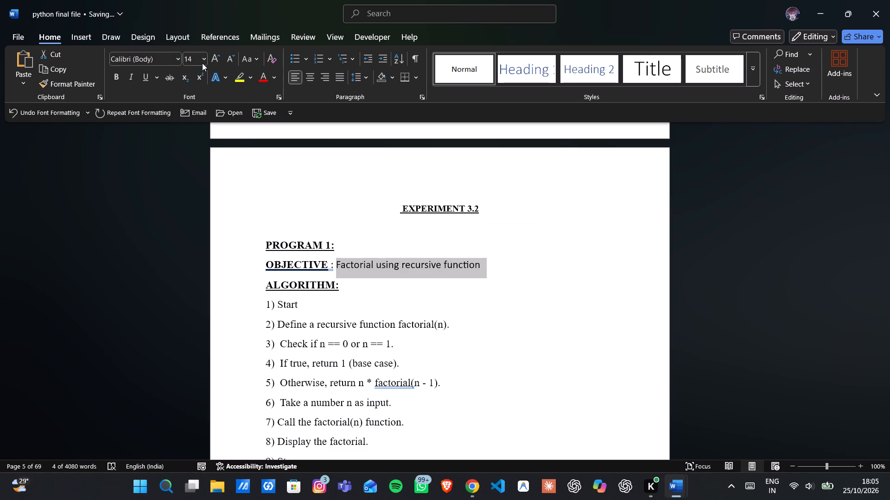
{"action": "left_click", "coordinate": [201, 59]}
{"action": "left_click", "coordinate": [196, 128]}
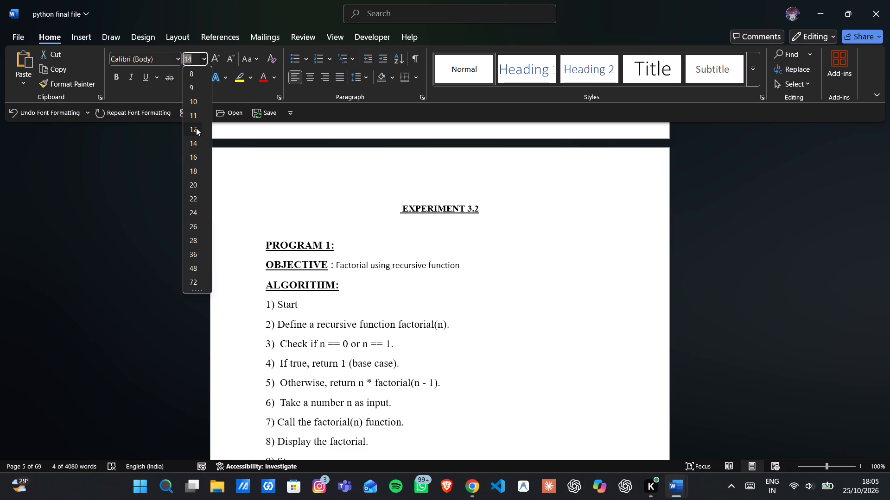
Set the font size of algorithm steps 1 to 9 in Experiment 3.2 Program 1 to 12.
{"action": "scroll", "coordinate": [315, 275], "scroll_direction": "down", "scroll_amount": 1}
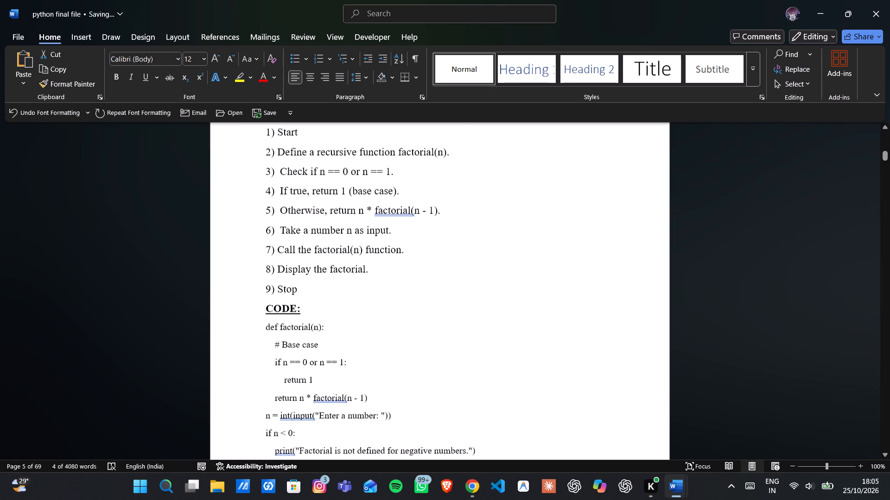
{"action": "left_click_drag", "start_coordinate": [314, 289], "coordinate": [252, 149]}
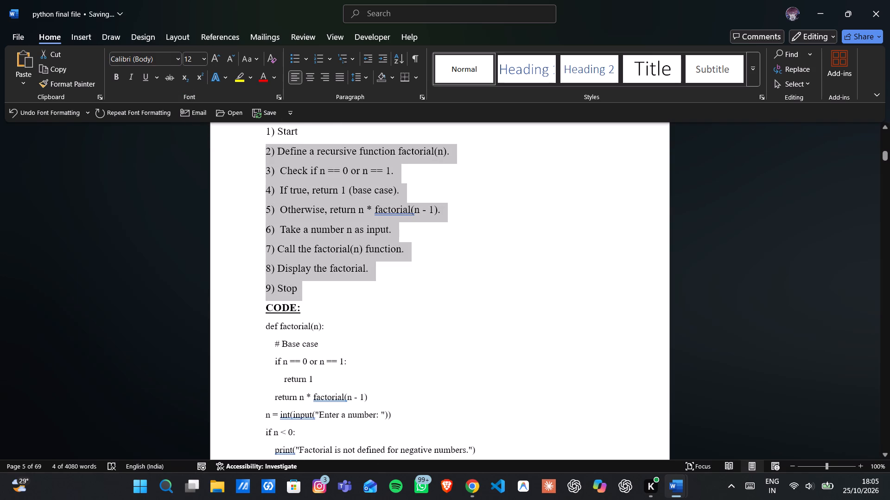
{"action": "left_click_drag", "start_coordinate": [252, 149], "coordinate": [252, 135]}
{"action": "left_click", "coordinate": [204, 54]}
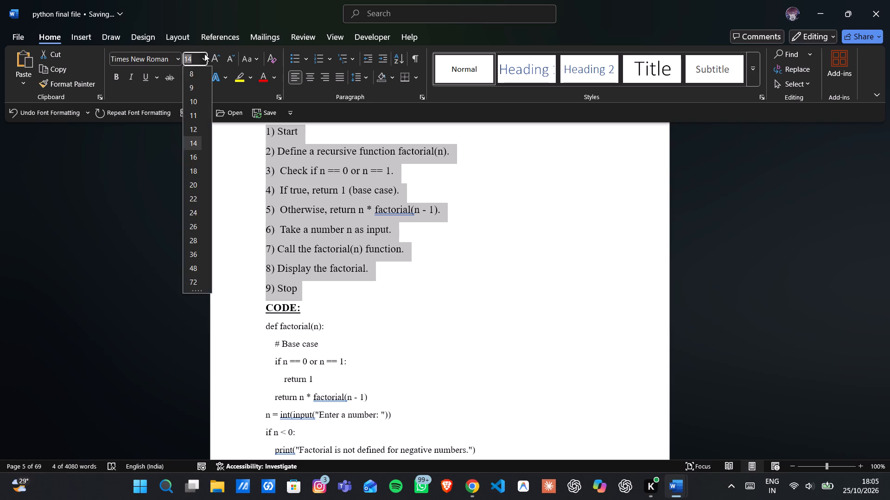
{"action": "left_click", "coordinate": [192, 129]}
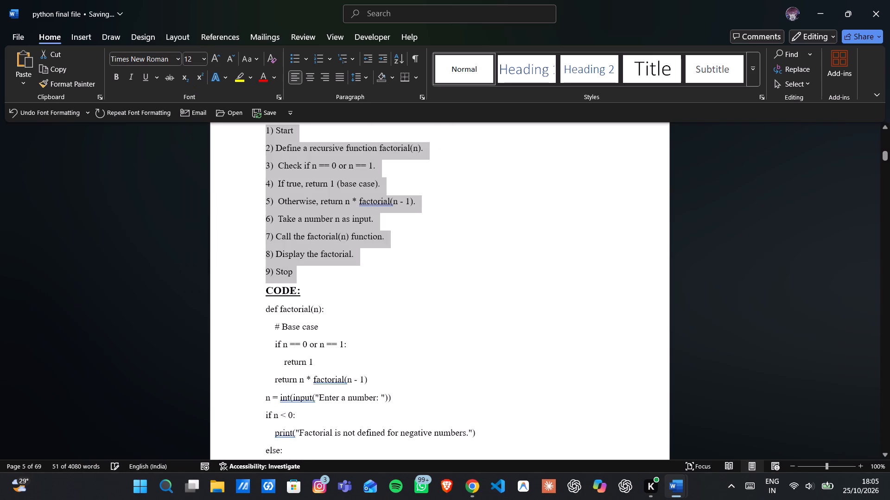
Review the pages from Experiment 3.2 Program 1 through Experiment 3.3 and beyond, checking font sizes, page breaks and output placement.
{"action": "left_click", "coordinate": [528, 295]}
{"action": "scroll", "coordinate": [528, 295], "scroll_direction": "down", "scroll_amount": 1}
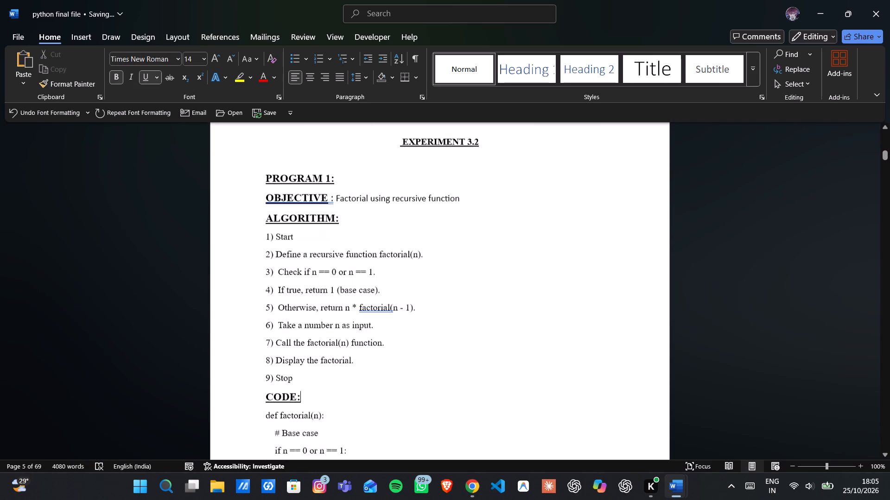
{"action": "scroll", "coordinate": [528, 295], "scroll_direction": "down", "scroll_amount": 1}
{"action": "scroll", "coordinate": [528, 295], "scroll_direction": "up", "scroll_amount": 2}
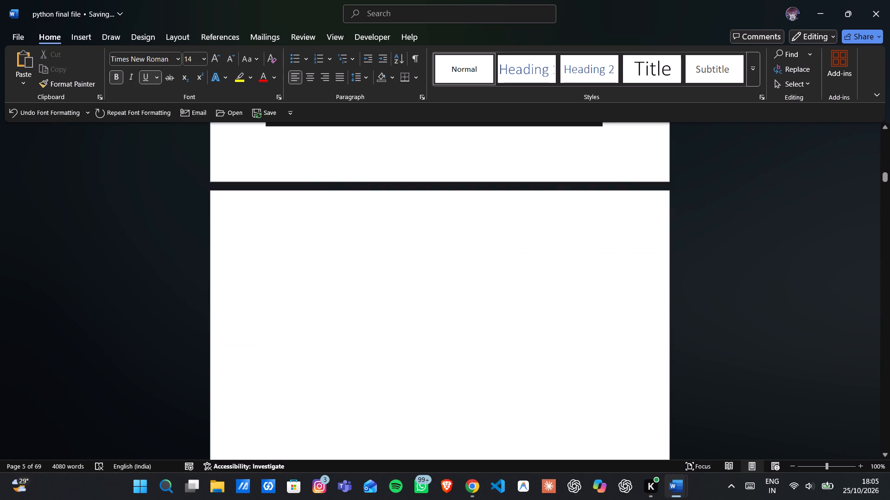
{"action": "scroll", "coordinate": [528, 295], "scroll_direction": "up", "scroll_amount": 2}
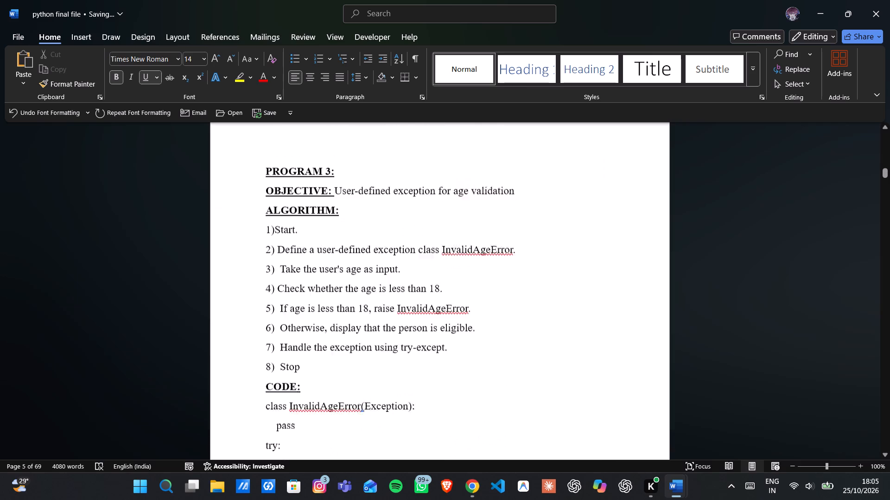
{"action": "scroll", "coordinate": [528, 295], "scroll_direction": "up", "scroll_amount": 1}
{"action": "scroll", "coordinate": [528, 295], "scroll_direction": "down", "scroll_amount": 3}
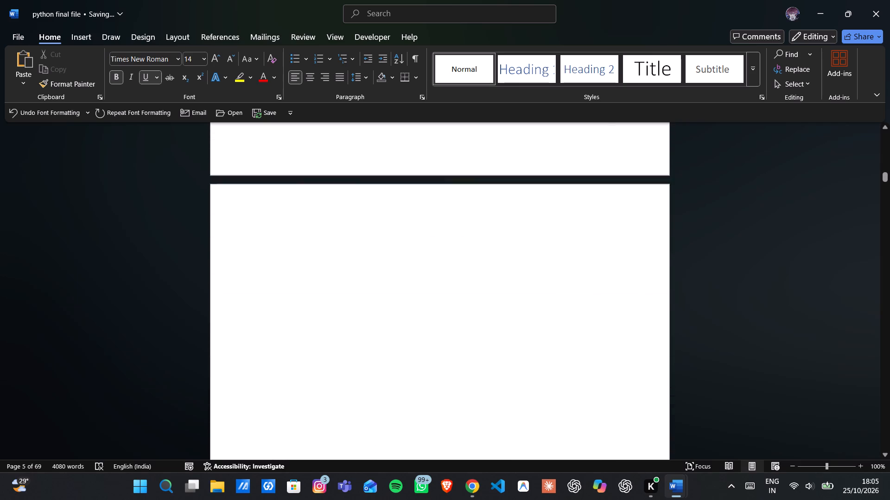
{"action": "scroll", "coordinate": [528, 295], "scroll_direction": "down", "scroll_amount": 3}
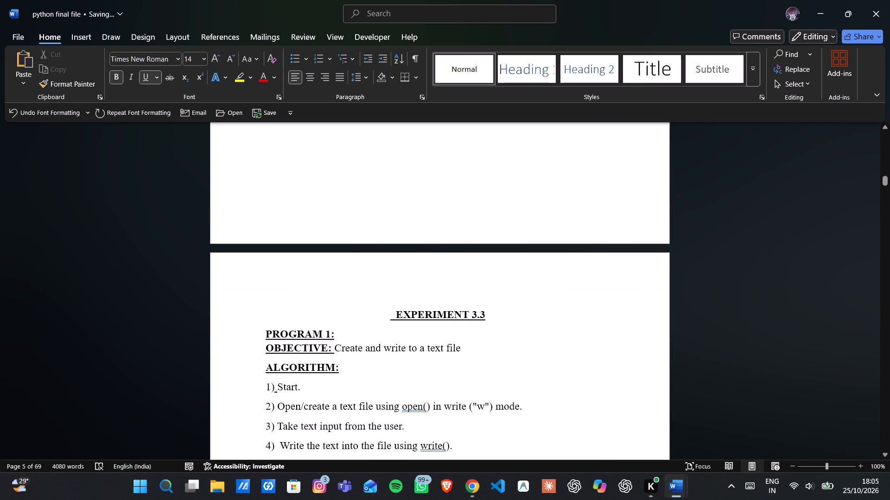
{"action": "scroll", "coordinate": [528, 295], "scroll_direction": "up", "scroll_amount": 2}
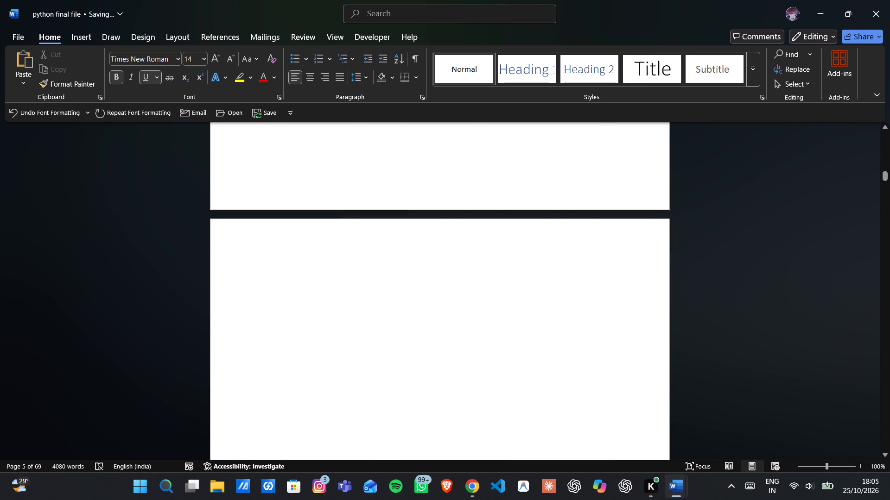
{"action": "scroll", "coordinate": [528, 295], "scroll_direction": "up", "scroll_amount": 4}
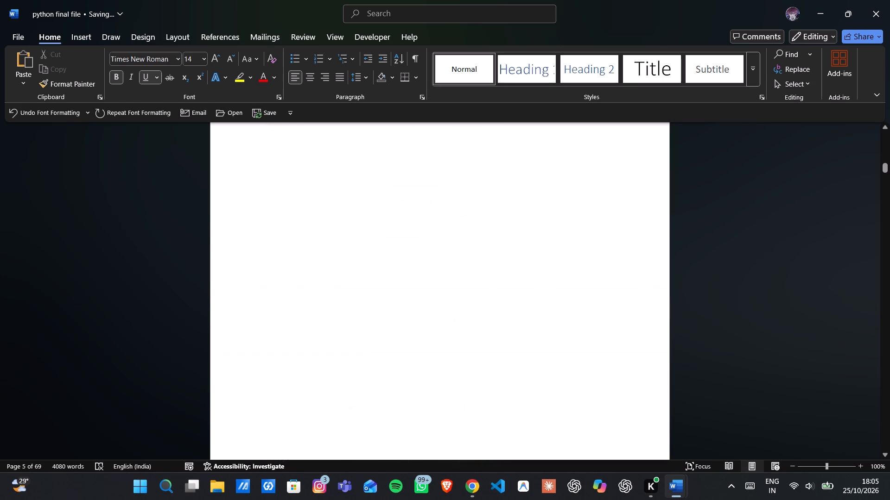
{"action": "scroll", "coordinate": [528, 295], "scroll_direction": "up", "scroll_amount": 3}
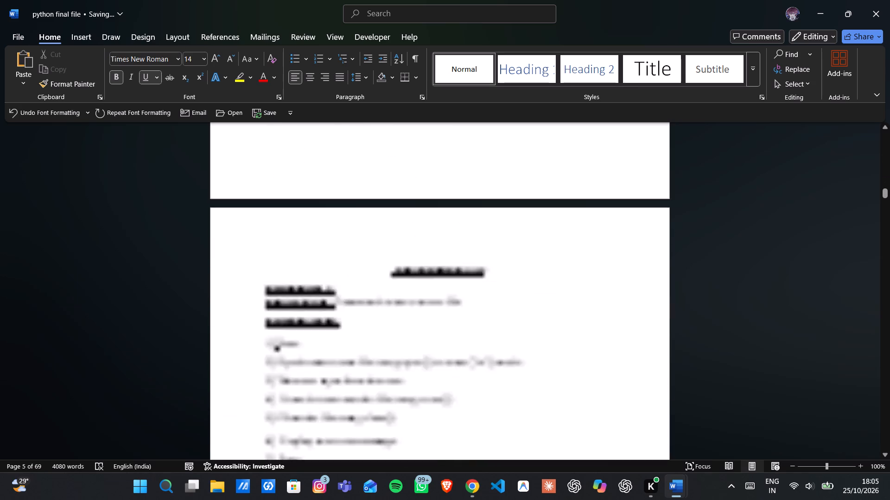
{"action": "scroll", "coordinate": [528, 295], "scroll_direction": "up", "scroll_amount": 2}
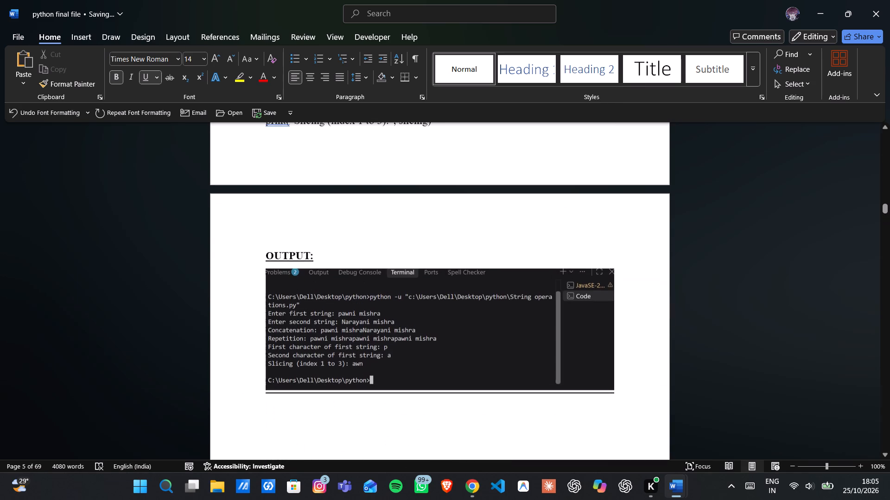
Undo the font size changes in Experiment 3.2 Program 1 and the last blank lines inserted above the PROGRAM 3 heading in Experiment 3.1.
{"action": "left_click", "coordinate": [59, 116]}
{"action": "left_click", "coordinate": [59, 116]}
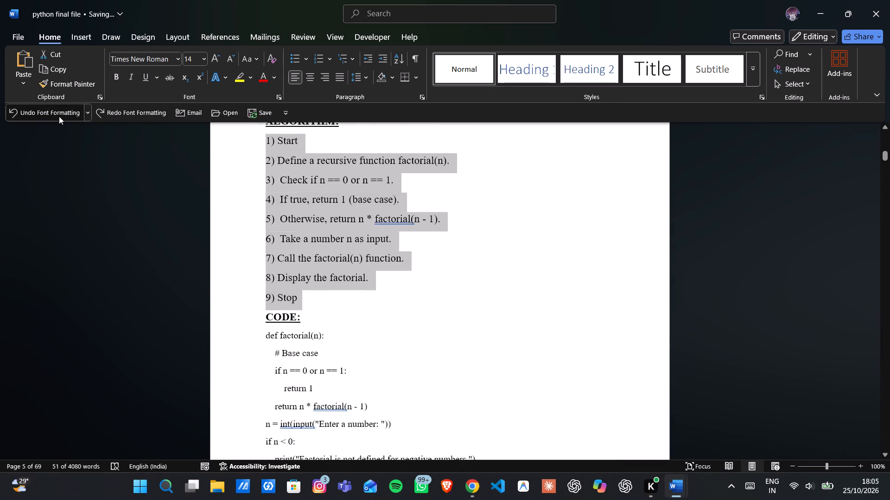
{"action": "left_click", "coordinate": [59, 116]}
{"action": "left_click", "coordinate": [59, 116]}
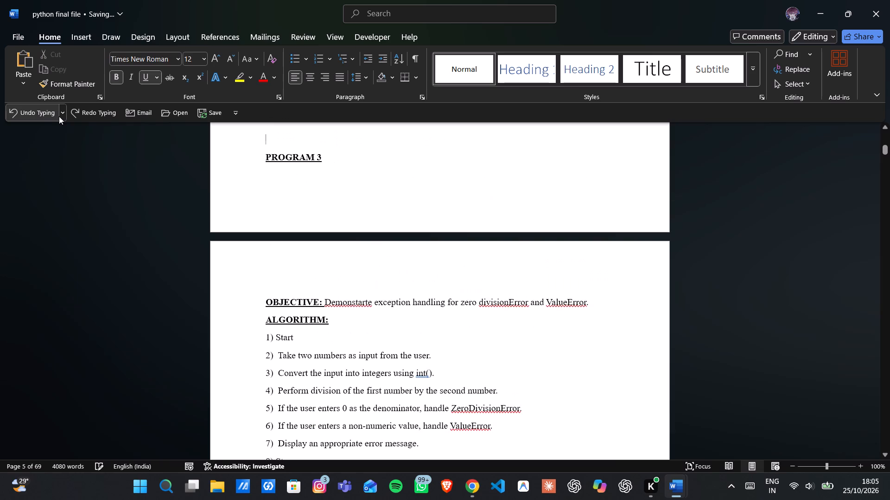
{"action": "left_click", "coordinate": [59, 116]}
{"action": "left_click", "coordinate": [59, 116]}
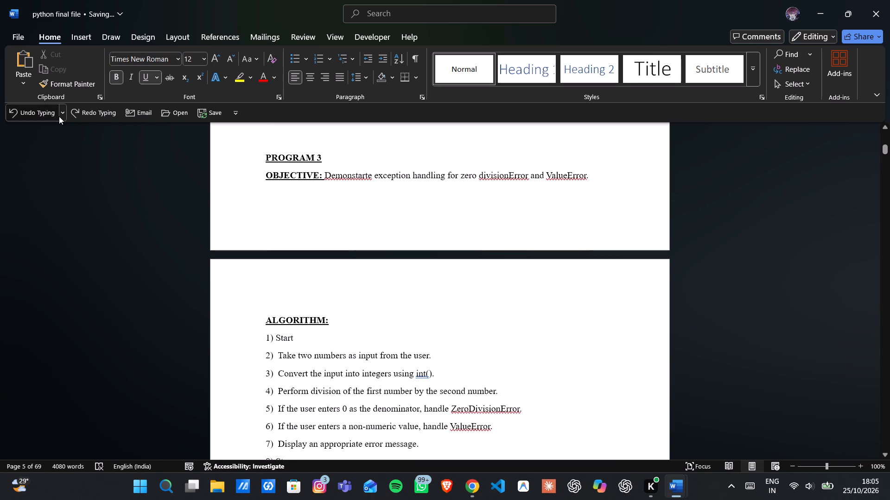
{"action": "left_click", "coordinate": [59, 116]}
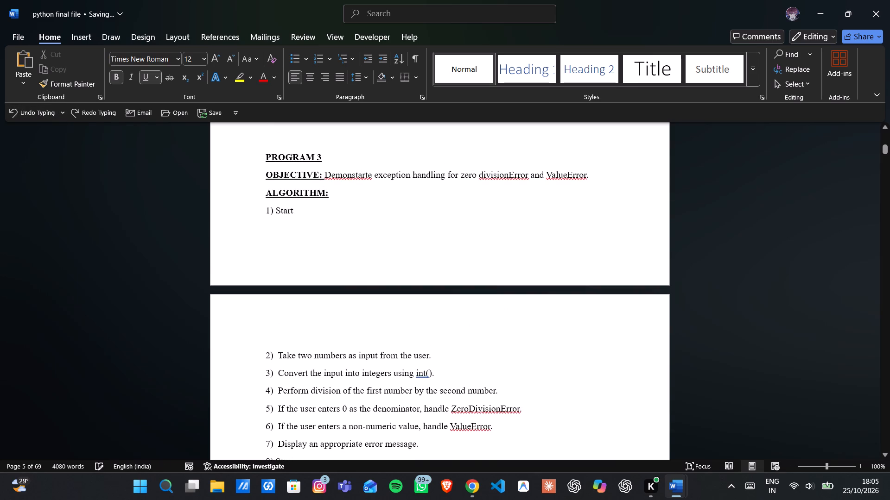
Review Experiment 3.1 Programs 1 and 2, checking headings, algorithm and code text, page breaks and output screenshots.
{"action": "scroll", "coordinate": [202, 226], "scroll_direction": "up", "scroll_amount": 2}
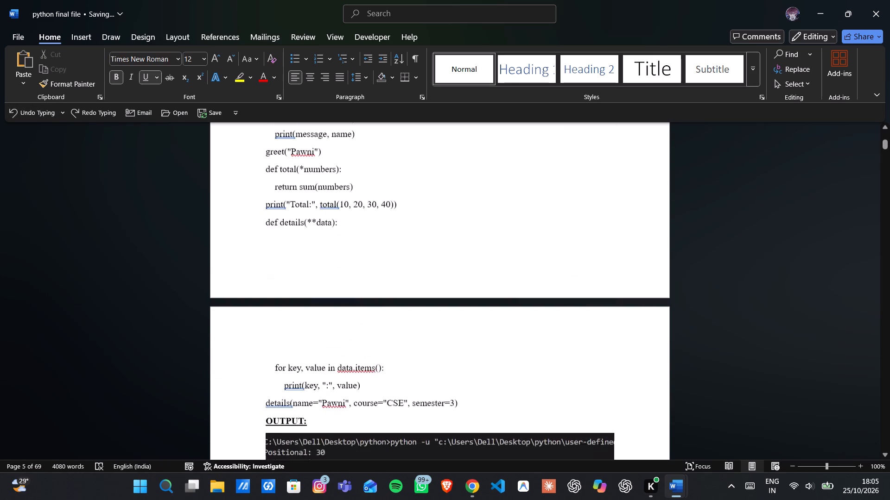
{"action": "scroll", "coordinate": [202, 226], "scroll_direction": "up", "scroll_amount": 3}
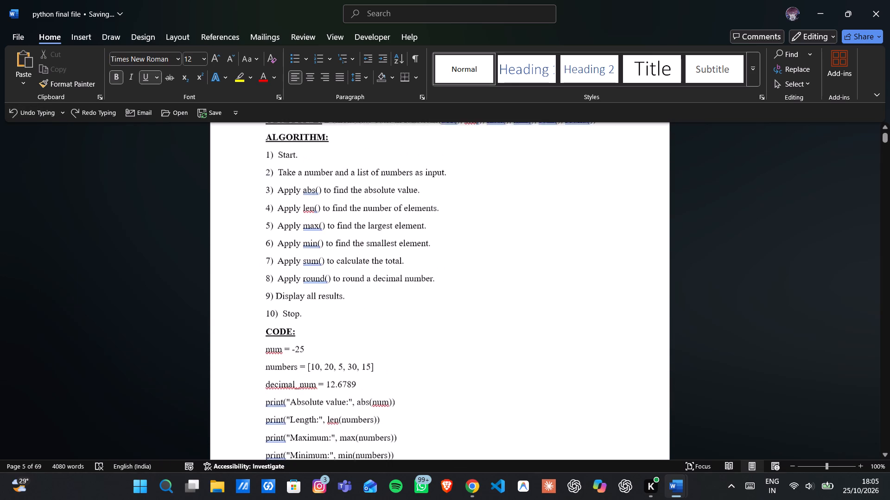
{"action": "scroll", "coordinate": [202, 226], "scroll_direction": "right", "scroll_amount": 1}
{"action": "scroll", "coordinate": [202, 226], "scroll_direction": "down", "scroll_amount": 1}
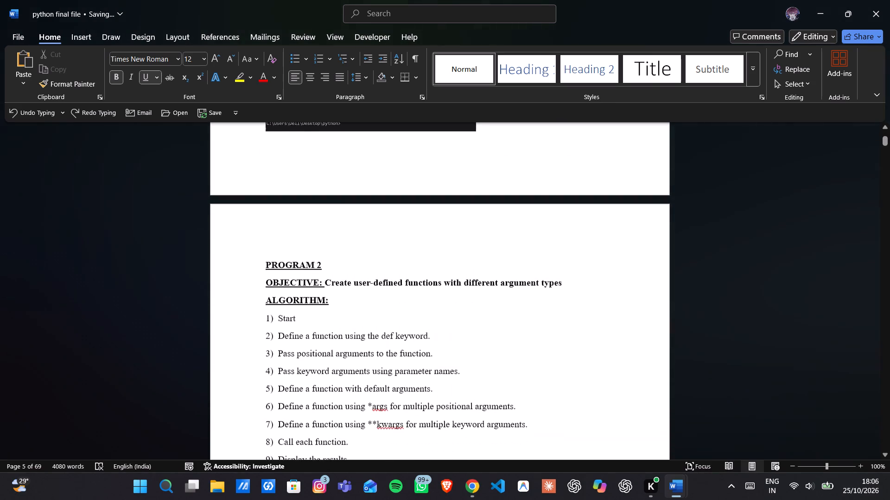
{"action": "scroll", "coordinate": [201, 216], "scroll_direction": "down", "scroll_amount": 1}
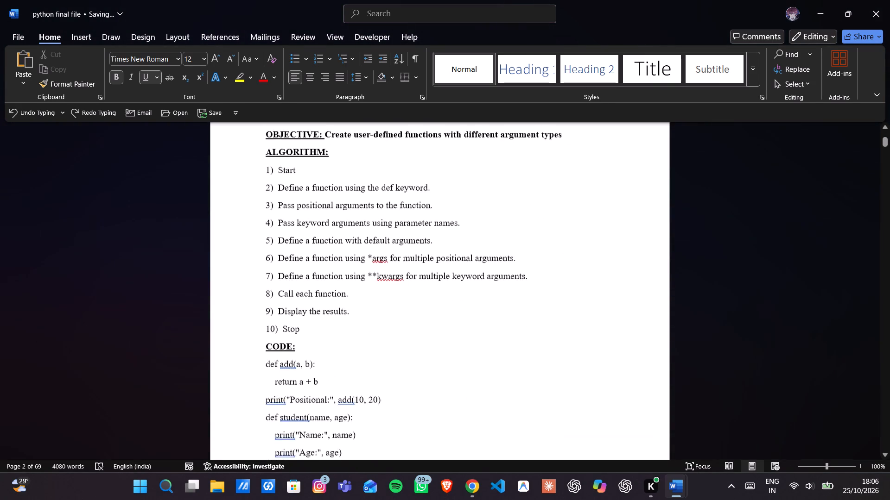
{"action": "scroll", "coordinate": [197, 194], "scroll_direction": "down", "scroll_amount": 4}
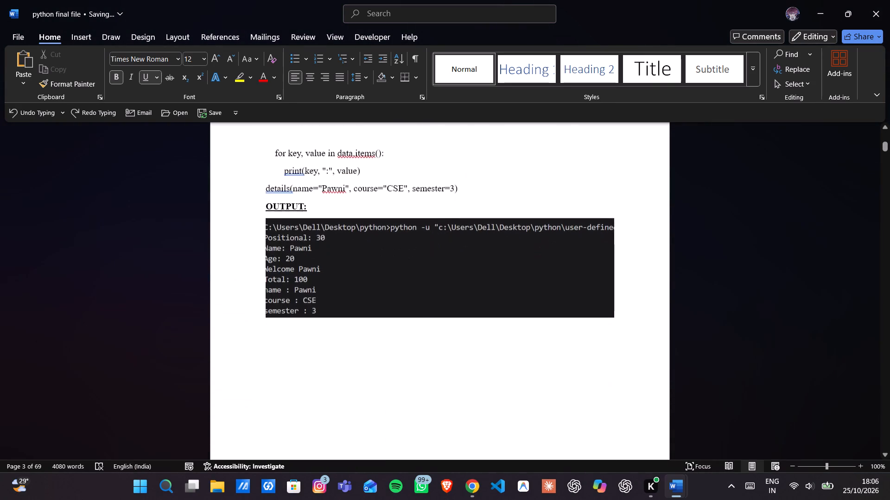
Insert four blank lines above the PROGRAM 3 heading in Experiment 3.1 so the heading starts on a new page.
{"action": "scroll", "coordinate": [197, 194], "scroll_direction": "down", "scroll_amount": 1}
{"action": "key", "text": "Return"}
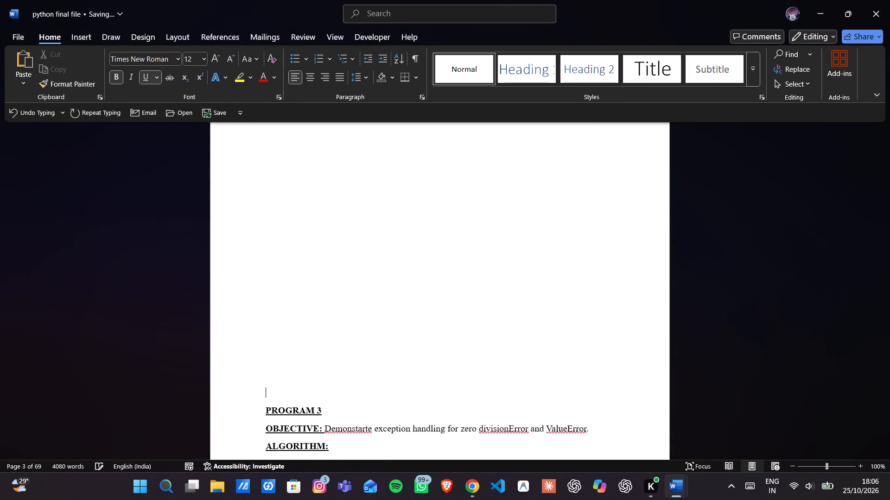
{"action": "key", "text": "Return"}
{"action": "key", "text": "Return"}
{"action": "key", "text": "Return"}
{"action": "scroll", "coordinate": [292, 345], "scroll_direction": "down", "scroll_amount": 1}
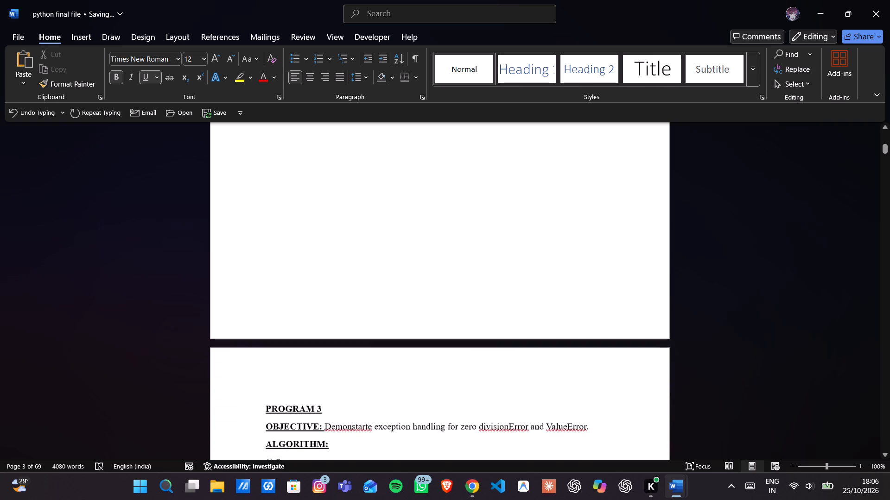
{"action": "scroll", "coordinate": [292, 345], "scroll_direction": "down", "scroll_amount": 1}
{"action": "key", "text": "Down"}
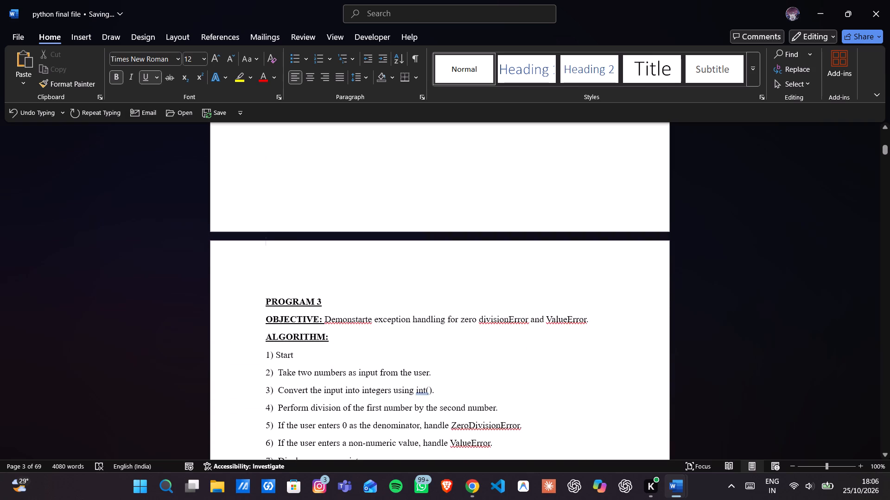
{"action": "key", "text": "Up"}
Review the pages from the Program 3 code in Experiment 3.1 through Experiment 3.2 Program 1, checking text sizes and output placement.
{"action": "scroll", "coordinate": [292, 345], "scroll_direction": "down", "scroll_amount": 1}
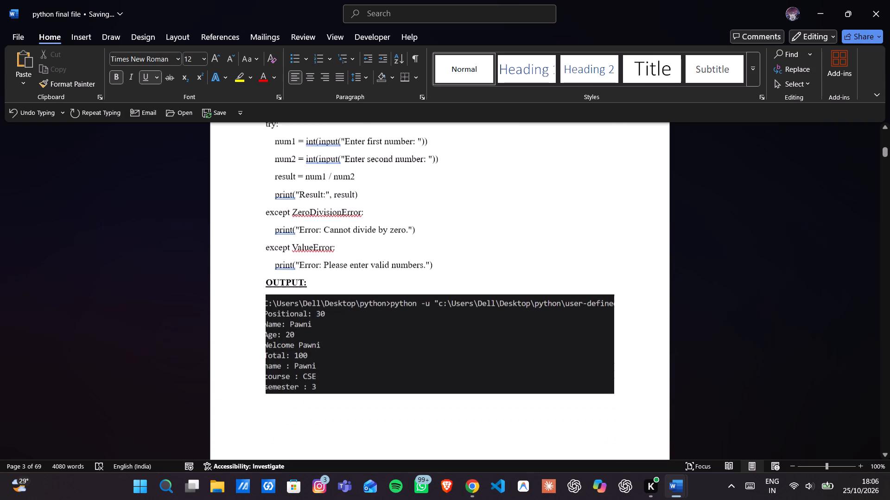
{"action": "scroll", "coordinate": [292, 345], "scroll_direction": "down", "scroll_amount": 2}
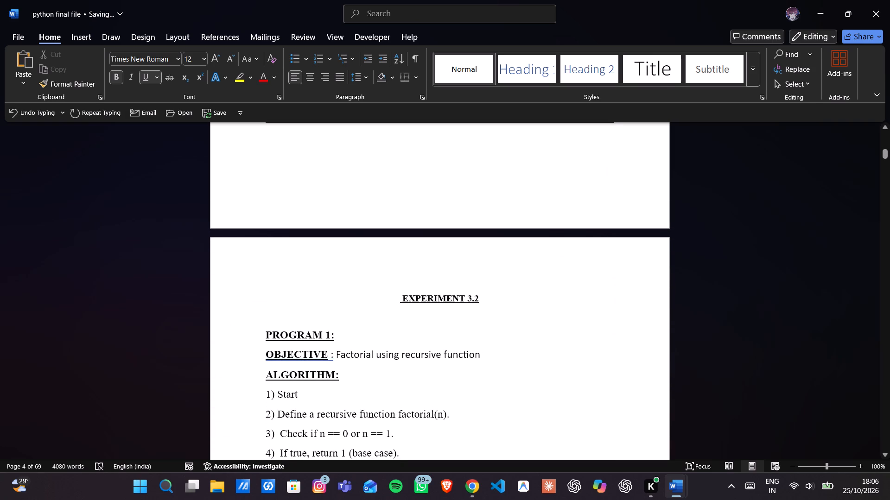
{"action": "scroll", "coordinate": [292, 345], "scroll_direction": "down", "scroll_amount": 1}
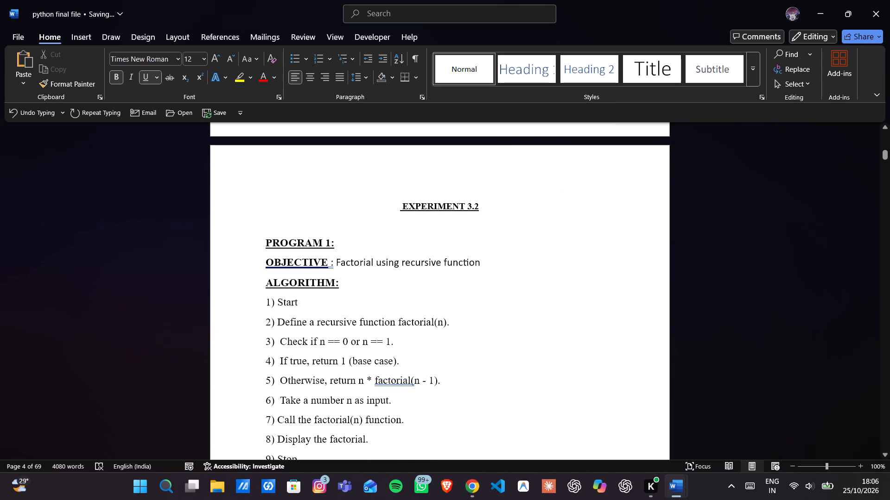
{"action": "scroll", "coordinate": [383, 275], "scroll_direction": "down", "scroll_amount": 2}
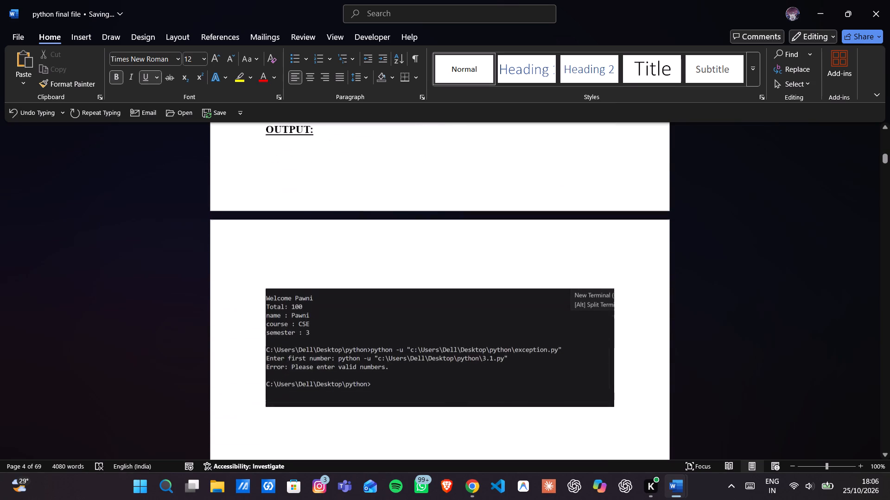
{"action": "scroll", "coordinate": [383, 275], "scroll_direction": "up", "scroll_amount": 1}
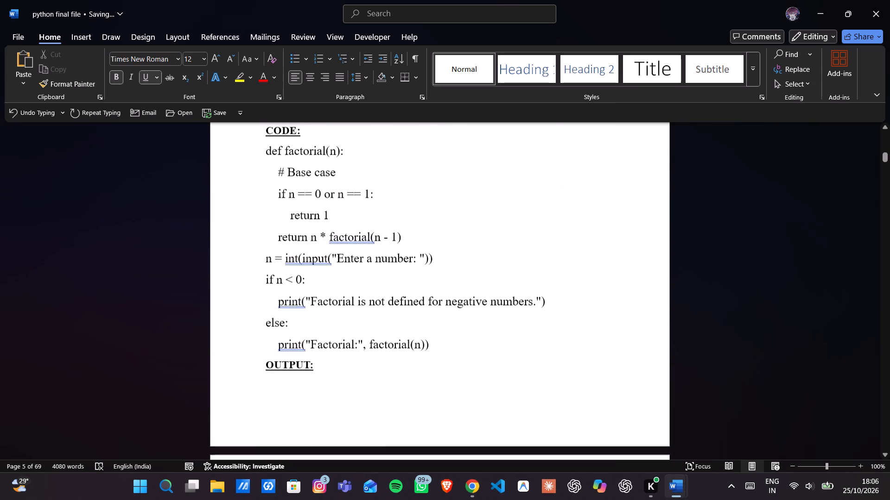
{"action": "scroll", "coordinate": [383, 275], "scroll_direction": "up", "scroll_amount": 1}
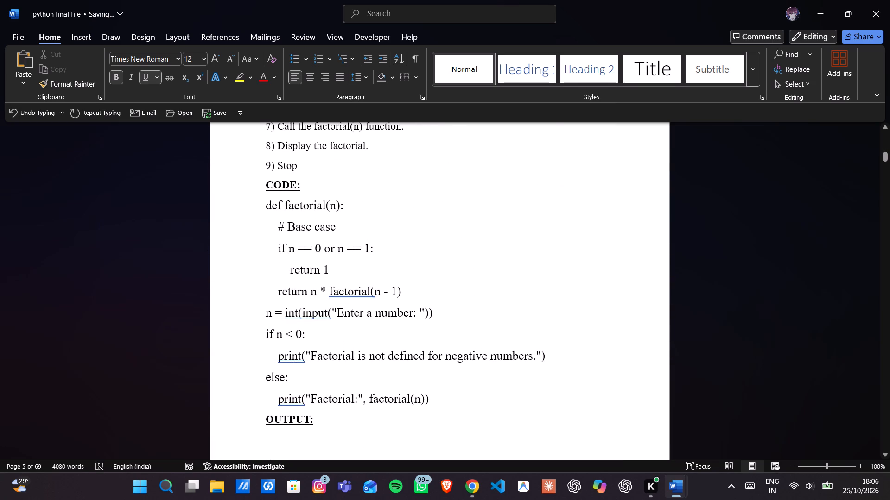
Set the factorial code text in Experiment 3.2 Program 1 to font size 12.
{"action": "left_click_drag", "start_coordinate": [435, 401], "coordinate": [265, 210]}
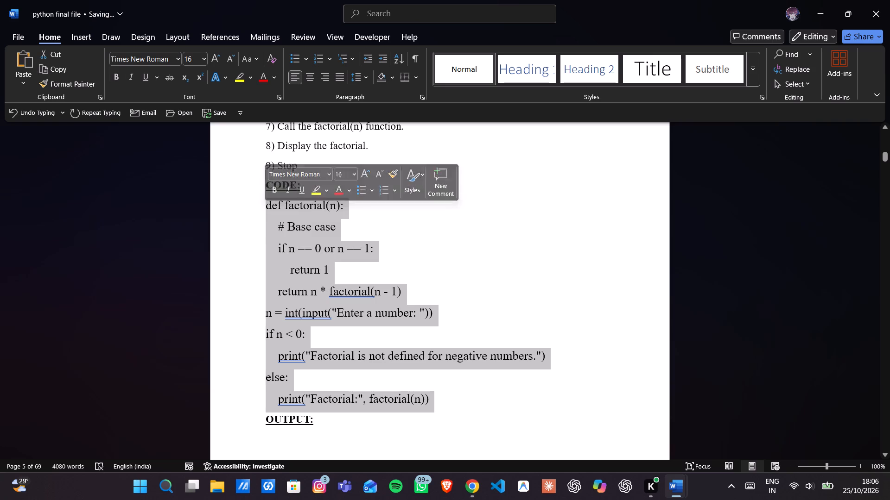
{"action": "left_click", "coordinate": [202, 62]}
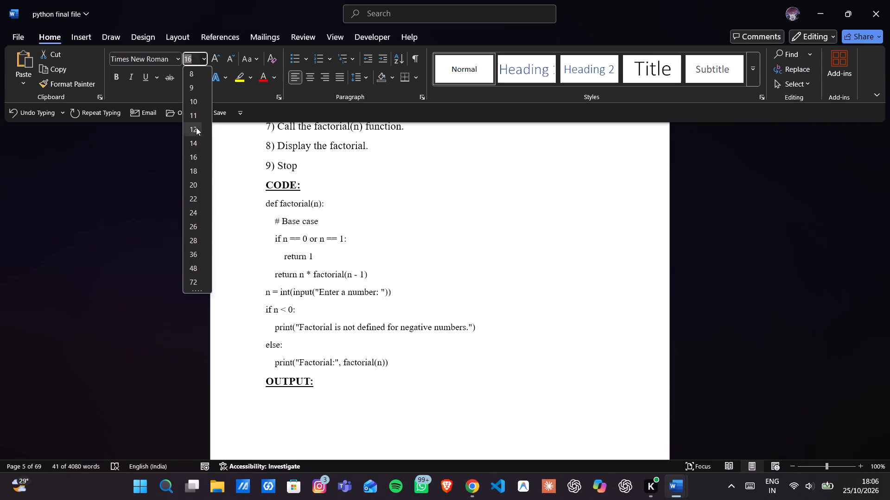
{"action": "left_click", "coordinate": [196, 131]}
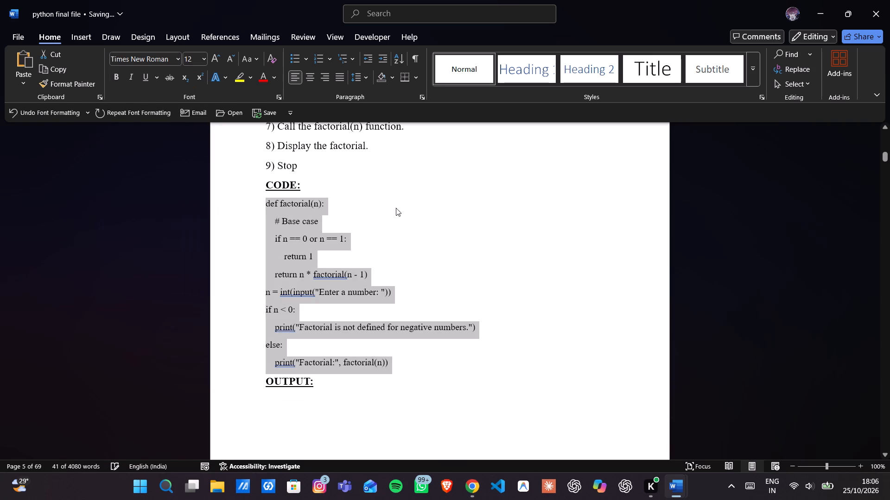
{"action": "left_click", "coordinate": [427, 200]}
Set the nine algorithm steps of the factorial program in Experiment 3.2 to font size 12.
{"action": "scroll", "coordinate": [427, 200], "scroll_direction": "up", "scroll_amount": 1}
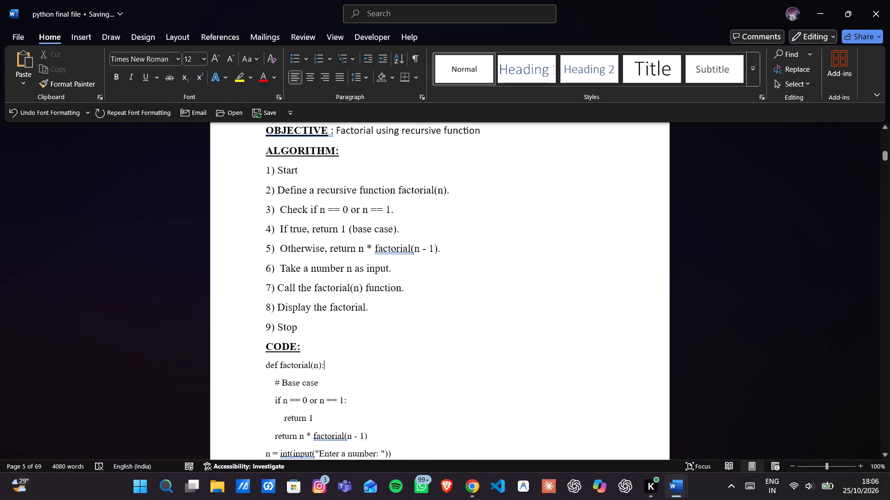
{"action": "left_click_drag", "start_coordinate": [325, 331], "coordinate": [247, 176]}
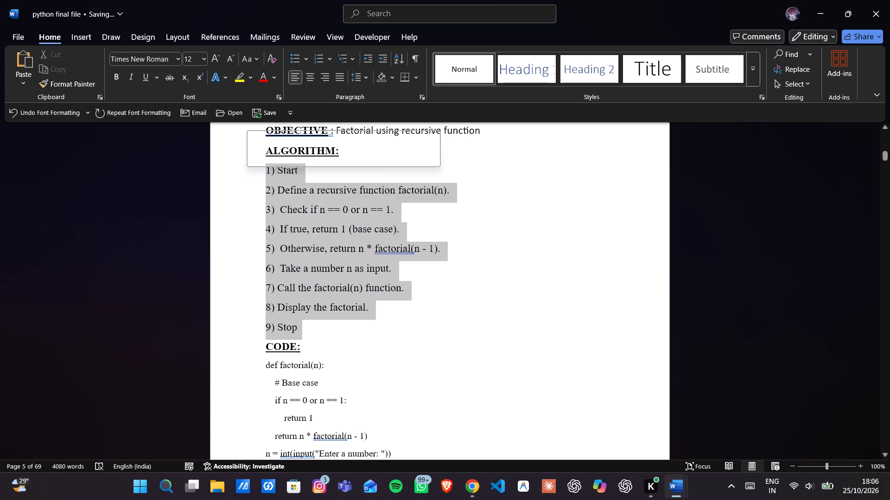
{"action": "left_click", "coordinate": [203, 56]}
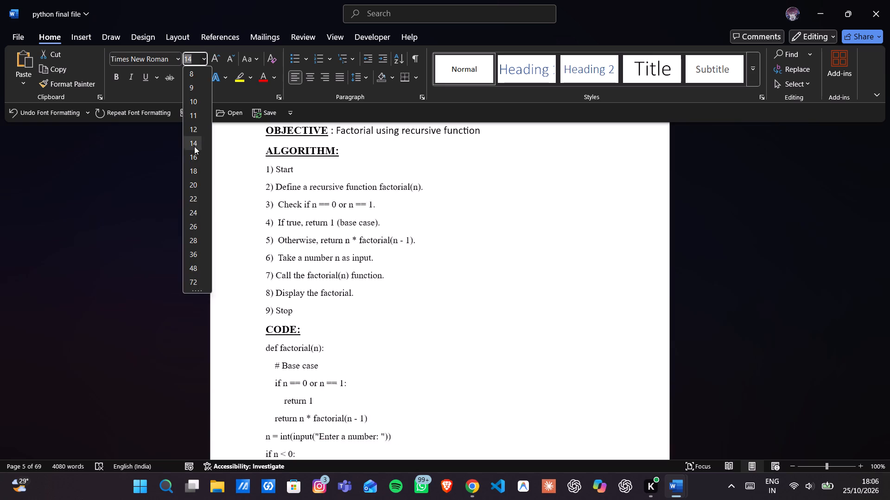
{"action": "left_click", "coordinate": [192, 132]}
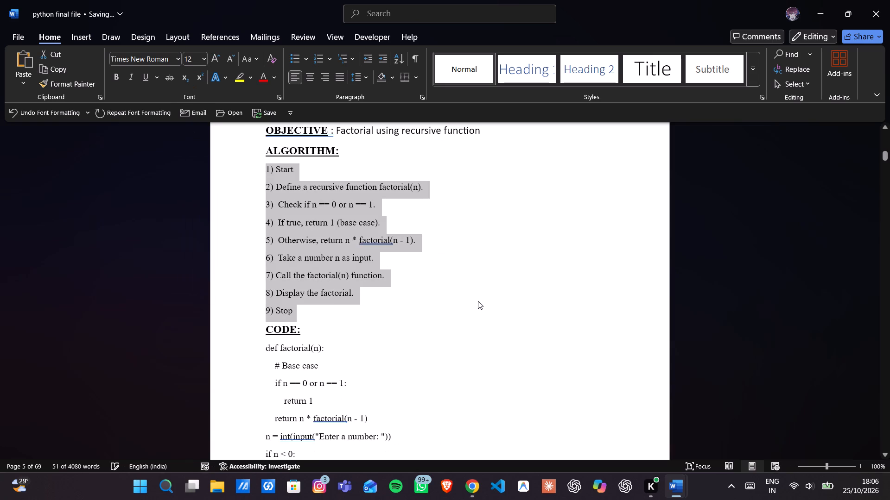
{"action": "left_click", "coordinate": [568, 303]}
Shrink the factorial program's output screenshot in height and width until it fits on the page with its OUTPUT heading.
{"action": "scroll", "coordinate": [557, 248], "scroll_direction": "down", "scroll_amount": 1}
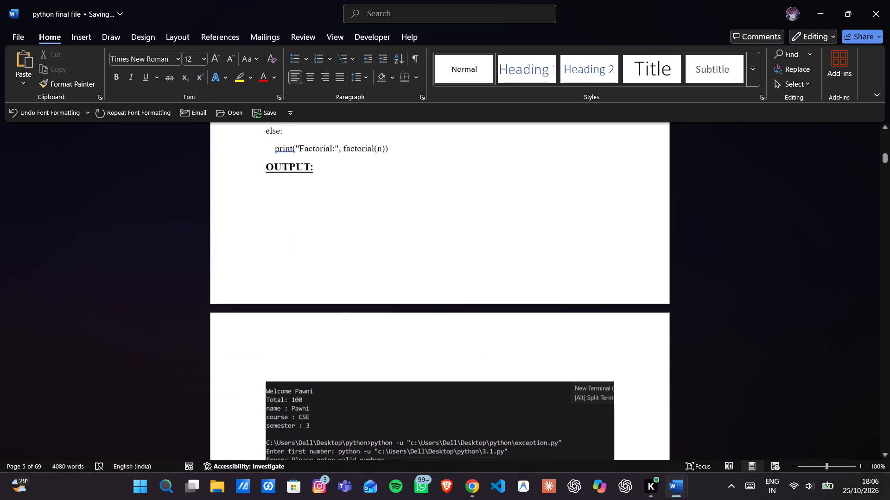
{"action": "scroll", "coordinate": [557, 248], "scroll_direction": "down", "scroll_amount": 1}
{"action": "left_click", "coordinate": [572, 376]}
{"action": "scroll", "coordinate": [572, 376], "scroll_direction": "down", "scroll_amount": 1}
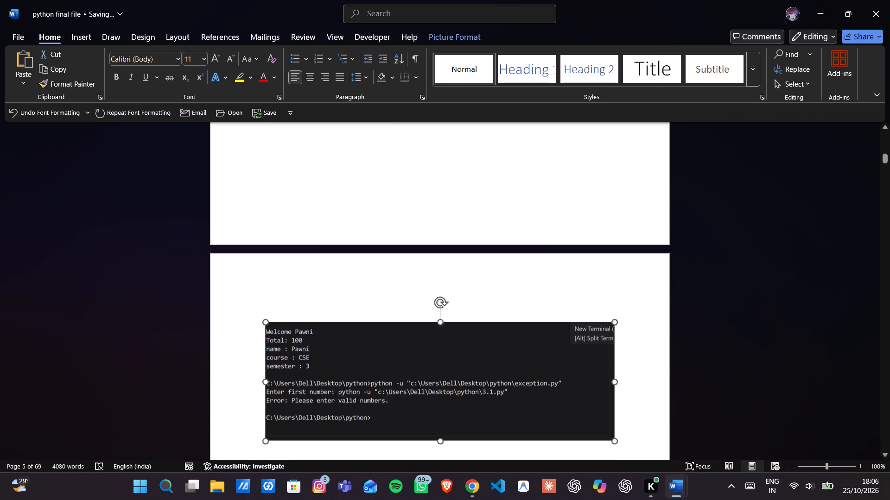
{"action": "scroll", "coordinate": [572, 376], "scroll_direction": "down", "scroll_amount": 1}
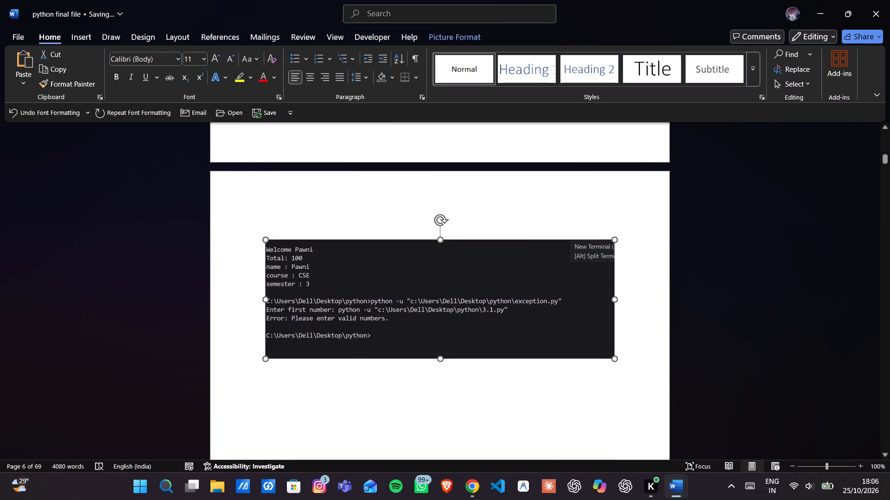
{"action": "left_click_drag", "start_coordinate": [440, 357], "coordinate": [439, 341]}
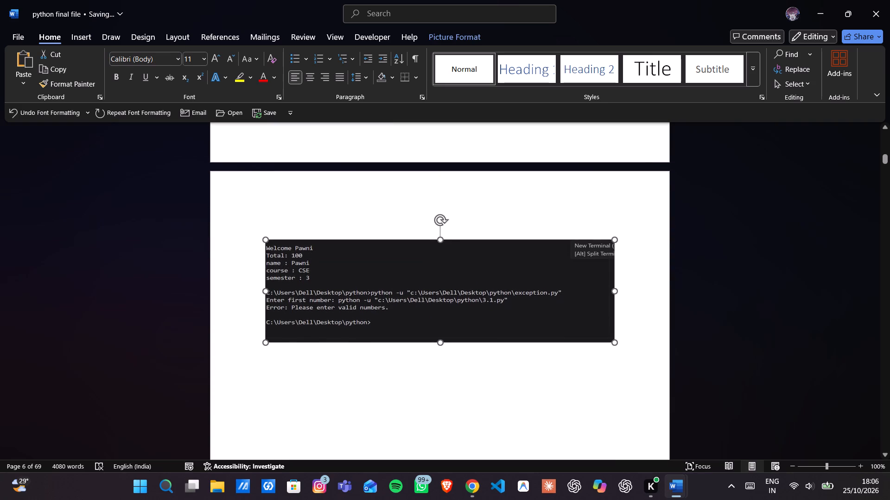
{"action": "left_click_drag", "start_coordinate": [439, 341], "coordinate": [439, 334]}
{"action": "left_click_drag", "start_coordinate": [441, 333], "coordinate": [440, 316]}
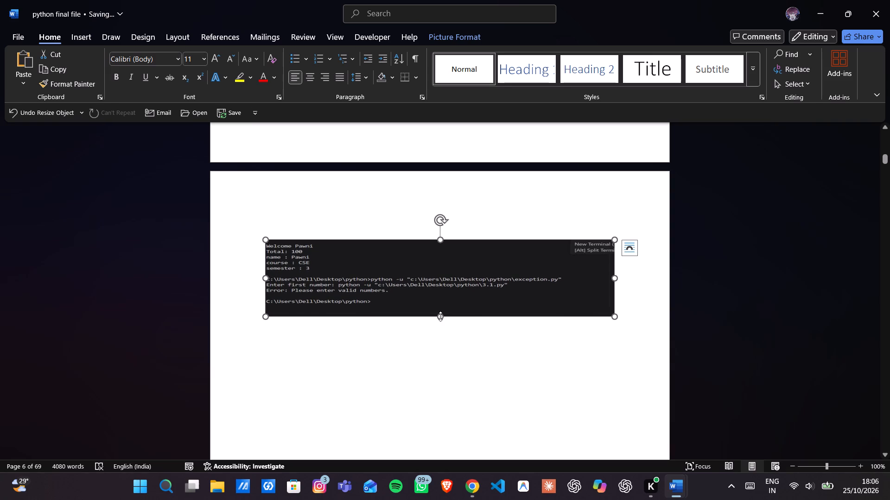
{"action": "left_click_drag", "start_coordinate": [440, 316], "coordinate": [440, 301]}
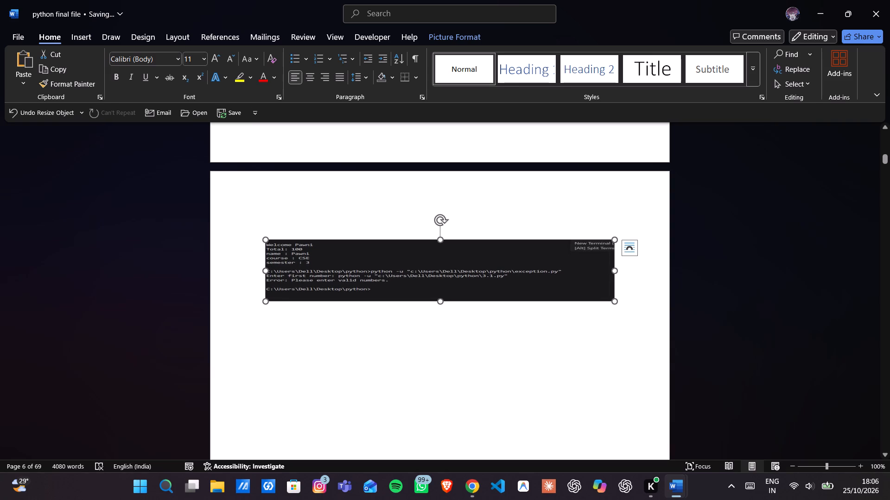
{"action": "left_click_drag", "start_coordinate": [616, 271], "coordinate": [523, 269]}
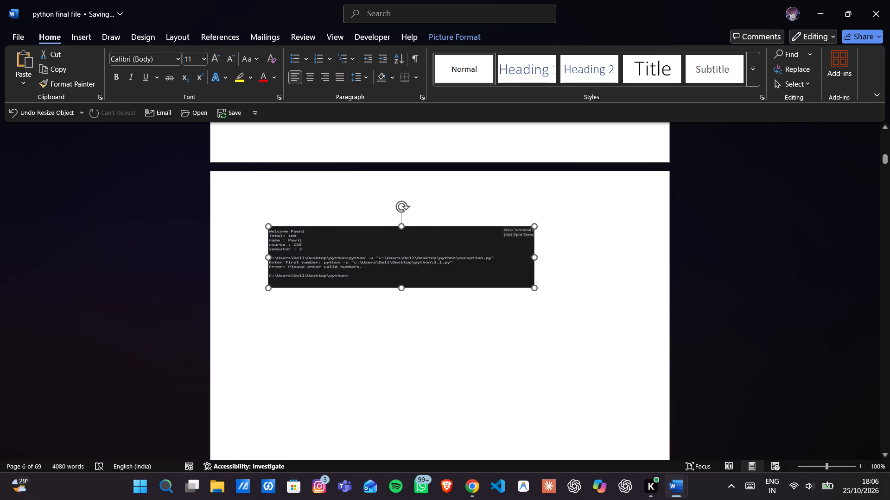
{"action": "left_click_drag", "start_coordinate": [523, 269], "coordinate": [484, 264]}
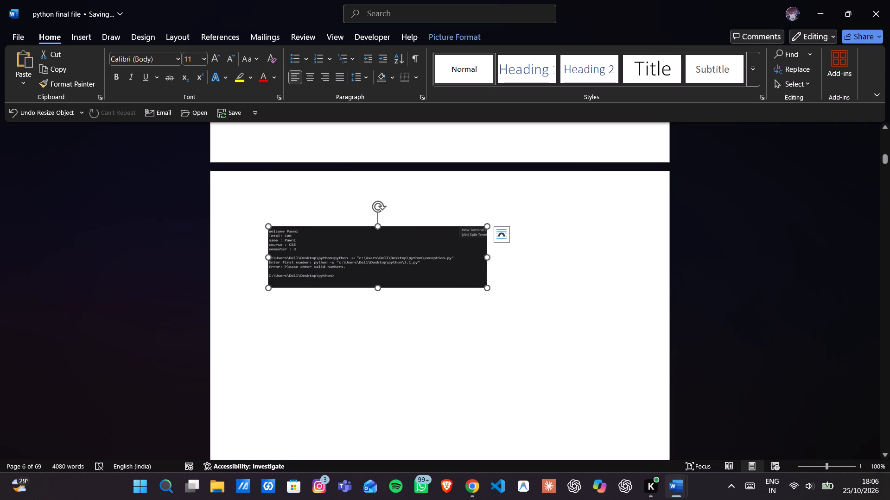
{"action": "left_click_drag", "start_coordinate": [486, 256], "coordinate": [430, 254]}
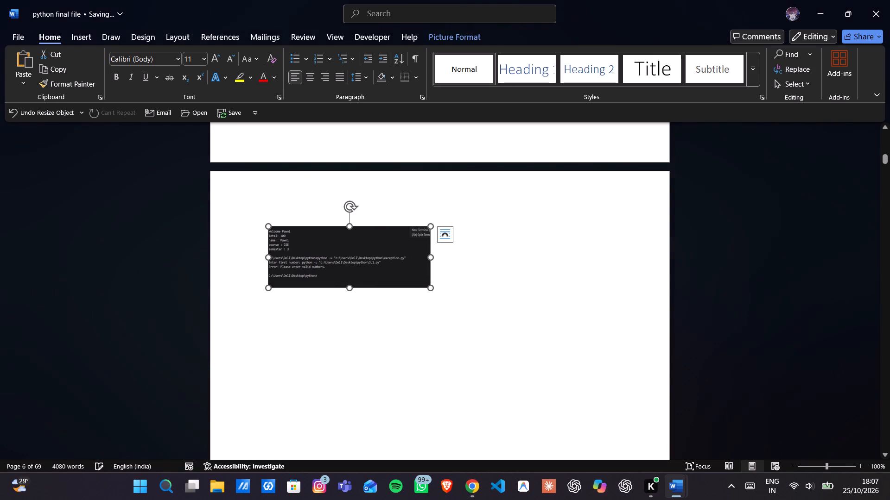
{"action": "left_click_drag", "start_coordinate": [347, 286], "coordinate": [345, 247]}
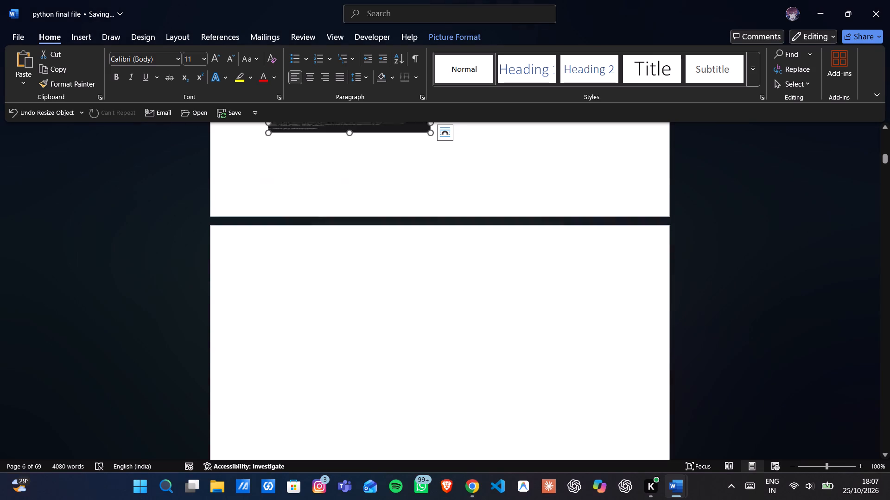
Make the factorial output screenshot slightly taller and widen it to roughly the width of the longest code line.
{"action": "scroll", "coordinate": [345, 247], "scroll_direction": "up", "scroll_amount": 1}
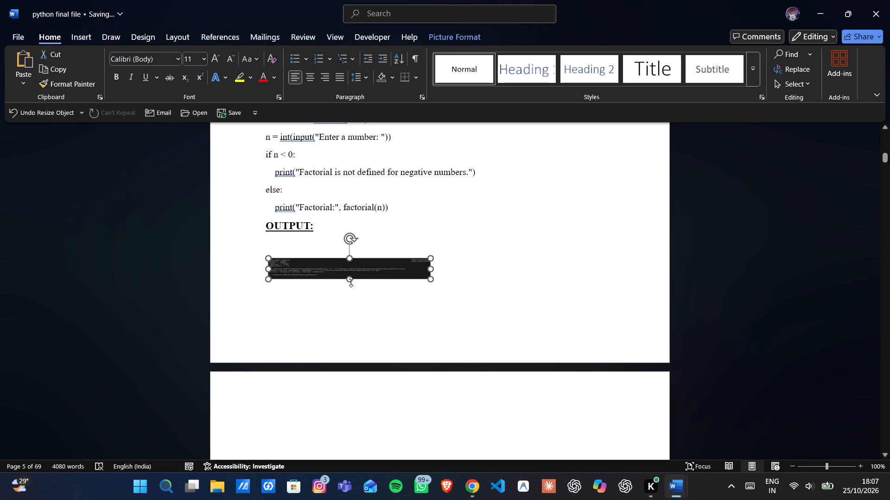
{"action": "left_click_drag", "start_coordinate": [348, 281], "coordinate": [354, 291]}
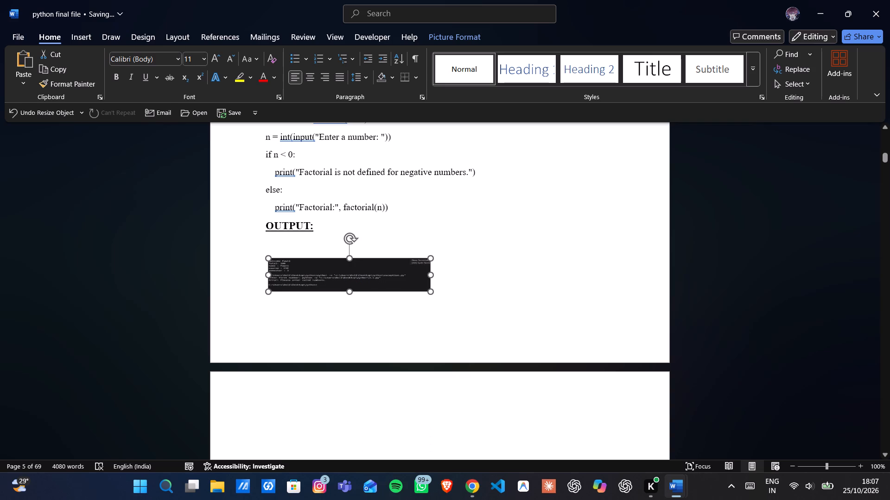
{"action": "left_click_drag", "start_coordinate": [354, 291], "coordinate": [355, 297]}
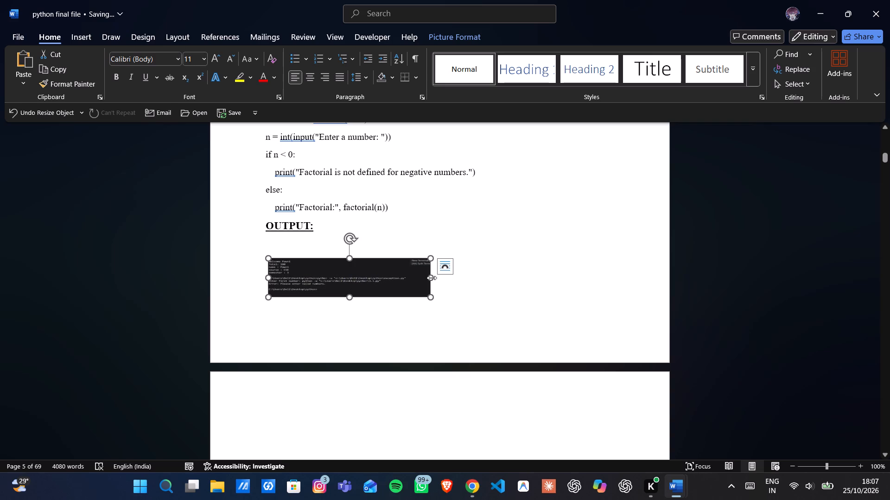
{"action": "left_click_drag", "start_coordinate": [432, 278], "coordinate": [401, 286]}
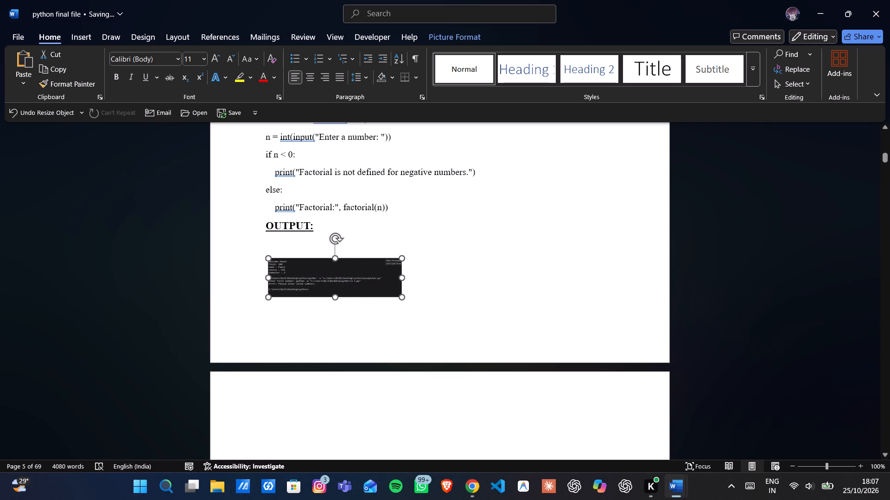
{"action": "left_click_drag", "start_coordinate": [401, 286], "coordinate": [483, 290]}
Check the Experiment 3.2 Program 1 page and increase the height of its output screenshot.
{"action": "scroll", "coordinate": [483, 290], "scroll_direction": "up", "scroll_amount": 1}
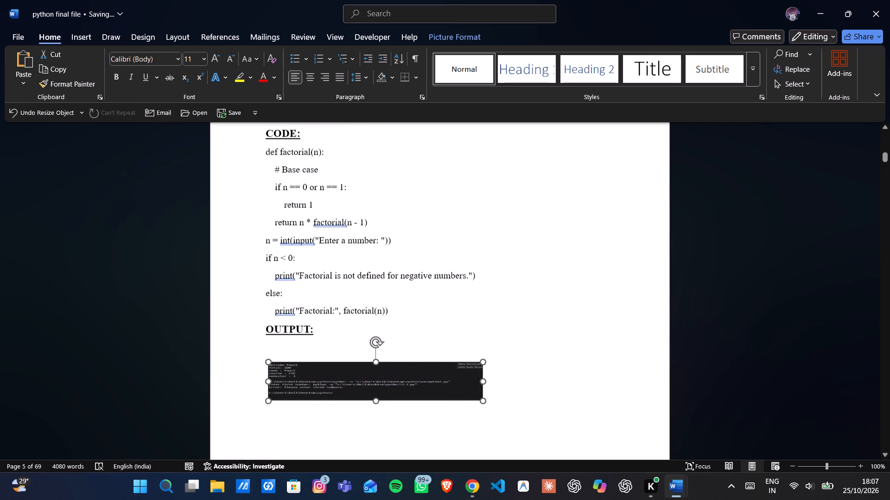
{"action": "scroll", "coordinate": [483, 290], "scroll_direction": "up", "scroll_amount": 1}
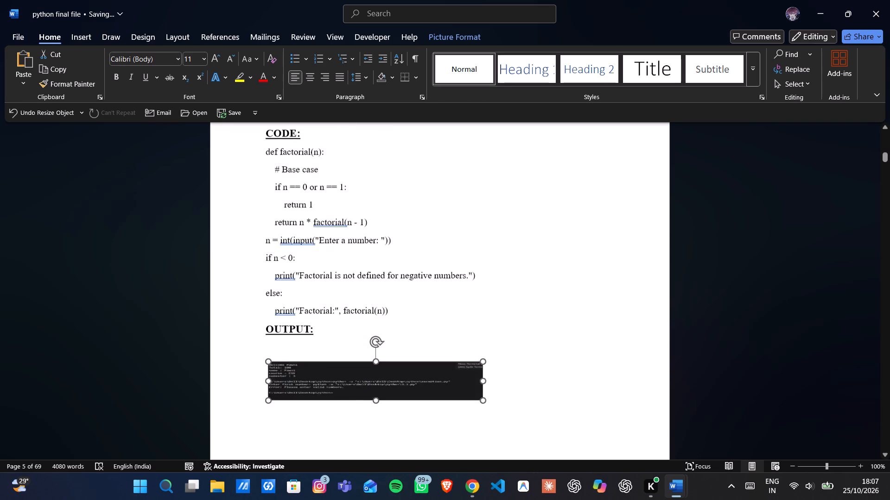
{"action": "scroll", "coordinate": [483, 290], "scroll_direction": "up", "scroll_amount": 1}
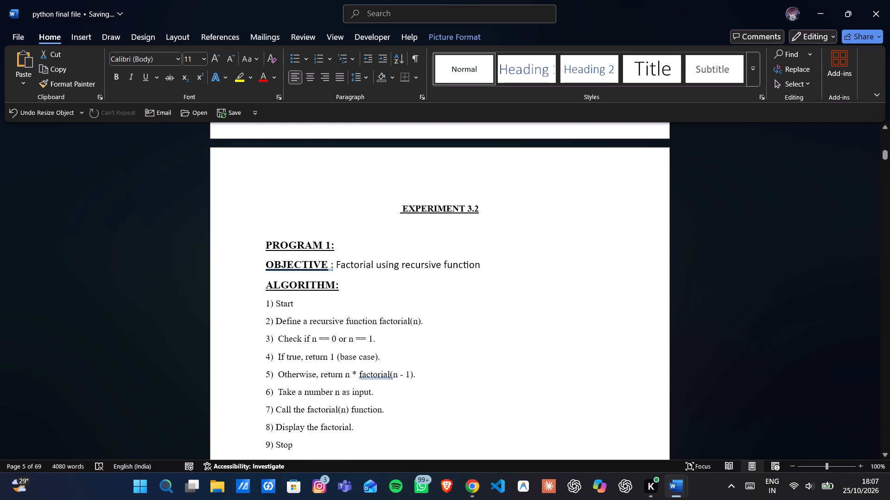
{"action": "left_click", "coordinate": [416, 189]}
{"action": "scroll", "coordinate": [416, 189], "scroll_direction": "down", "scroll_amount": 1}
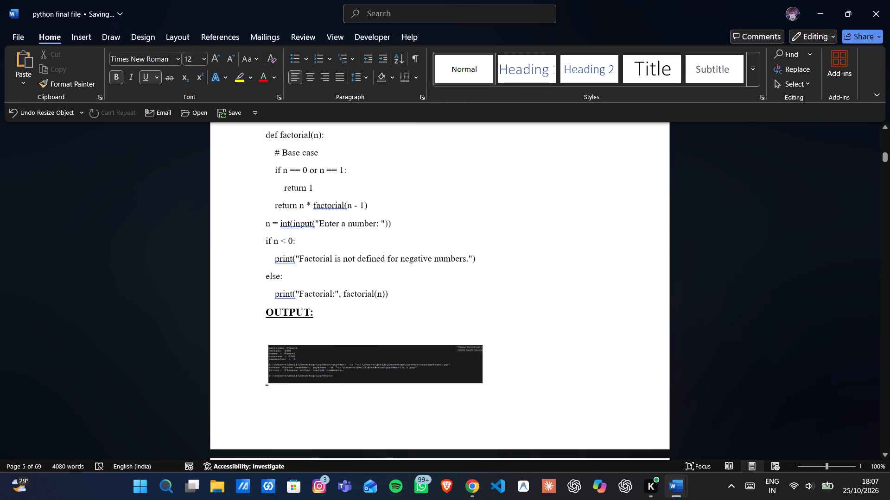
{"action": "left_click", "coordinate": [387, 363]}
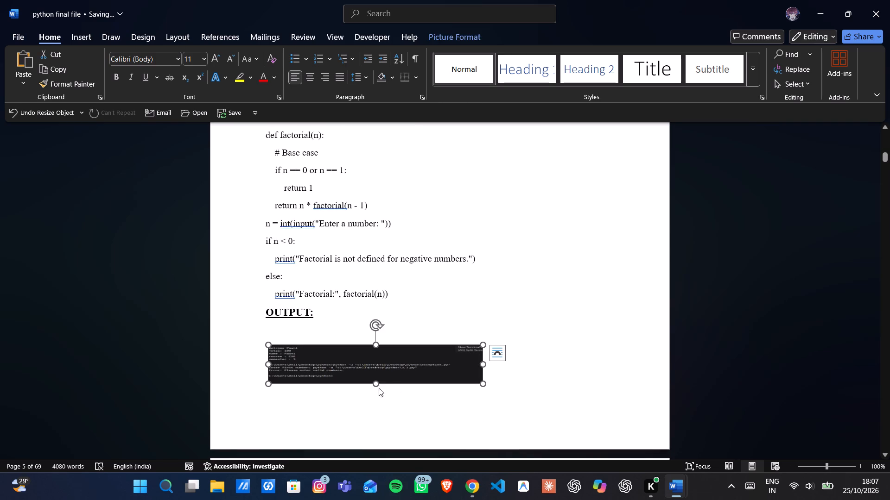
{"action": "left_click_drag", "start_coordinate": [375, 384], "coordinate": [378, 414]}
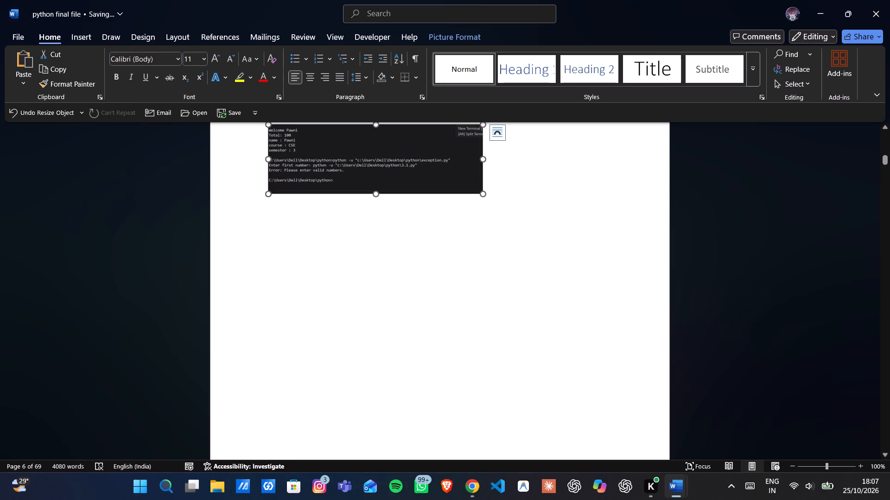
Insert three blank lines above the PROGRAM 2 heading in Experiment 3.2 so the Fibonacci program starts on a new page.
{"action": "scroll", "coordinate": [492, 258], "scroll_direction": "down", "scroll_amount": 1}
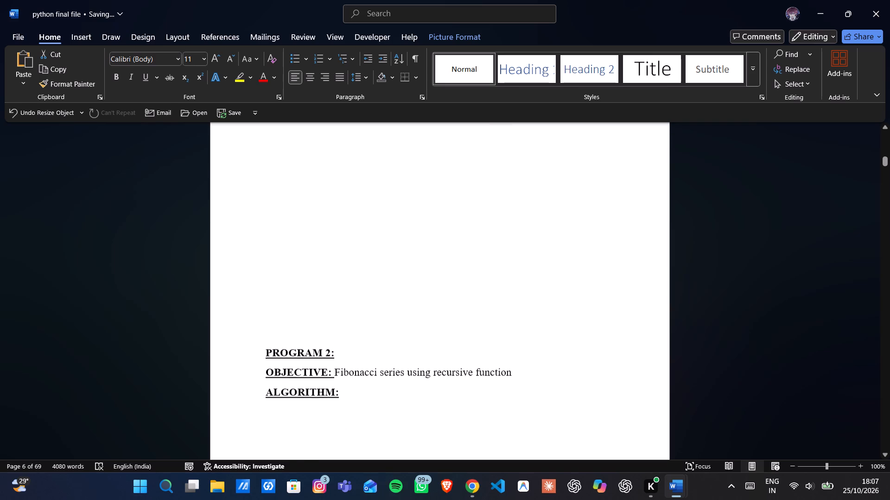
{"action": "left_click", "coordinate": [305, 269]}
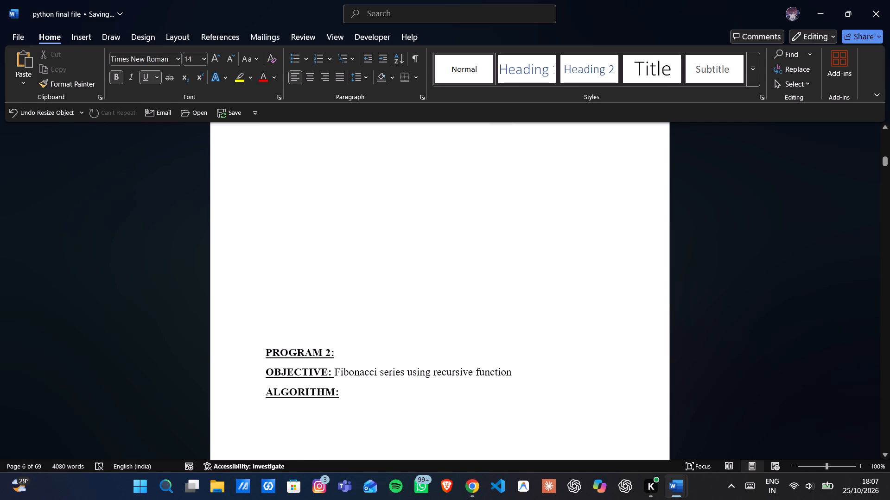
{"action": "key", "text": "Return"}
{"action": "key", "text": "Return"}
{"action": "key", "text": "Return"}
Review the pages from the Fibonacci program through the age validation and file-writing programs, checking page breaks, text sizes and output placement.
{"action": "scroll", "coordinate": [305, 269], "scroll_direction": "down", "scroll_amount": 1}
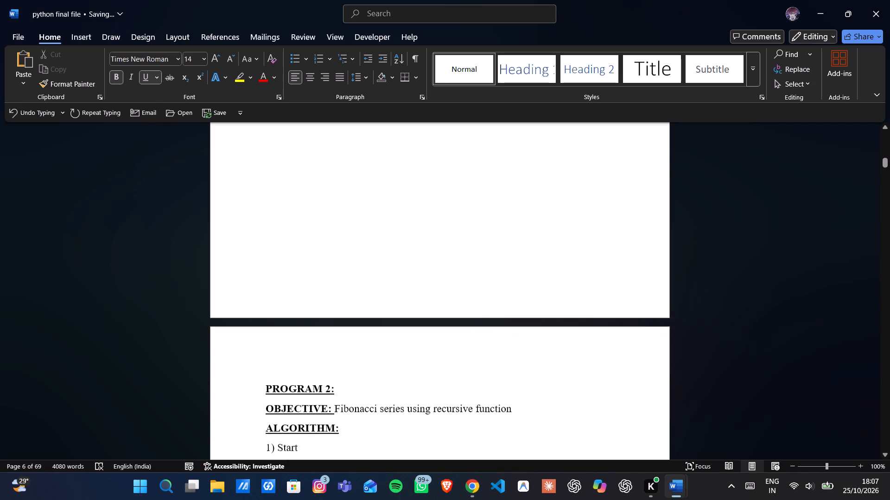
{"action": "scroll", "coordinate": [305, 269], "scroll_direction": "down", "scroll_amount": 2}
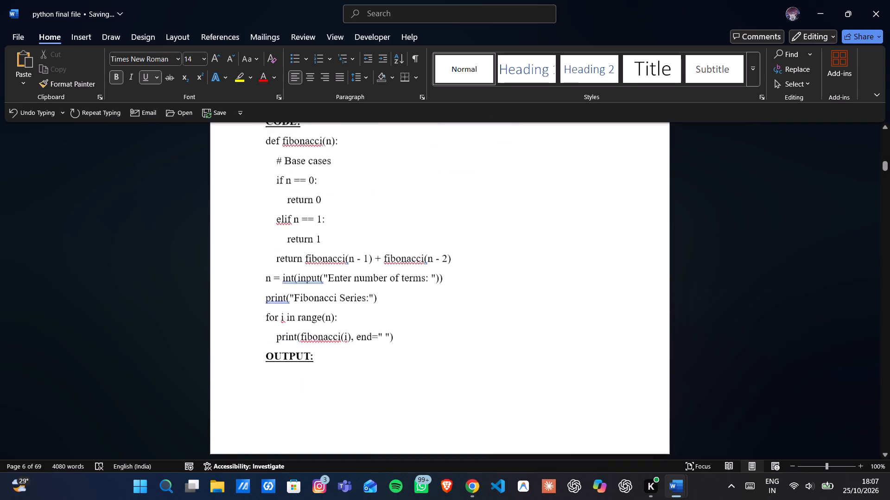
{"action": "scroll", "coordinate": [305, 269], "scroll_direction": "down", "scroll_amount": 2}
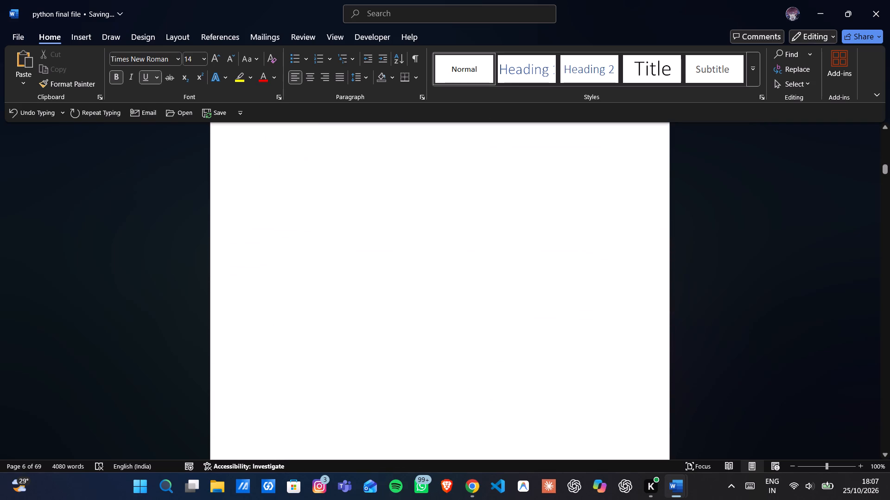
{"action": "scroll", "coordinate": [305, 269], "scroll_direction": "down", "scroll_amount": 2}
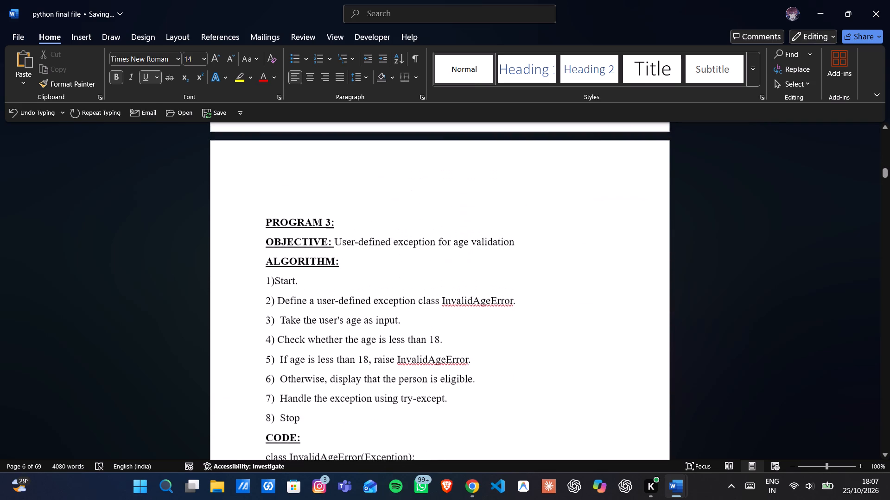
{"action": "scroll", "coordinate": [305, 269], "scroll_direction": "down", "scroll_amount": 1}
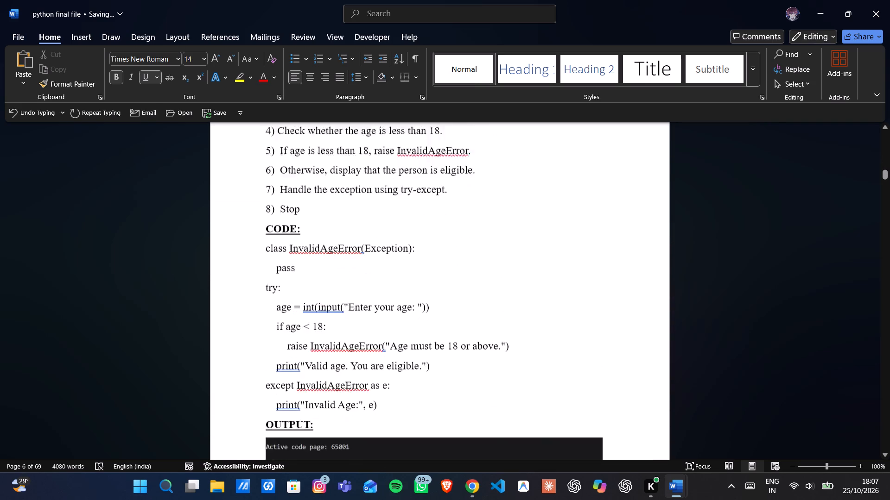
{"action": "scroll", "coordinate": [305, 269], "scroll_direction": "down", "scroll_amount": 3}
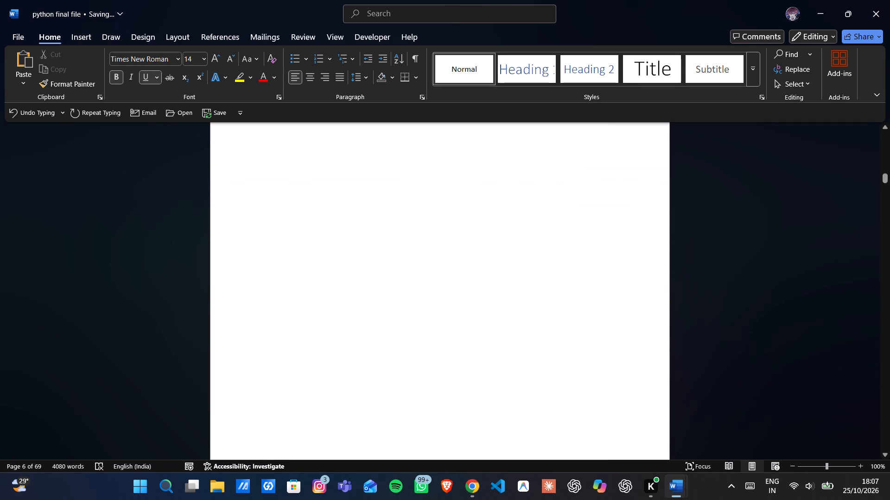
{"action": "scroll", "coordinate": [305, 269], "scroll_direction": "down", "scroll_amount": 1}
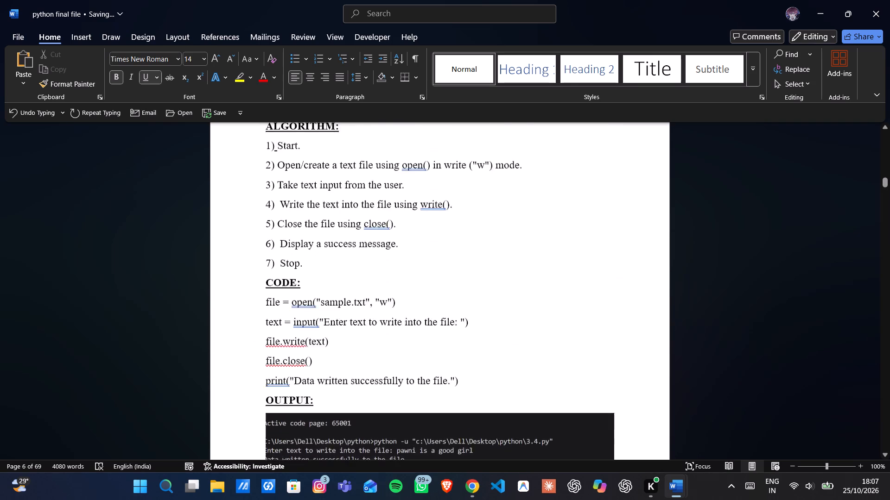
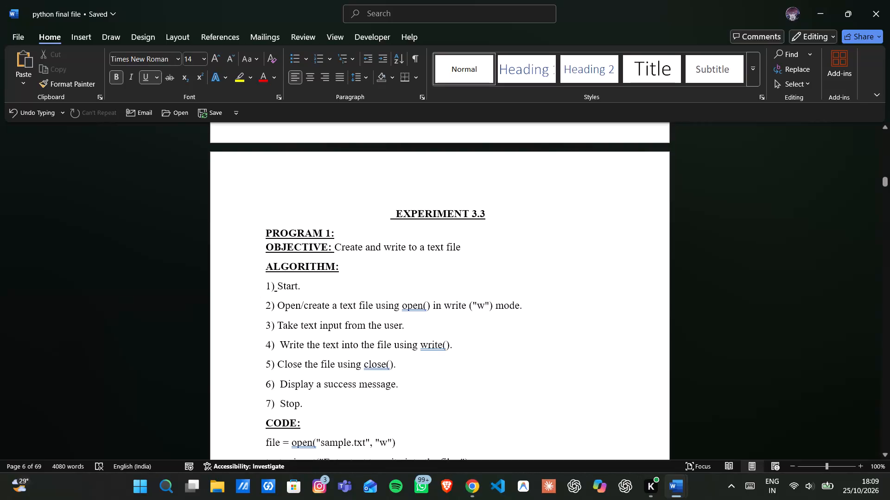
Return to the start of the document and review Experiment 3.1 Programs 1 and 2, checking text formatting, page breaks and output screenshots.
{"action": "scroll", "coordinate": [196, 304], "scroll_direction": "up", "scroll_amount": 5}
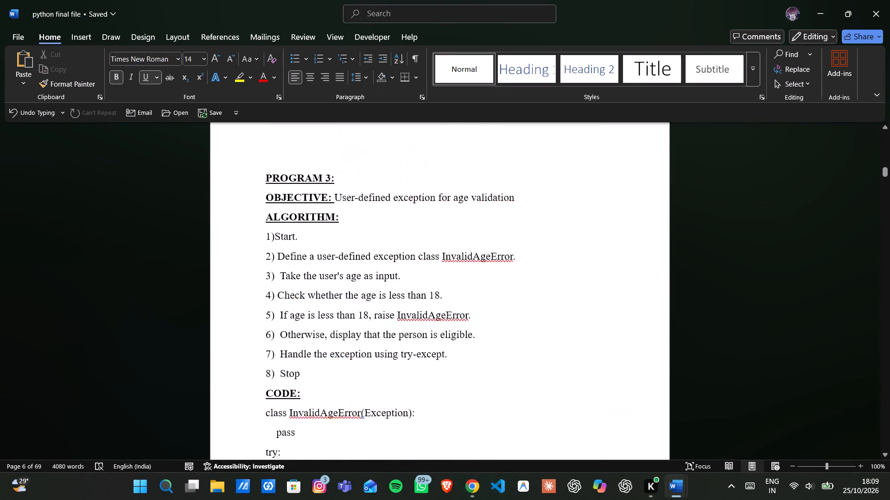
{"action": "scroll", "coordinate": [196, 304], "scroll_direction": "up", "scroll_amount": 7}
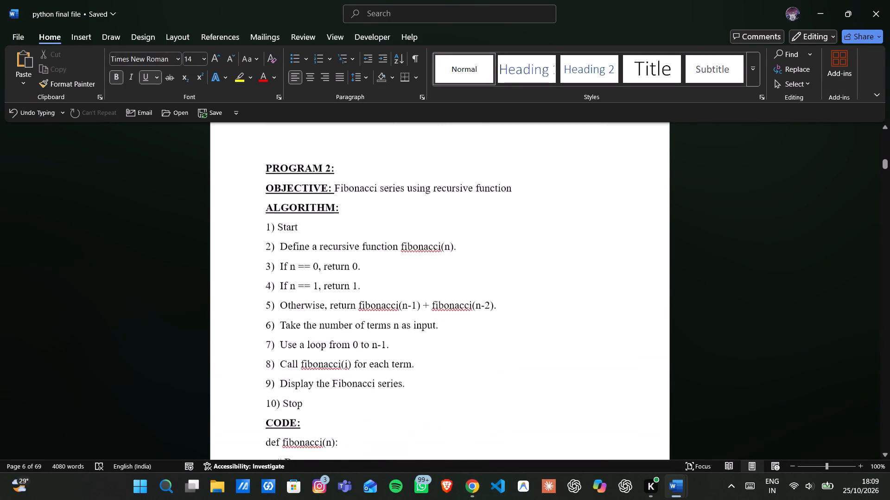
{"action": "scroll", "coordinate": [196, 304], "scroll_direction": "up", "scroll_amount": 5}
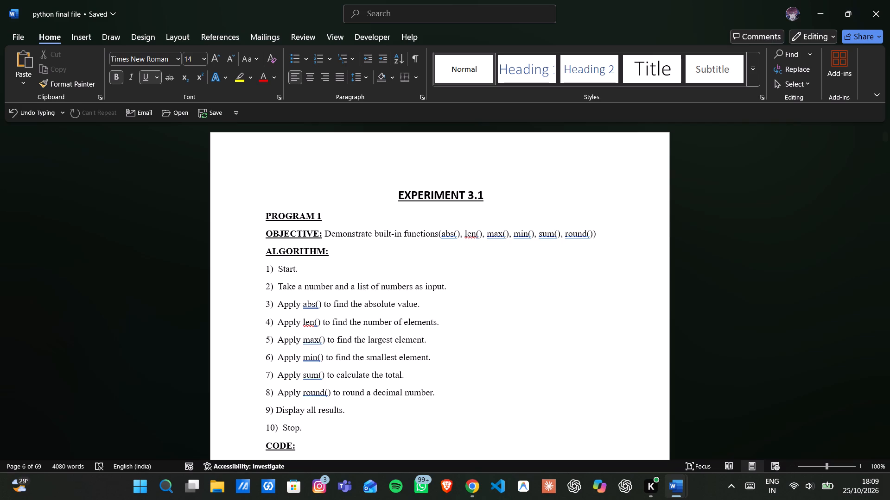
{"action": "scroll", "coordinate": [196, 304], "scroll_direction": "down", "scroll_amount": 3}
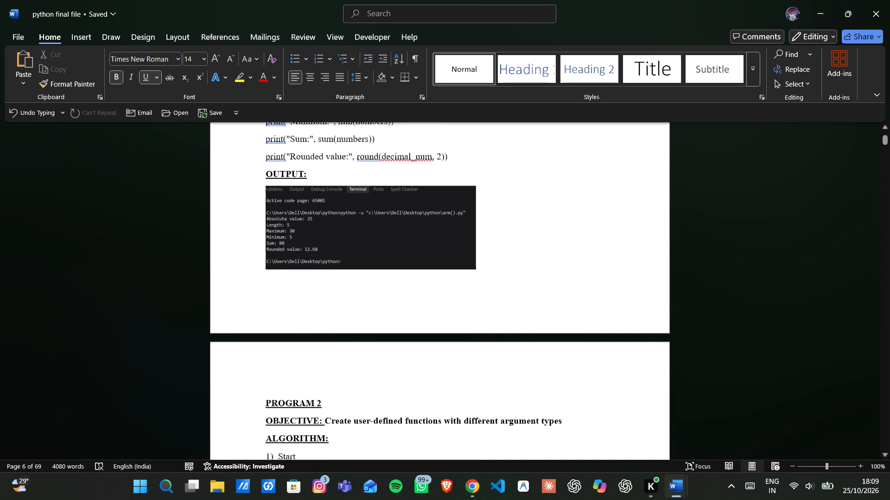
{"action": "scroll", "coordinate": [196, 304], "scroll_direction": "down", "scroll_amount": 1}
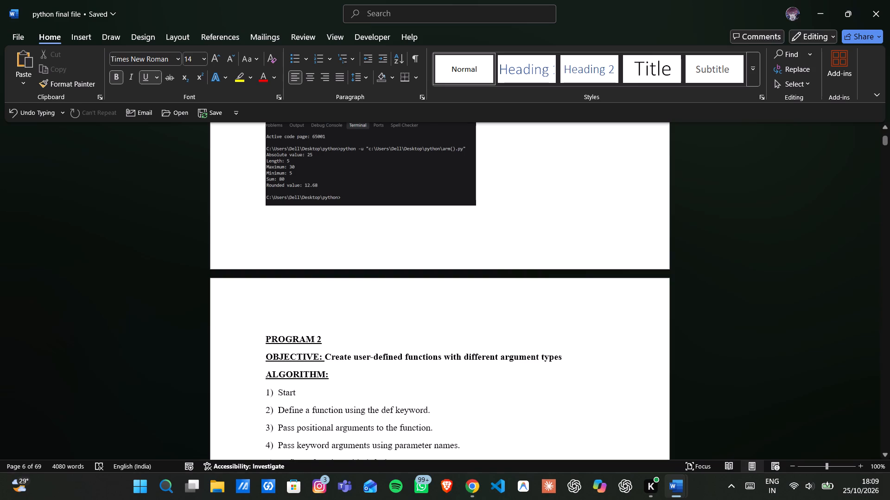
{"action": "scroll", "coordinate": [252, 307], "scroll_direction": "down", "scroll_amount": 2}
{"action": "scroll", "coordinate": [252, 307], "scroll_direction": "up", "scroll_amount": 1}
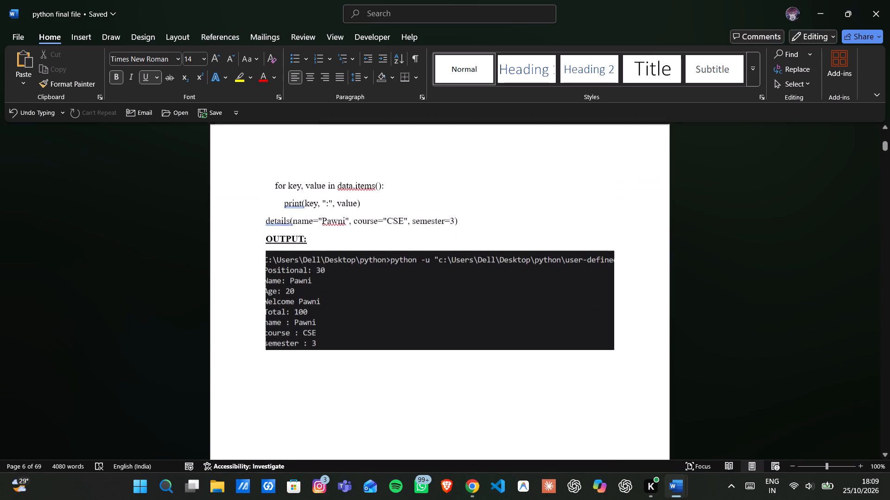
{"action": "scroll", "coordinate": [252, 307], "scroll_direction": "up", "scroll_amount": 2}
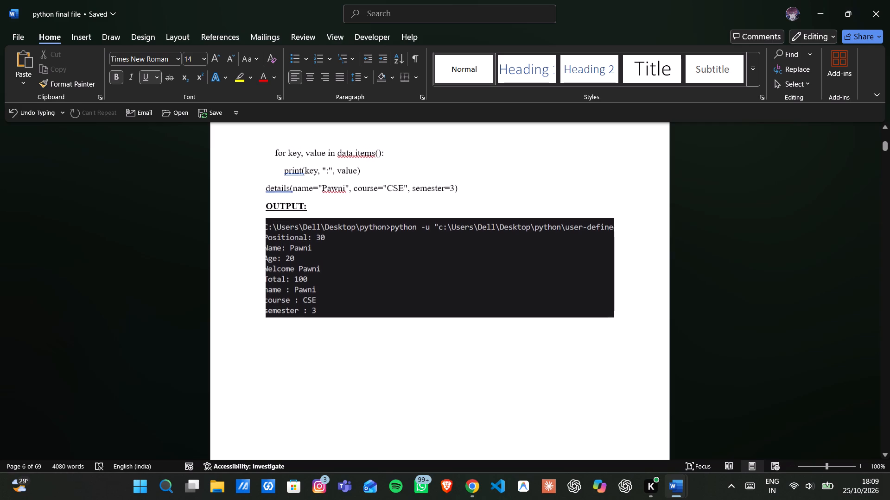
{"action": "scroll", "coordinate": [252, 307], "scroll_direction": "up", "scroll_amount": 4}
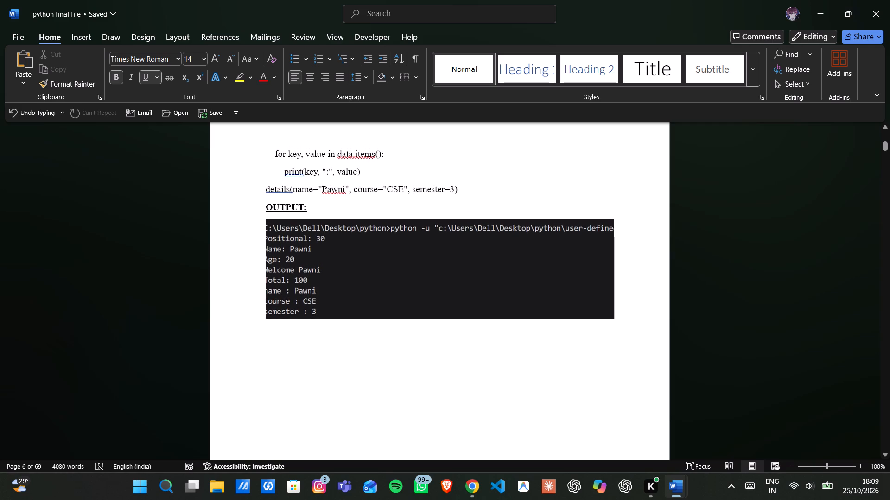
{"action": "scroll", "coordinate": [252, 307], "scroll_direction": "up", "scroll_amount": 1}
{"action": "scroll", "coordinate": [252, 307], "scroll_direction": "down", "scroll_amount": 1}
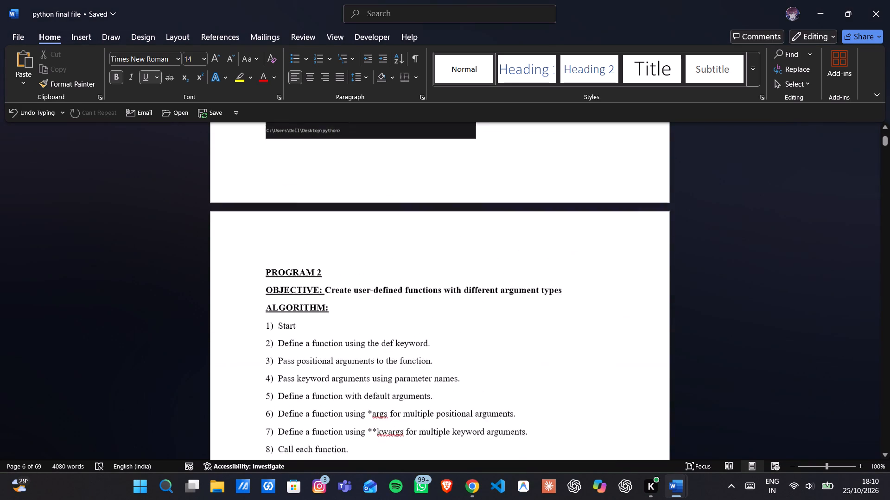
{"action": "scroll", "coordinate": [252, 307], "scroll_direction": "down", "scroll_amount": 2}
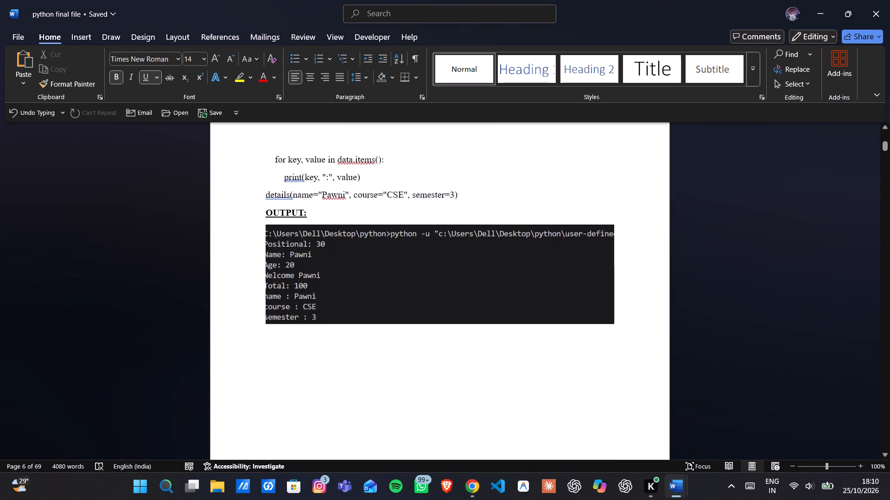
Review Experiment 3.1 Program 3 on exception handling, comparing its algorithm and code with the output screenshot.
{"action": "scroll", "coordinate": [252, 307], "scroll_direction": "down", "scroll_amount": 1}
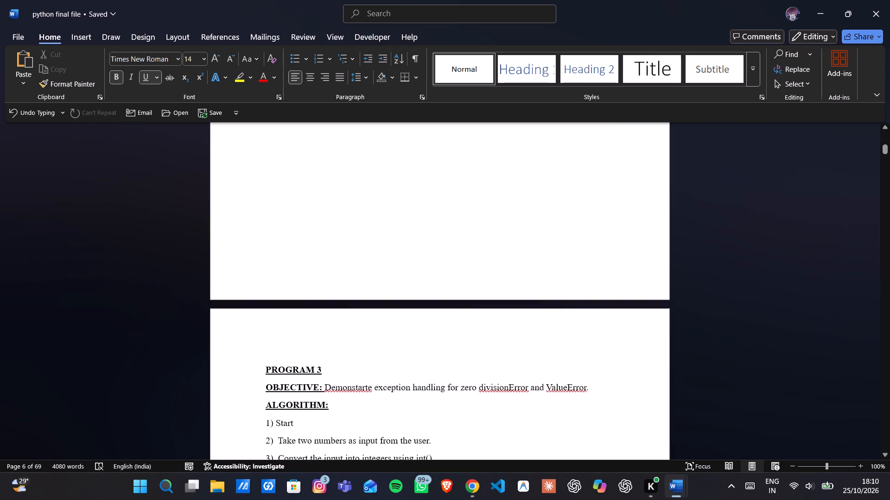
{"action": "scroll", "coordinate": [252, 307], "scroll_direction": "down", "scroll_amount": 2}
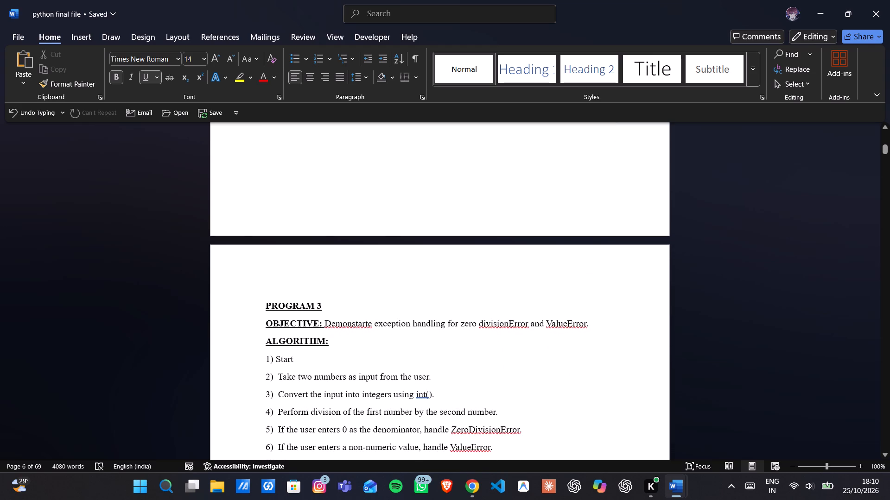
{"action": "scroll", "coordinate": [252, 307], "scroll_direction": "down", "scroll_amount": 1}
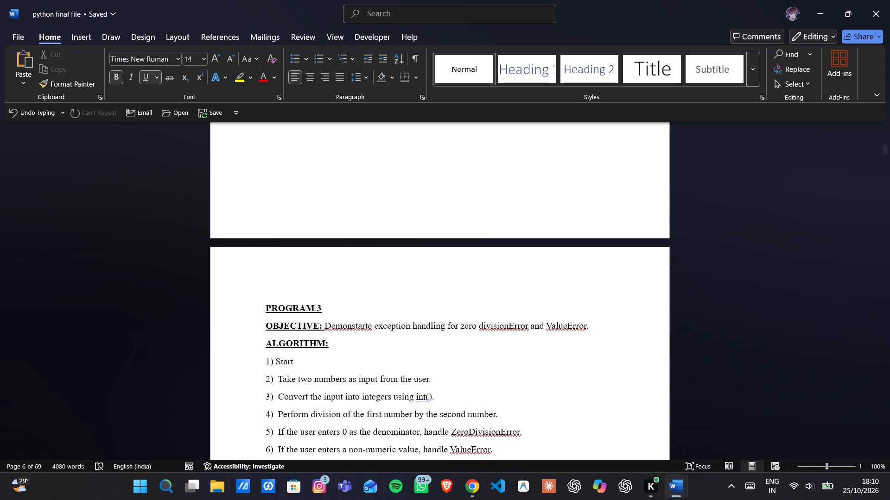
{"action": "scroll", "coordinate": [252, 303], "scroll_direction": "down", "scroll_amount": 1}
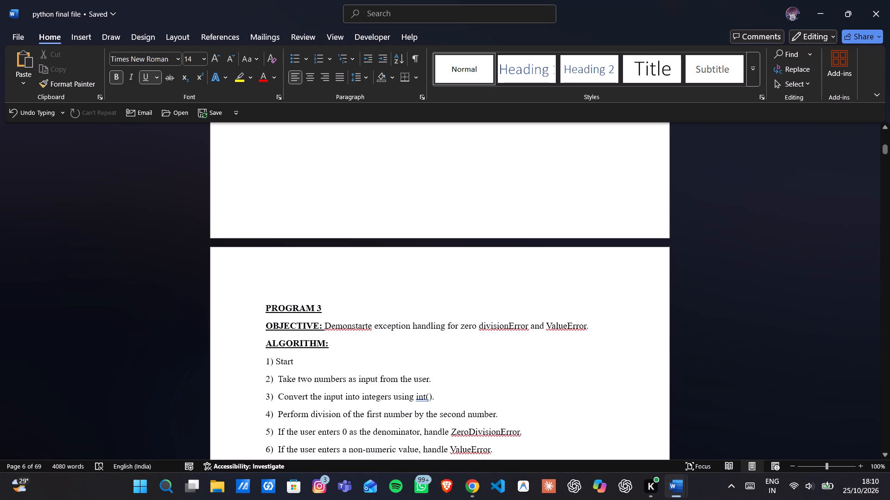
{"action": "scroll", "coordinate": [252, 303], "scroll_direction": "down", "scroll_amount": 1}
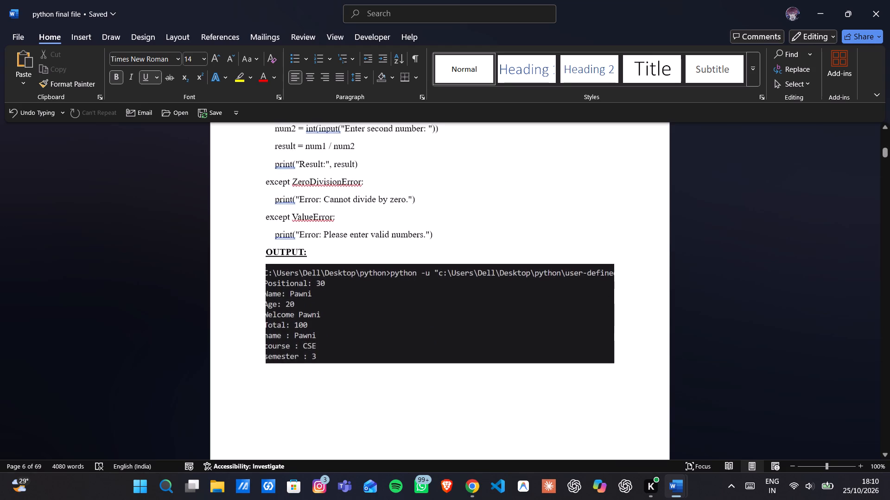
{"action": "scroll", "coordinate": [252, 303], "scroll_direction": "down", "scroll_amount": 2}
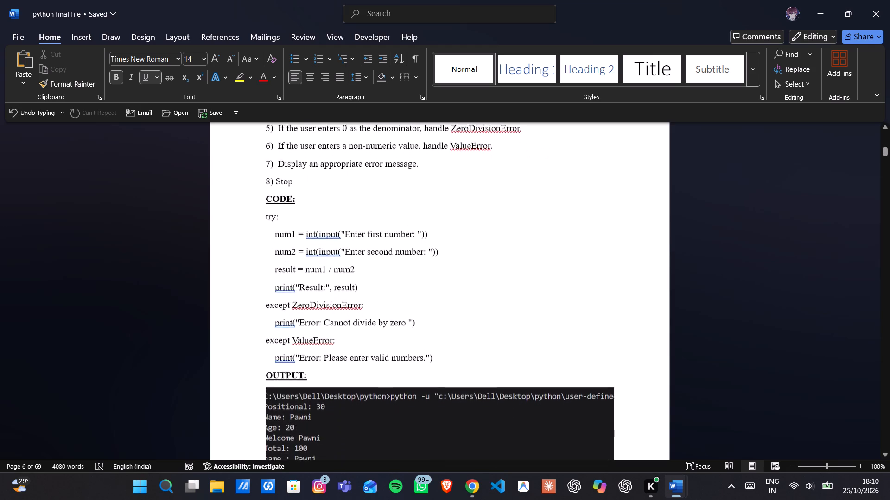
{"action": "scroll", "coordinate": [252, 303], "scroll_direction": "down", "scroll_amount": 1}
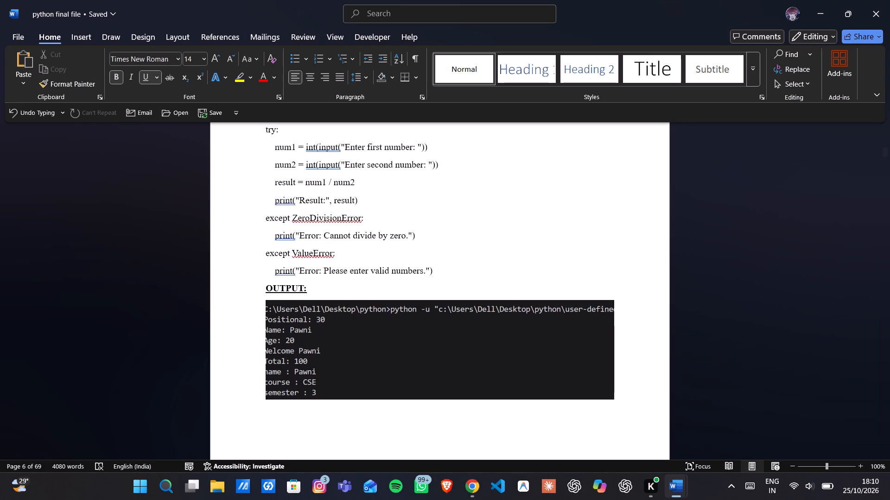
Review Experiment 3.2 from the factorial program to the Fibonacci program, checking heading fonts, output screenshot placement and page breaks.
{"action": "scroll", "coordinate": [252, 303], "scroll_direction": "down", "scroll_amount": 1}
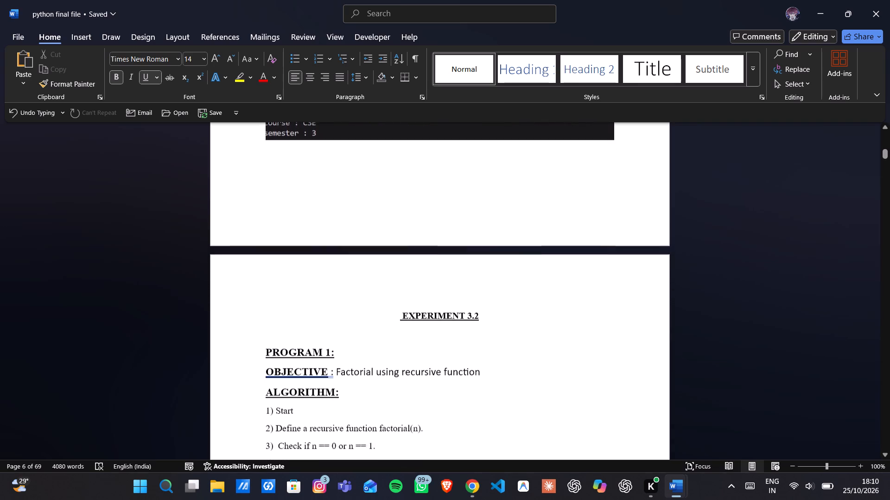
{"action": "scroll", "coordinate": [252, 303], "scroll_direction": "down", "scroll_amount": 1}
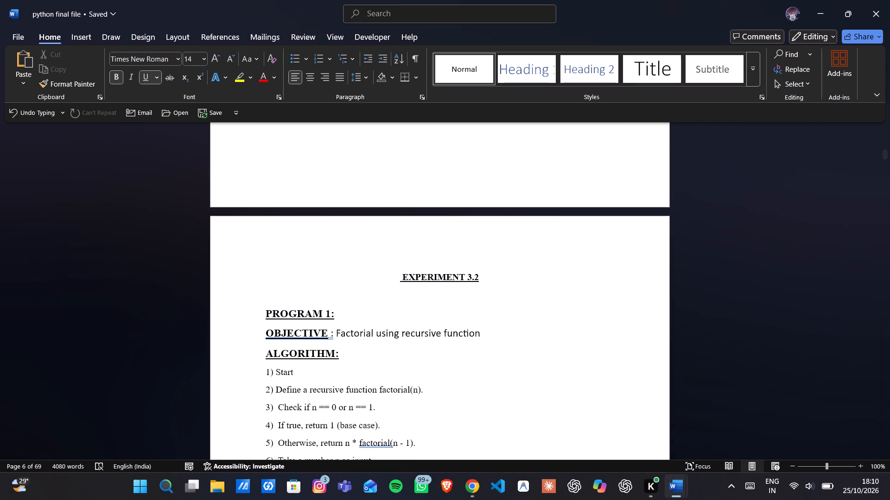
{"action": "scroll", "coordinate": [252, 303], "scroll_direction": "down", "scroll_amount": 2}
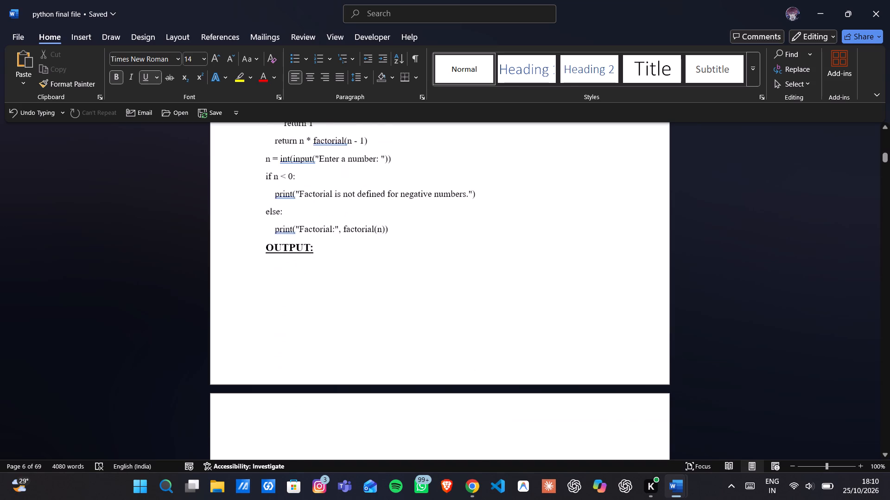
{"action": "scroll", "coordinate": [252, 303], "scroll_direction": "down", "scroll_amount": 1}
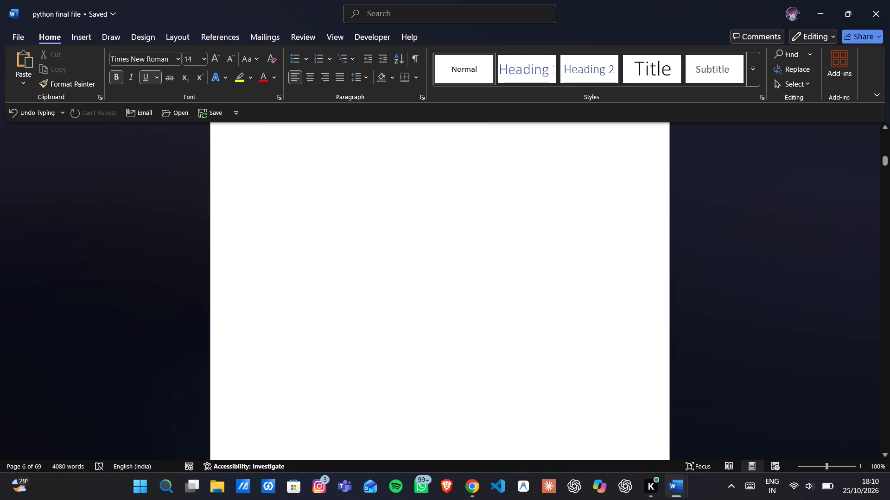
{"action": "scroll", "coordinate": [252, 303], "scroll_direction": "down", "scroll_amount": 1}
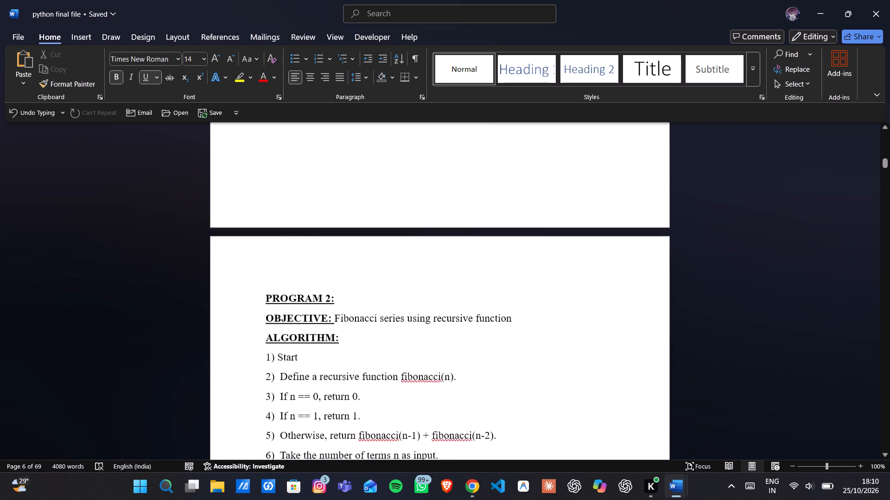
{"action": "scroll", "coordinate": [252, 303], "scroll_direction": "down", "scroll_amount": 1}
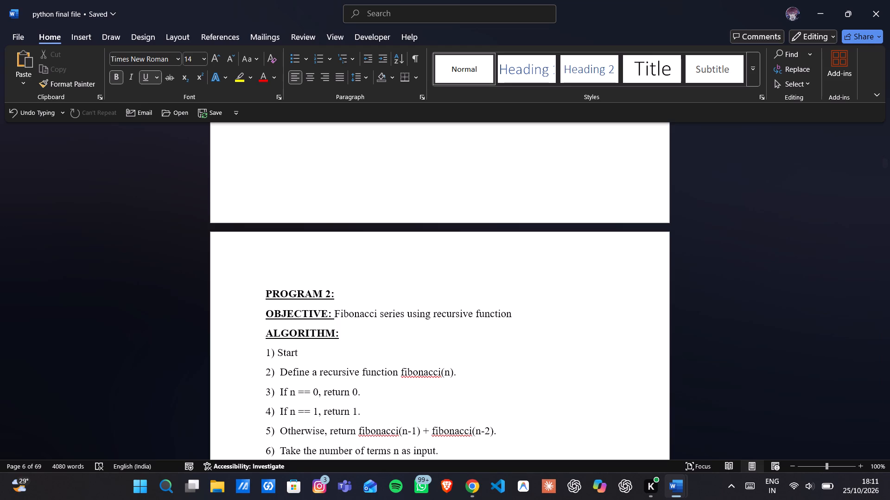
{"action": "scroll", "coordinate": [252, 303], "scroll_direction": "up", "scroll_amount": 2}
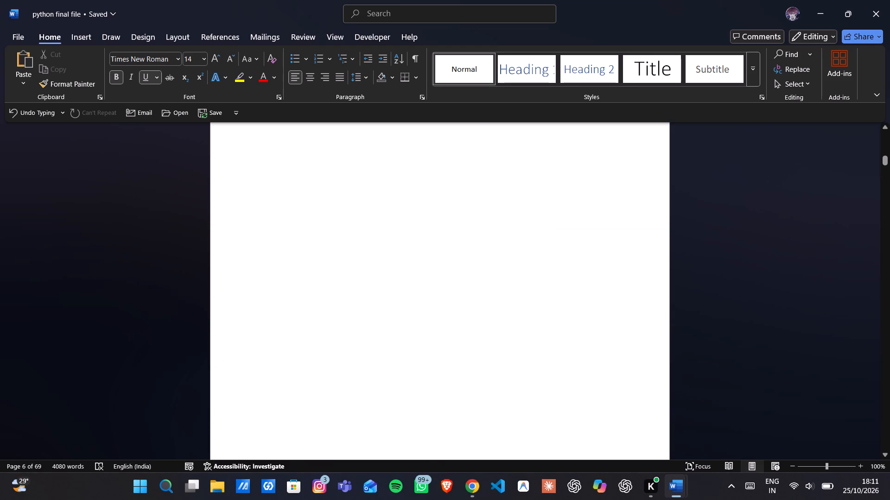
{"action": "scroll", "coordinate": [252, 303], "scroll_direction": "up", "scroll_amount": 3}
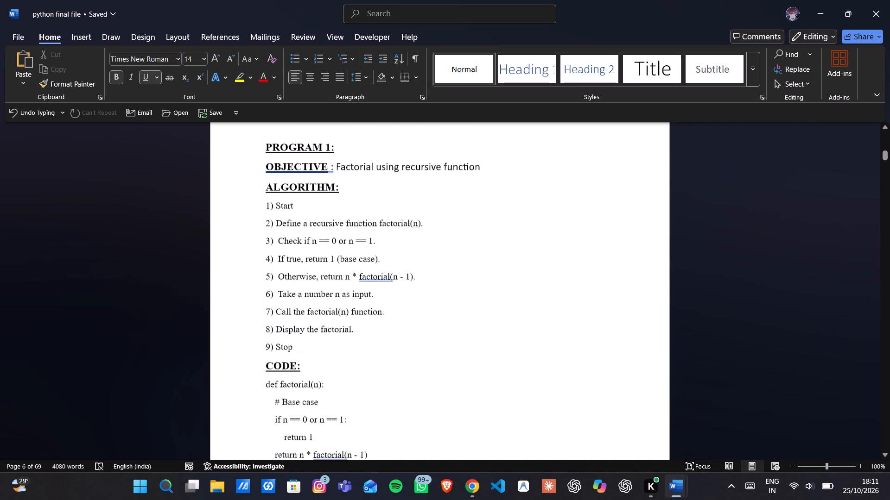
{"action": "scroll", "coordinate": [252, 303], "scroll_direction": "up", "scroll_amount": 1}
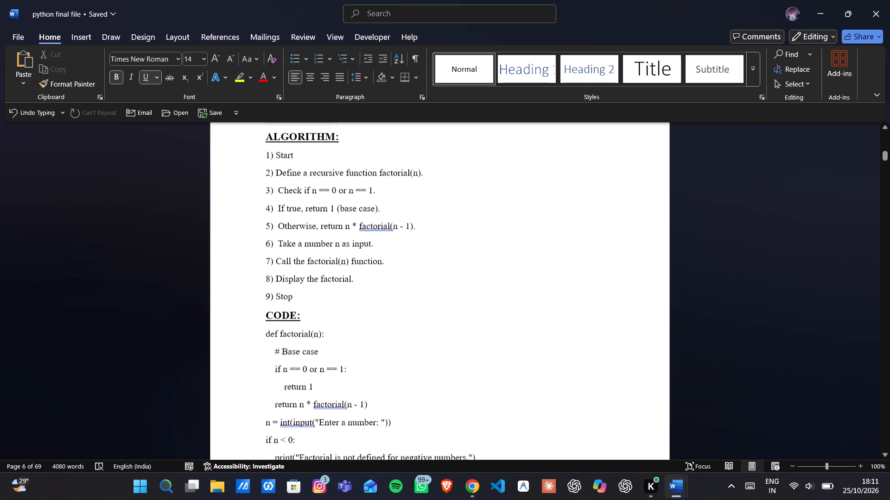
{"action": "scroll", "coordinate": [252, 303], "scroll_direction": "down", "scroll_amount": 2}
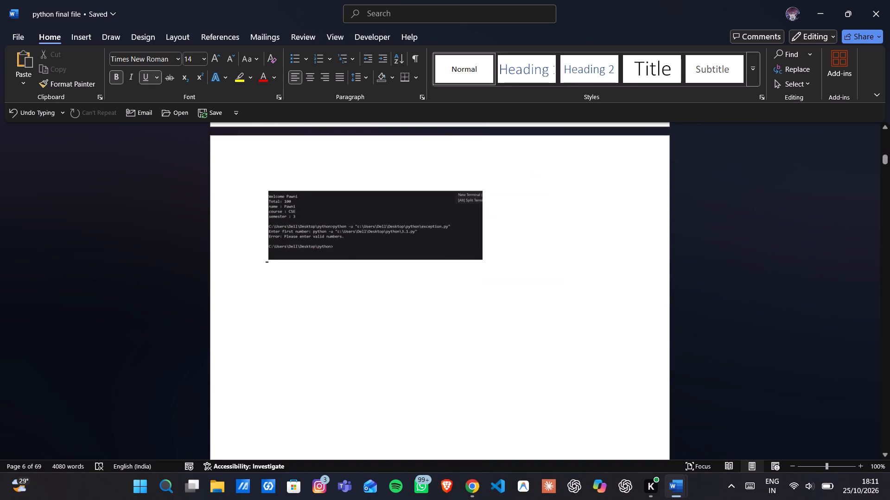
{"action": "scroll", "coordinate": [252, 303], "scroll_direction": "down", "scroll_amount": 2}
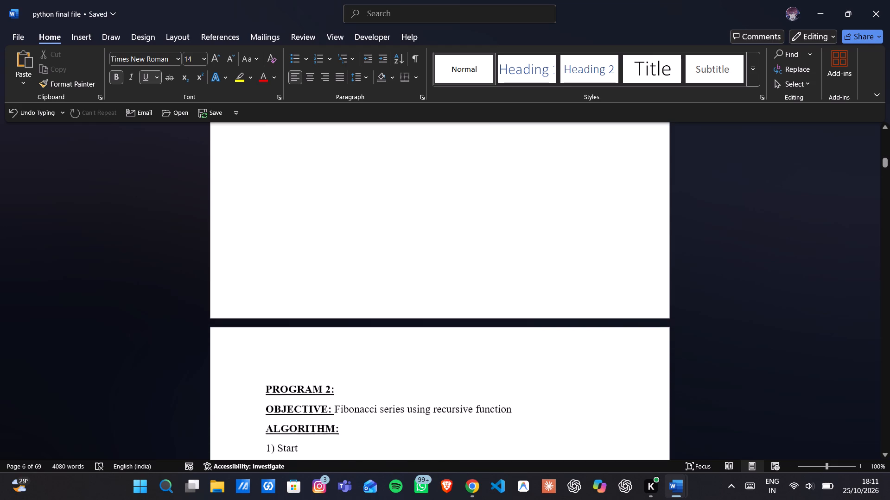
{"action": "scroll", "coordinate": [252, 303], "scroll_direction": "down", "scroll_amount": 2}
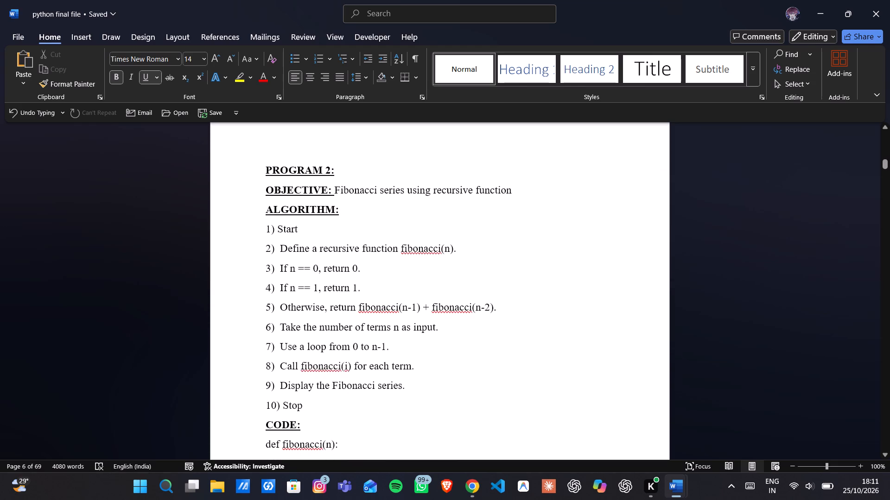
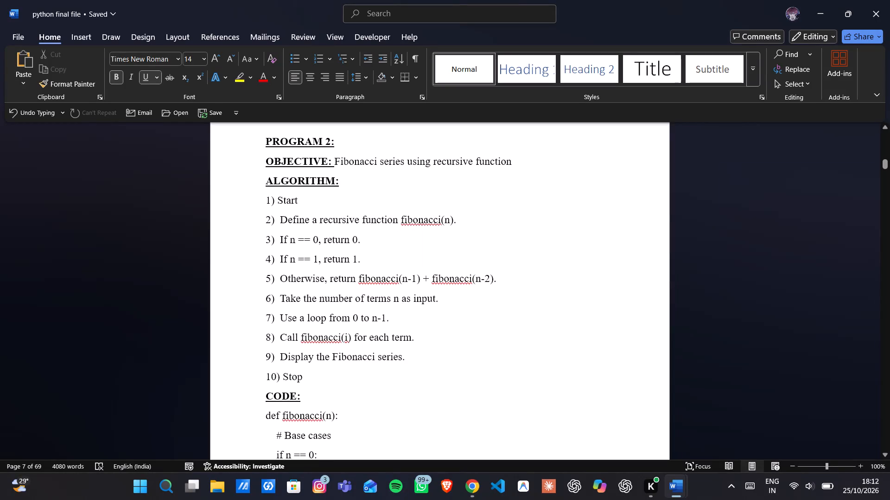
Skim the rest of the document from the Fibonacci program to the final registration form output, checking the page layout.
{"action": "scroll", "coordinate": [252, 303], "scroll_direction": "down", "scroll_amount": 12}
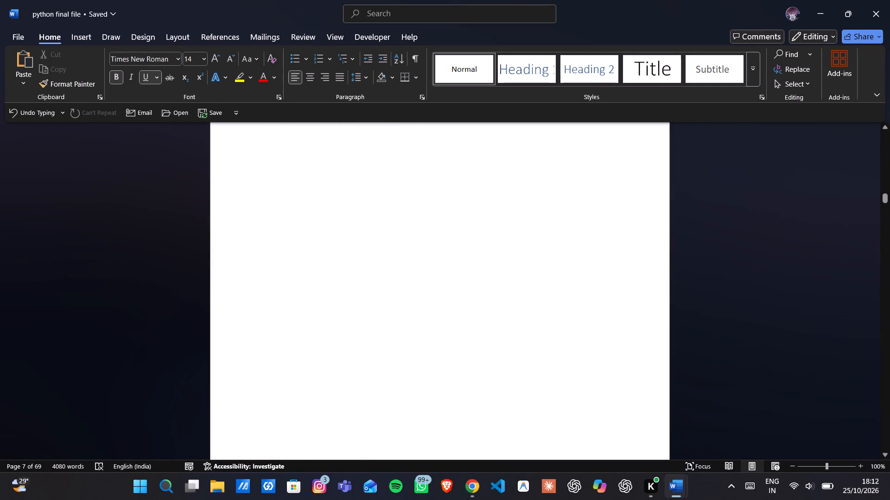
{"action": "scroll", "coordinate": [252, 303], "scroll_direction": "down", "scroll_amount": 10}
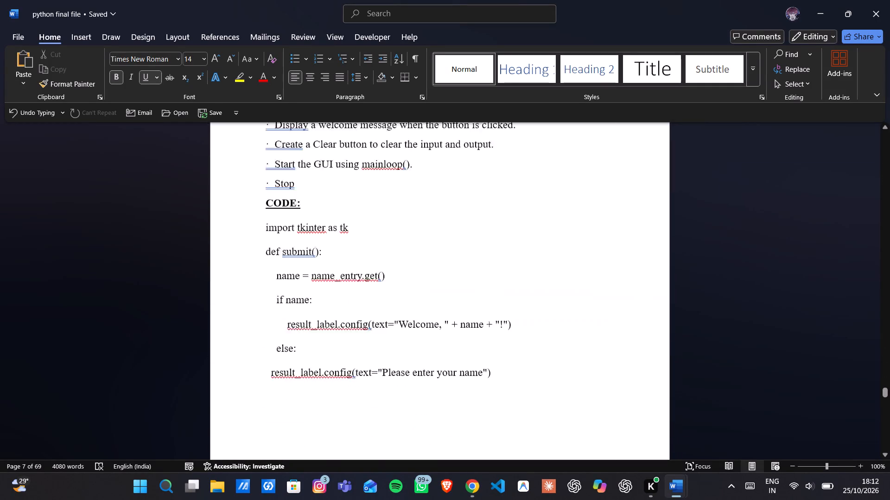
{"action": "scroll", "coordinate": [252, 303], "scroll_direction": "down", "scroll_amount": 1}
{"action": "scroll", "coordinate": [252, 303], "scroll_direction": "up", "scroll_amount": 1}
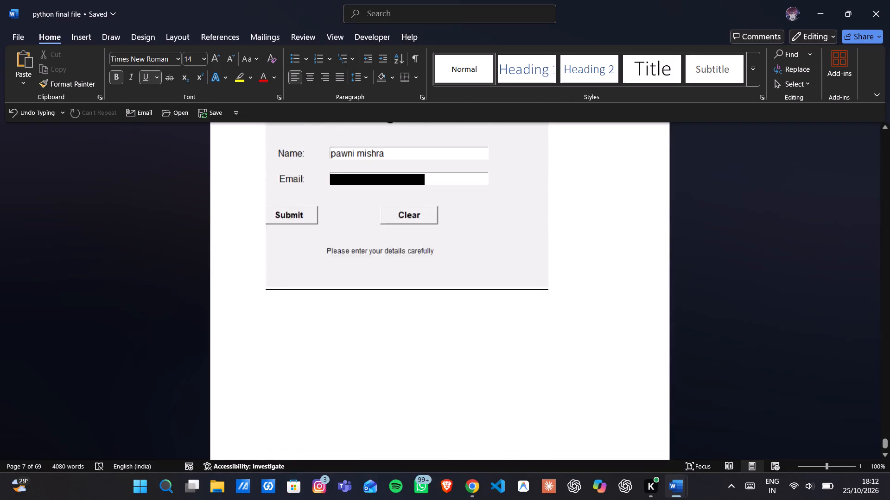
Review the closing programs backwards, from the GUI design Program 4 to the CRUD Program 3, checking headings, code, output screenshots and page breaks.
{"action": "scroll", "coordinate": [252, 303], "scroll_direction": "up", "scroll_amount": 3}
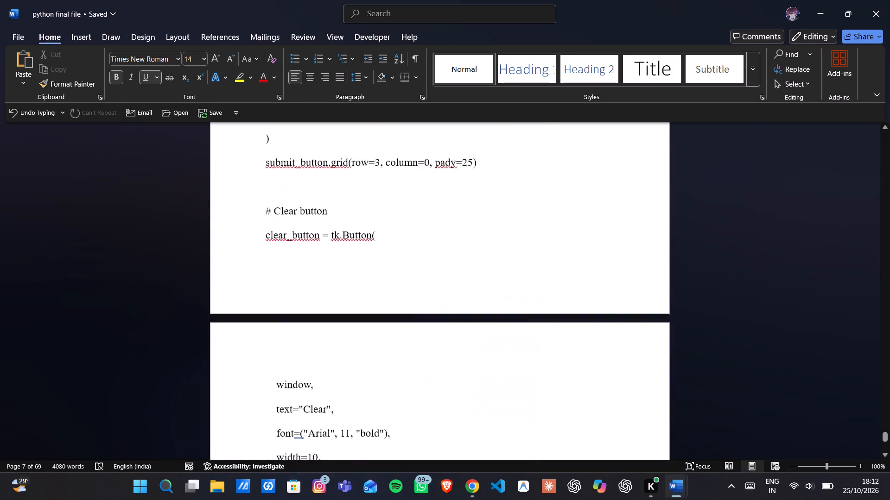
{"action": "scroll", "coordinate": [252, 303], "scroll_direction": "up", "scroll_amount": 2}
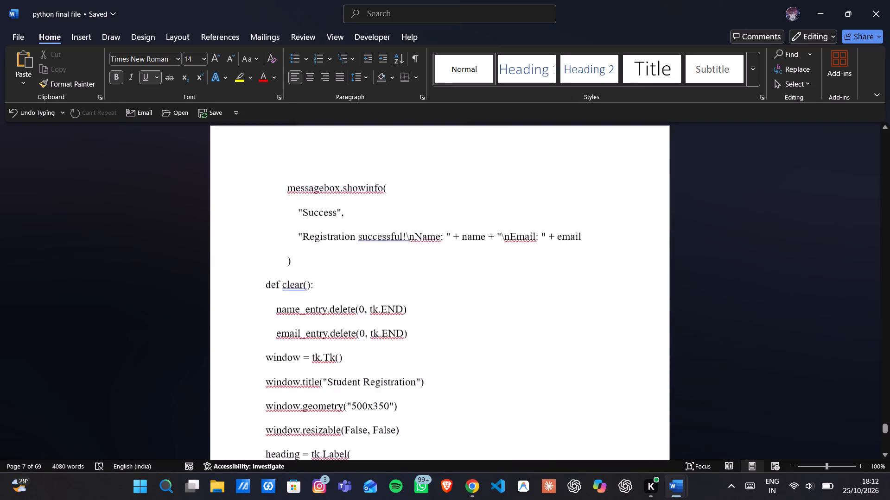
{"action": "scroll", "coordinate": [252, 303], "scroll_direction": "up", "scroll_amount": 2}
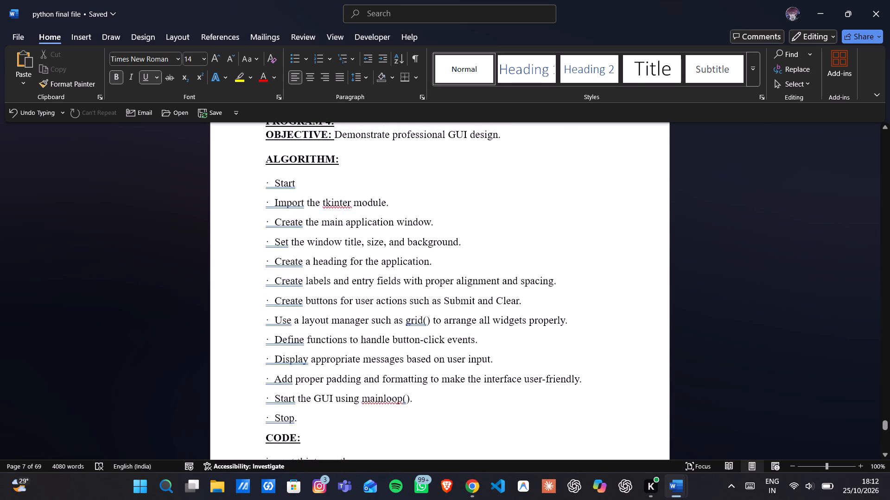
{"action": "scroll", "coordinate": [252, 303], "scroll_direction": "up", "scroll_amount": 1}
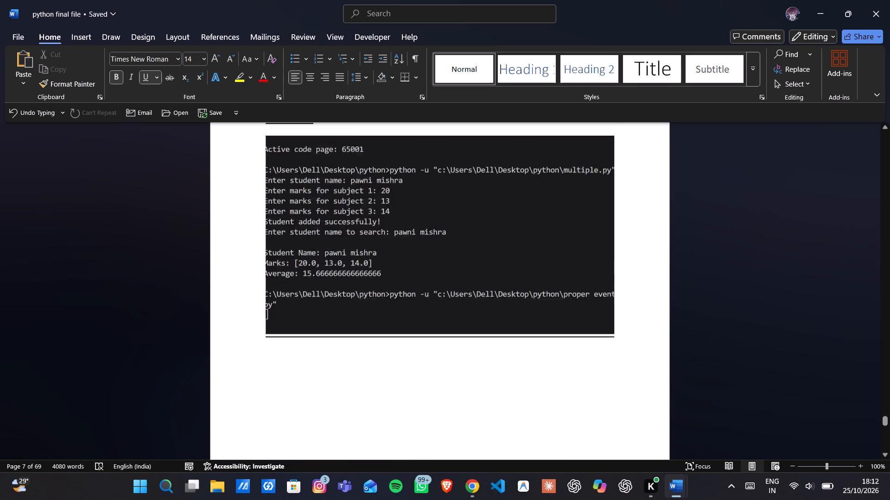
{"action": "scroll", "coordinate": [252, 303], "scroll_direction": "up", "scroll_amount": 2}
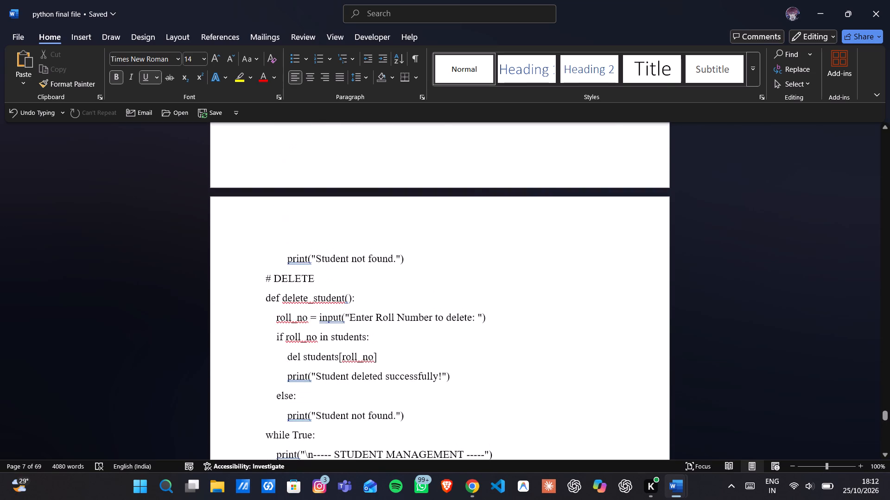
{"action": "scroll", "coordinate": [252, 303], "scroll_direction": "up", "scroll_amount": 2}
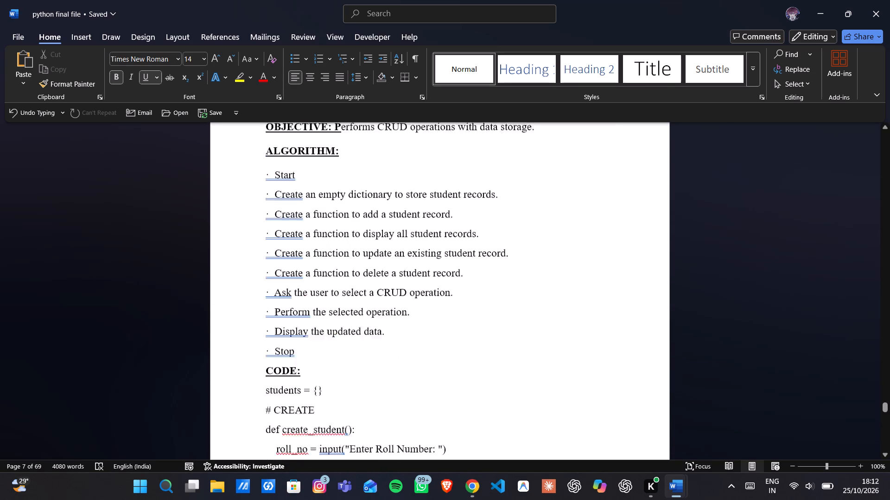
{"action": "scroll", "coordinate": [252, 303], "scroll_direction": "up", "scroll_amount": 2}
{"action": "scroll", "coordinate": [252, 303], "scroll_direction": "down", "scroll_amount": 1}
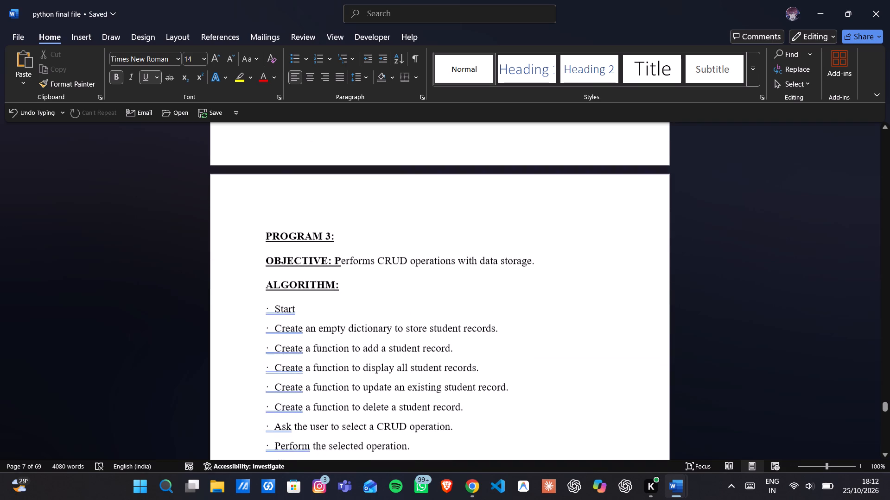
{"action": "scroll", "coordinate": [252, 303], "scroll_direction": "down", "scroll_amount": 1}
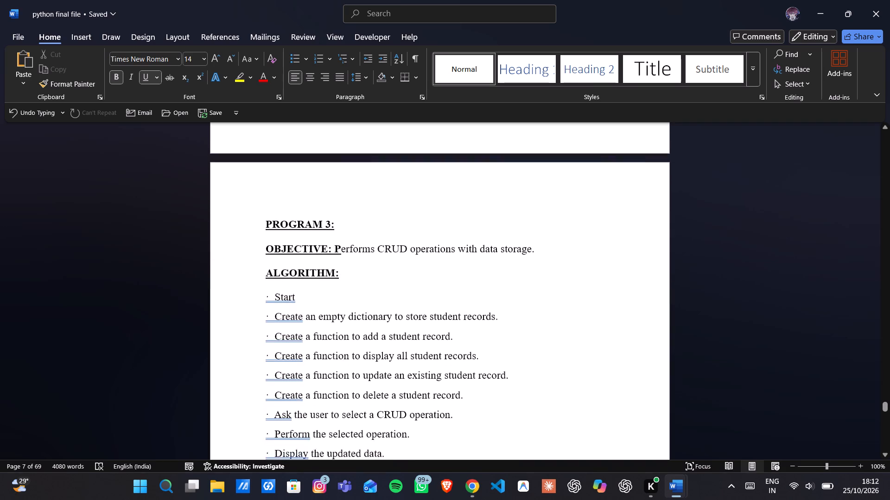
Return to the early pages and review Program 2 on user-defined functions with different argument types, checking its headings, algorithm and code spacing.
{"action": "scroll", "coordinate": [252, 303], "scroll_direction": "up", "scroll_amount": 3}
{"action": "scroll", "coordinate": [252, 303], "scroll_direction": "up", "scroll_amount": 20}
{"action": "scroll", "coordinate": [252, 303], "scroll_direction": "up", "scroll_amount": 4}
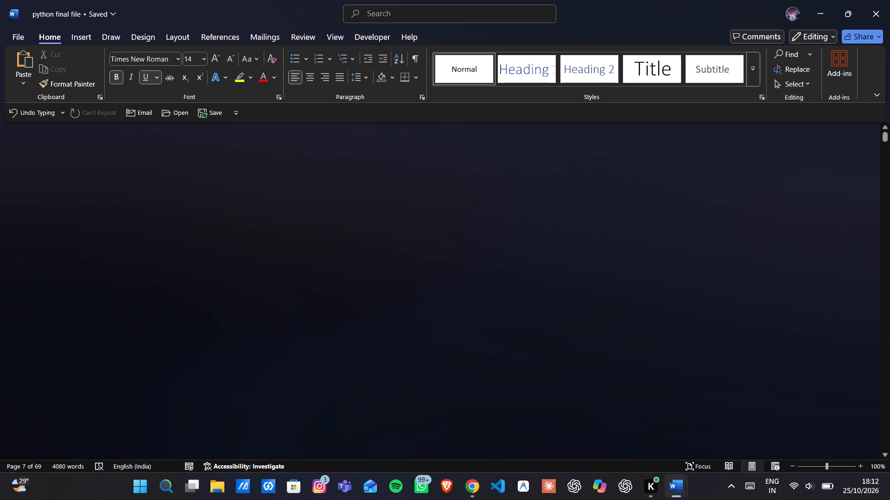
{"action": "scroll", "coordinate": [252, 303], "scroll_direction": "down", "scroll_amount": 2}
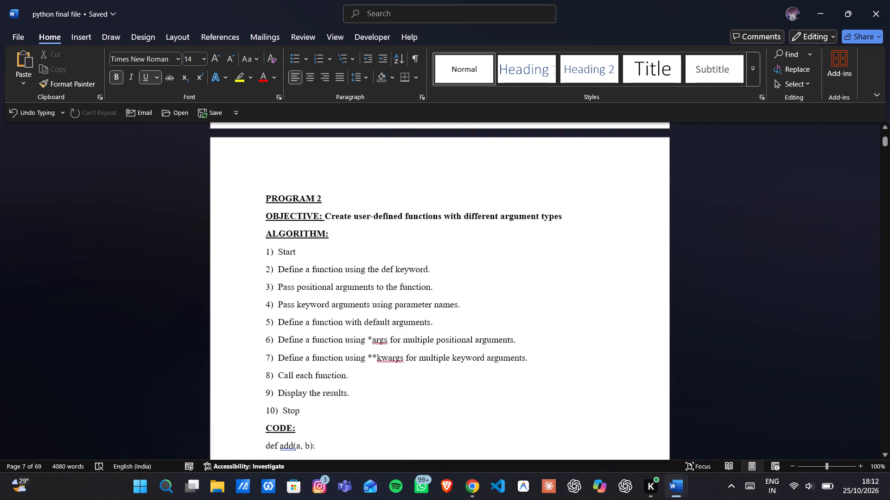
{"action": "scroll", "coordinate": [252, 303], "scroll_direction": "down", "scroll_amount": 2}
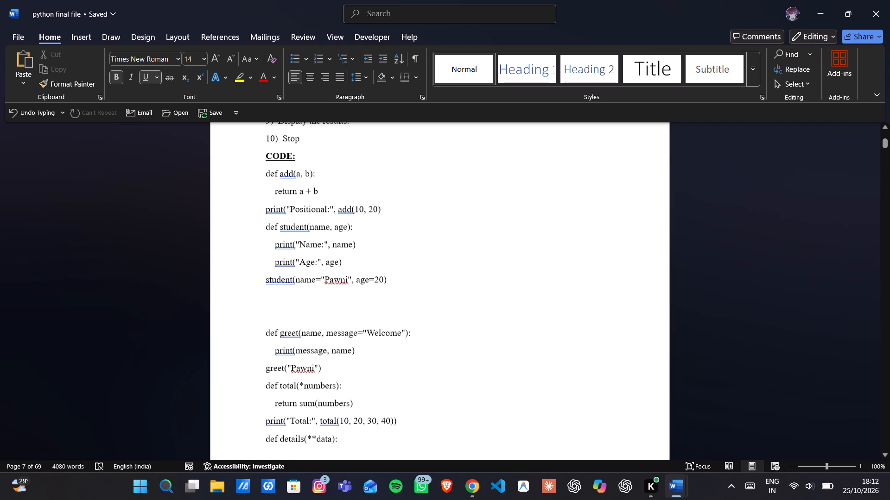
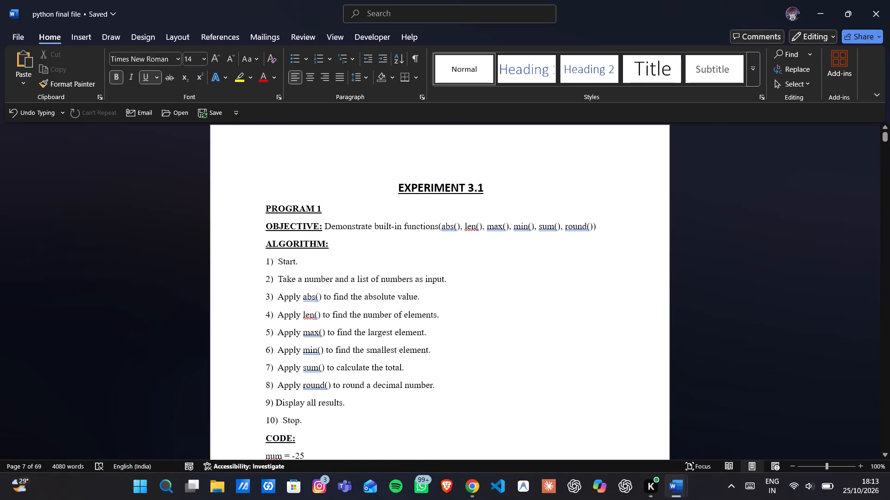
Review Experiment 3.1 from the built-in functions program through exception handling to the recursive factorial program, checking headings, code and output screenshots.
{"action": "scroll", "coordinate": [252, 303], "scroll_direction": "down", "scroll_amount": 2}
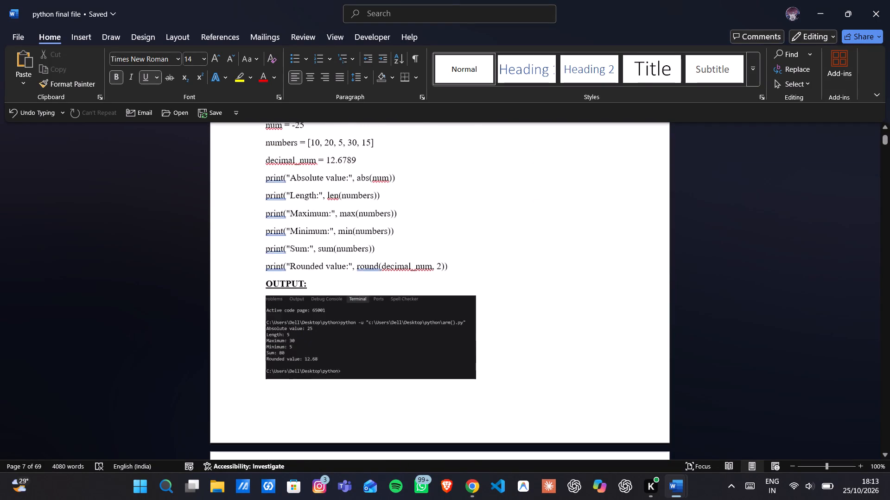
{"action": "scroll", "coordinate": [252, 303], "scroll_direction": "down", "scroll_amount": 3}
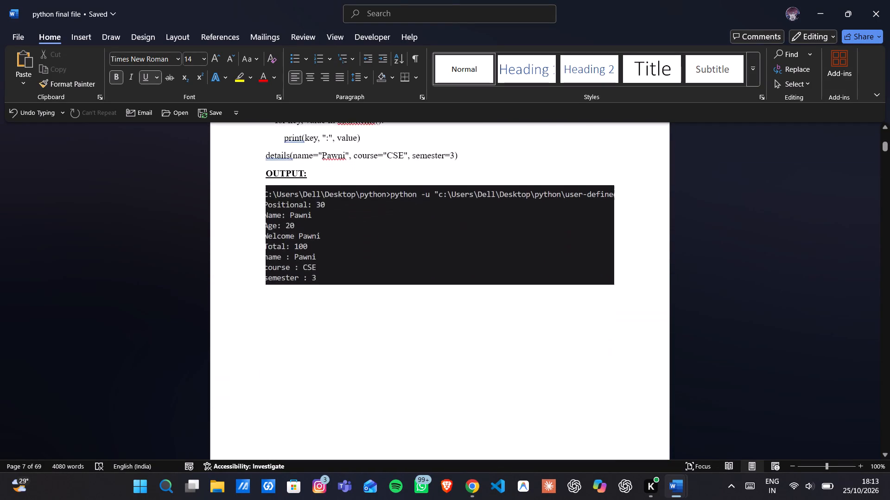
{"action": "scroll", "coordinate": [252, 303], "scroll_direction": "down", "scroll_amount": 1}
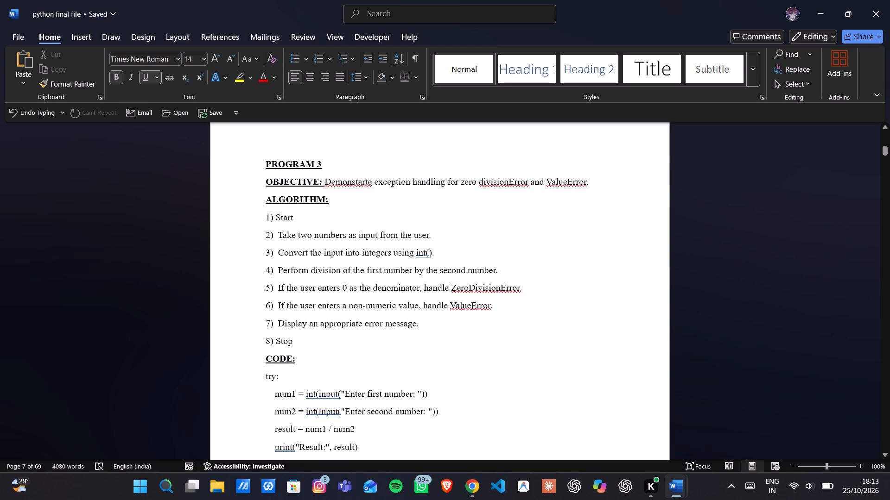
{"action": "scroll", "coordinate": [252, 303], "scroll_direction": "down", "scroll_amount": 1}
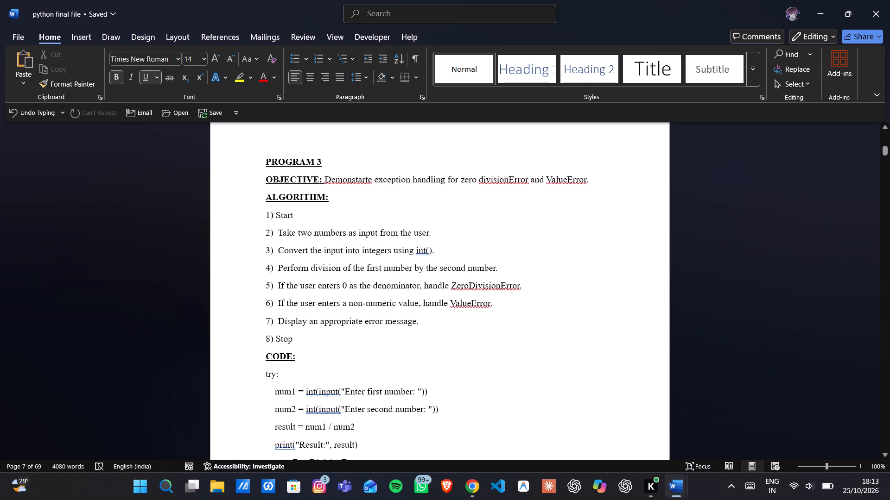
{"action": "scroll", "coordinate": [252, 303], "scroll_direction": "down", "scroll_amount": 1}
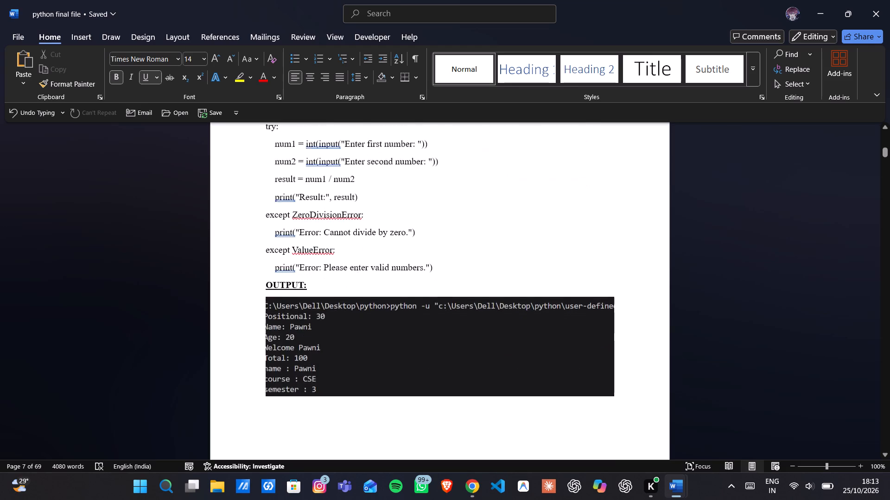
{"action": "scroll", "coordinate": [252, 303], "scroll_direction": "down", "scroll_amount": 3}
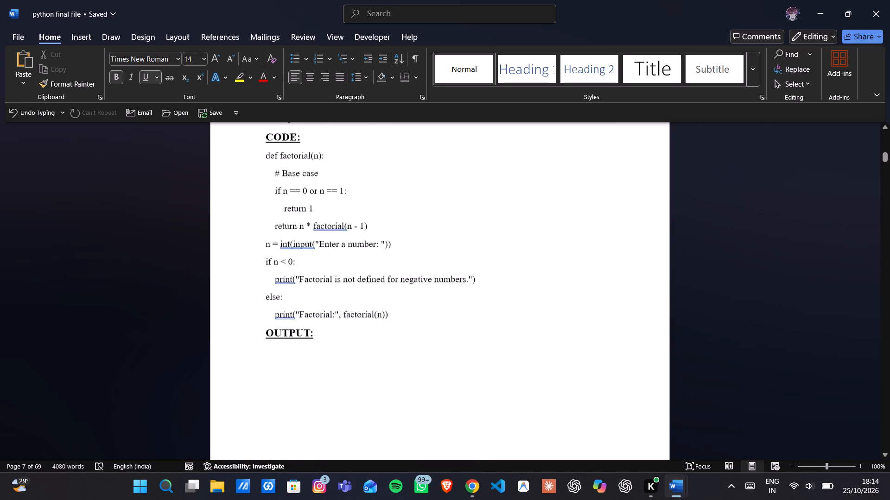
{"action": "scroll", "coordinate": [252, 303], "scroll_direction": "down", "scroll_amount": 1}
{"action": "scroll", "coordinate": [252, 303], "scroll_direction": "up", "scroll_amount": 1}
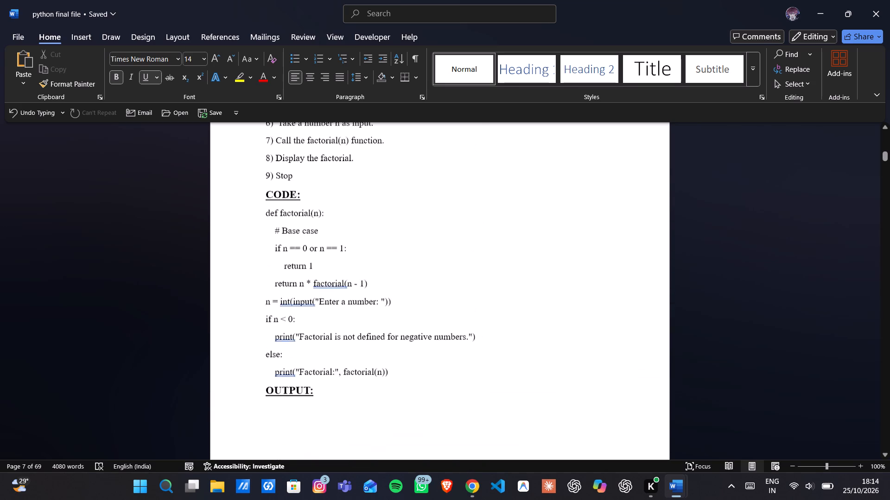
{"action": "scroll", "coordinate": [252, 303], "scroll_direction": "up", "scroll_amount": 1}
{"action": "scroll", "coordinate": [252, 303], "scroll_direction": "down", "scroll_amount": 1}
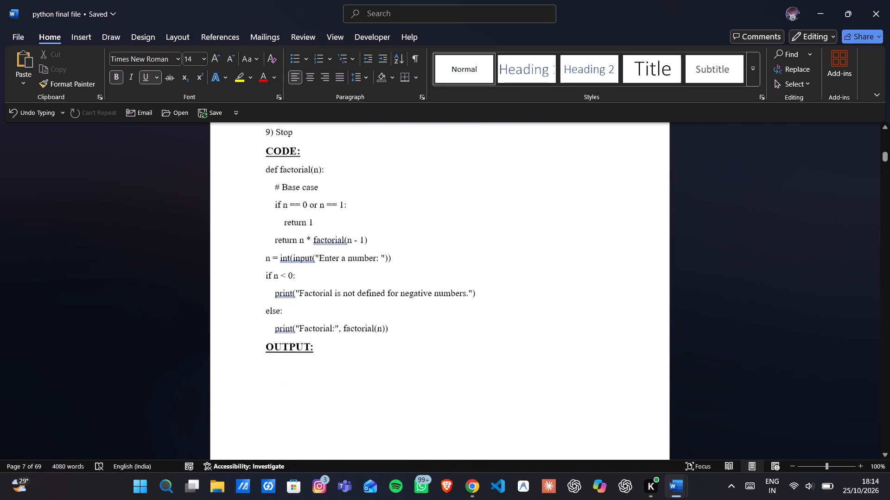
{"action": "scroll", "coordinate": [252, 303], "scroll_direction": "down", "scroll_amount": 3}
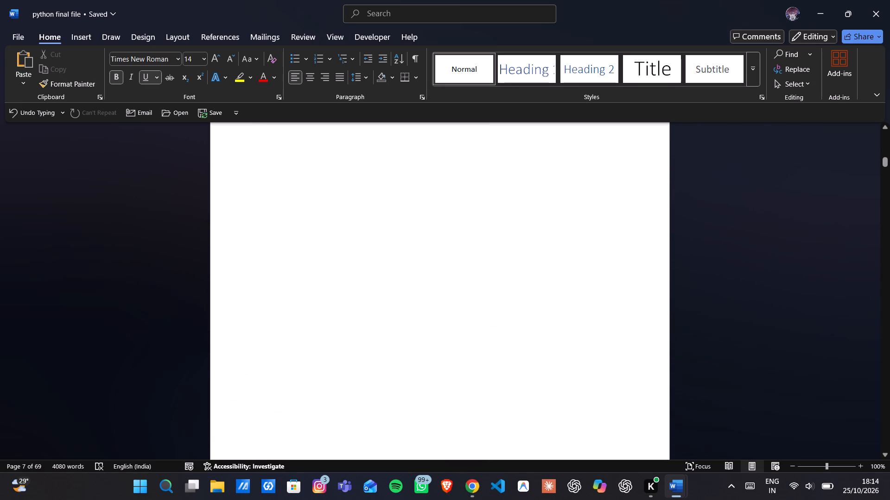
Check the Fibonacci program and the user-defined age validation exception program for text formatting, output placement and page breaks.
{"action": "scroll", "coordinate": [252, 303], "scroll_direction": "down", "scroll_amount": 3}
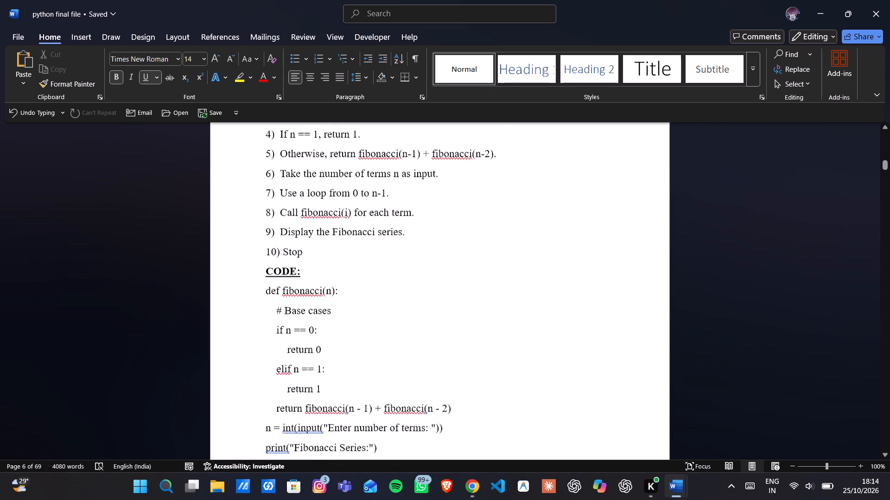
{"action": "scroll", "coordinate": [252, 303], "scroll_direction": "down", "scroll_amount": 3}
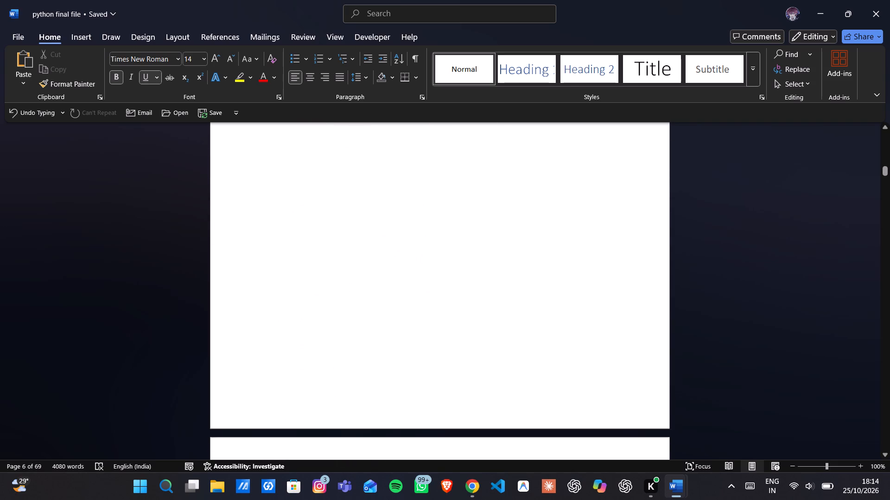
{"action": "scroll", "coordinate": [252, 303], "scroll_direction": "down", "scroll_amount": 2}
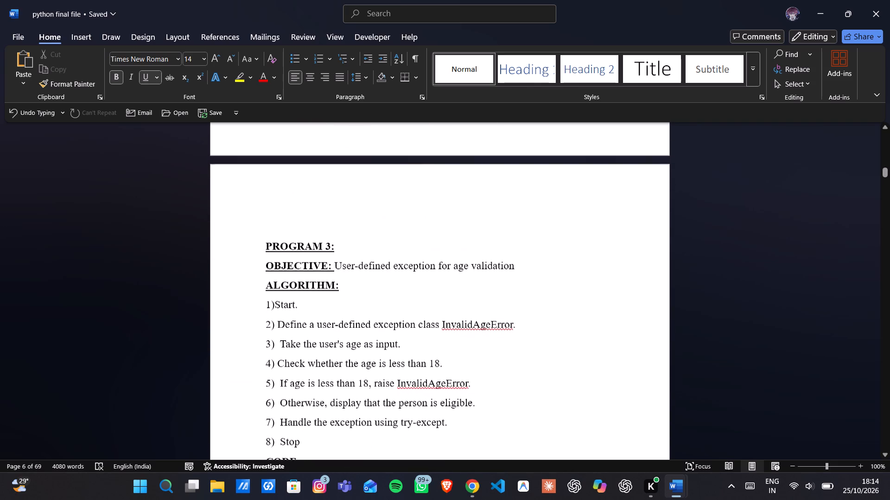
{"action": "scroll", "coordinate": [252, 303], "scroll_direction": "down", "scroll_amount": 1}
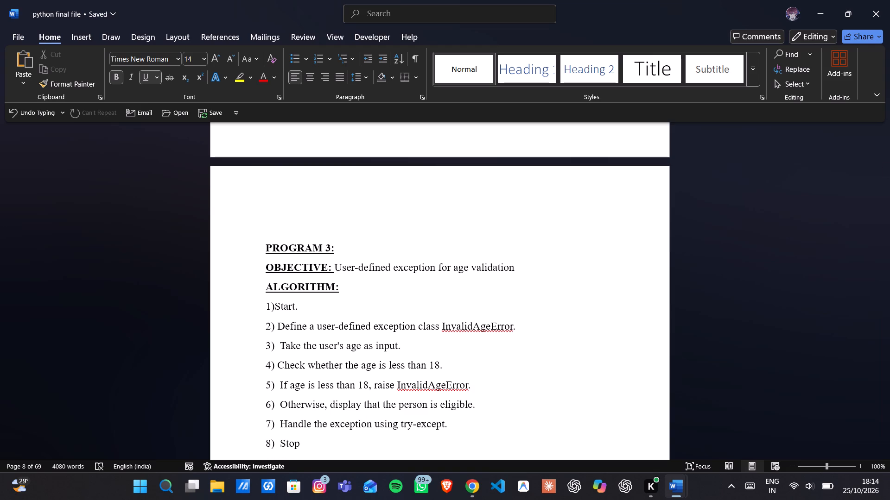
{"action": "scroll", "coordinate": [252, 303], "scroll_direction": "down", "scroll_amount": 2}
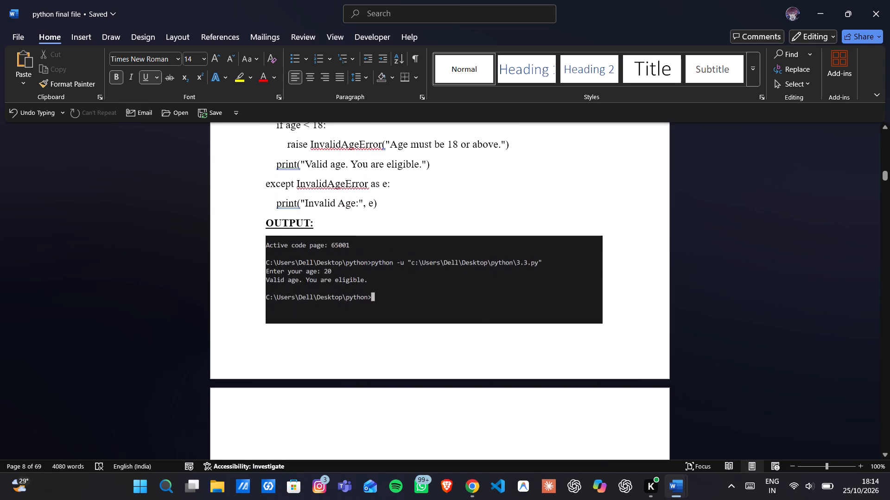
{"action": "scroll", "coordinate": [252, 303], "scroll_direction": "down", "scroll_amount": 1}
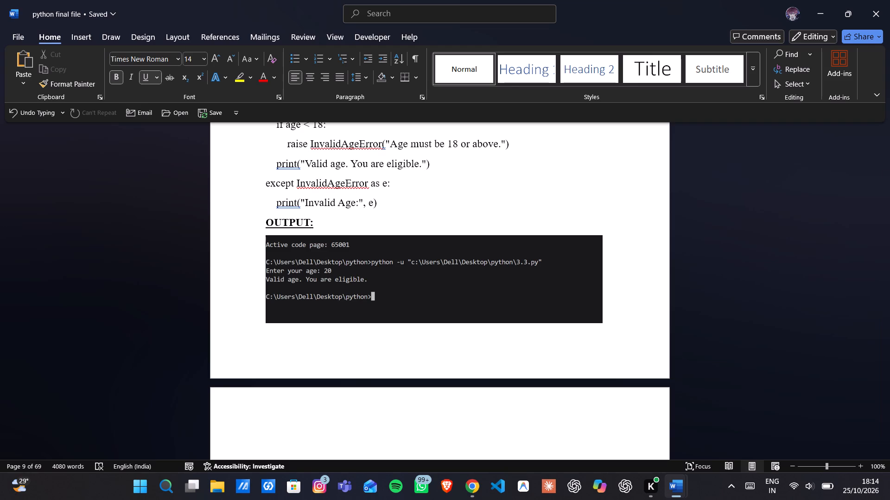
Look through Experiment 3.3 from the text file writing program onward to the list operations output, checking page layout and screenshots.
{"action": "scroll", "coordinate": [252, 303], "scroll_direction": "down", "scroll_amount": 2}
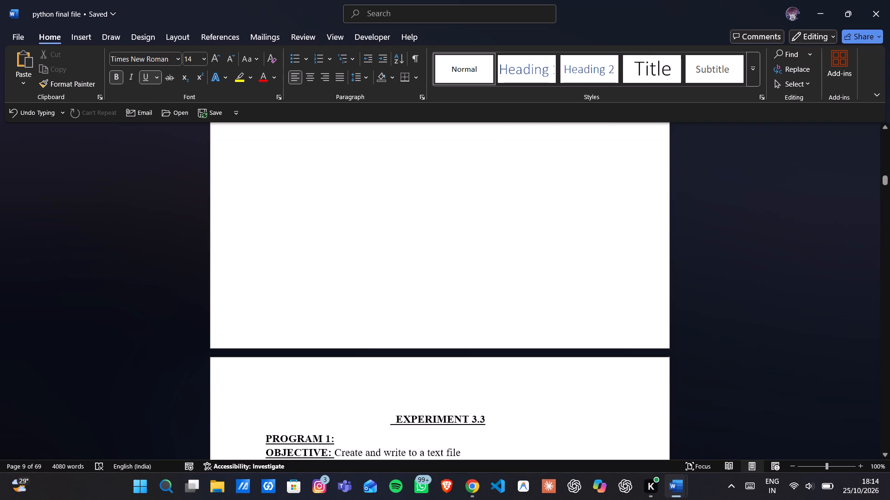
{"action": "scroll", "coordinate": [252, 303], "scroll_direction": "down", "scroll_amount": 2}
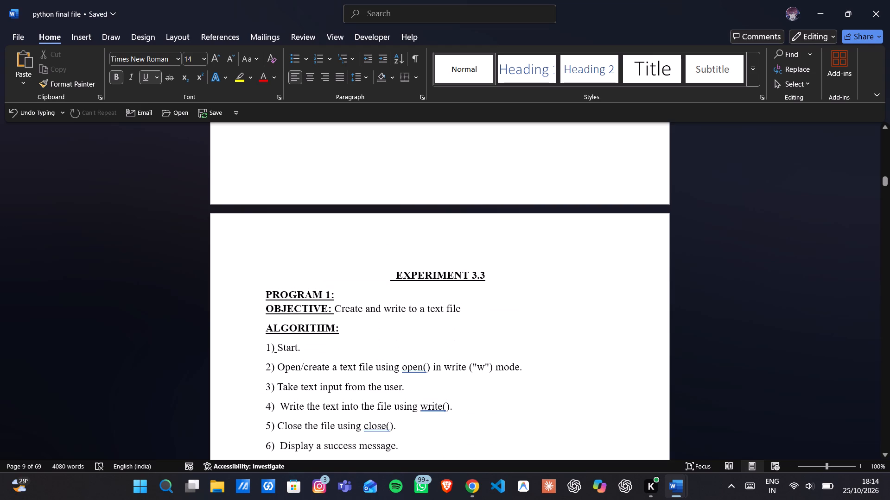
{"action": "scroll", "coordinate": [252, 303], "scroll_direction": "down", "scroll_amount": 1}
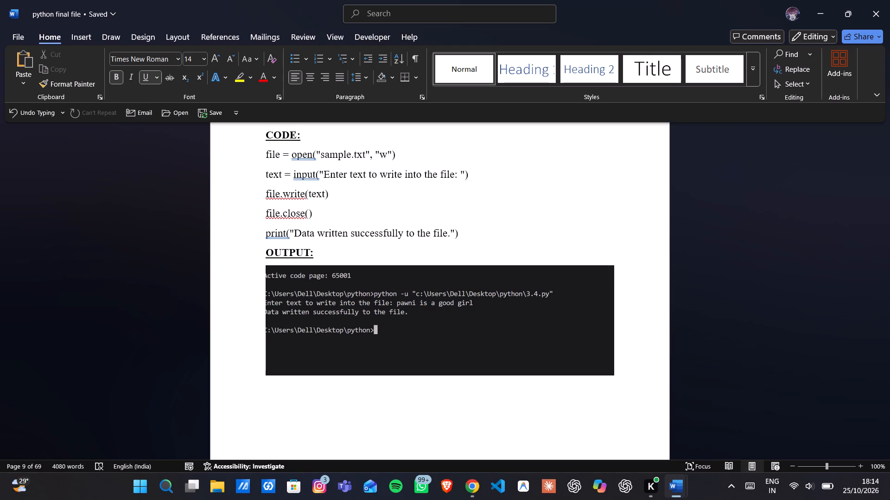
{"action": "left_click", "coordinate": [252, 303]}
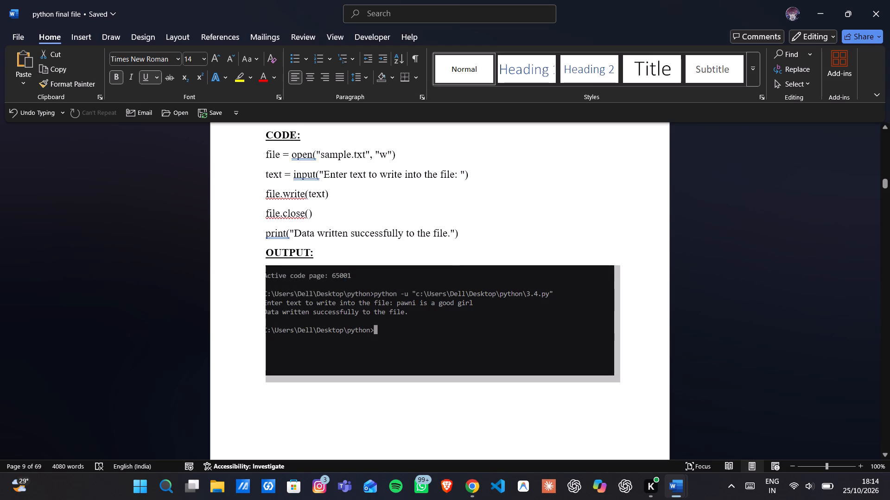
{"action": "left_click", "coordinate": [329, 417]}
{"action": "scroll", "coordinate": [329, 417], "scroll_direction": "down", "scroll_amount": 1}
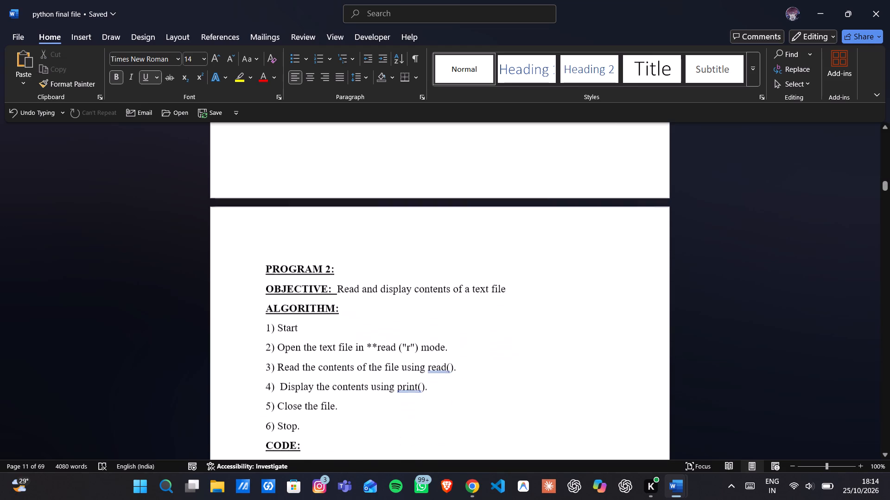
{"action": "scroll", "coordinate": [329, 417], "scroll_direction": "down", "scroll_amount": 1}
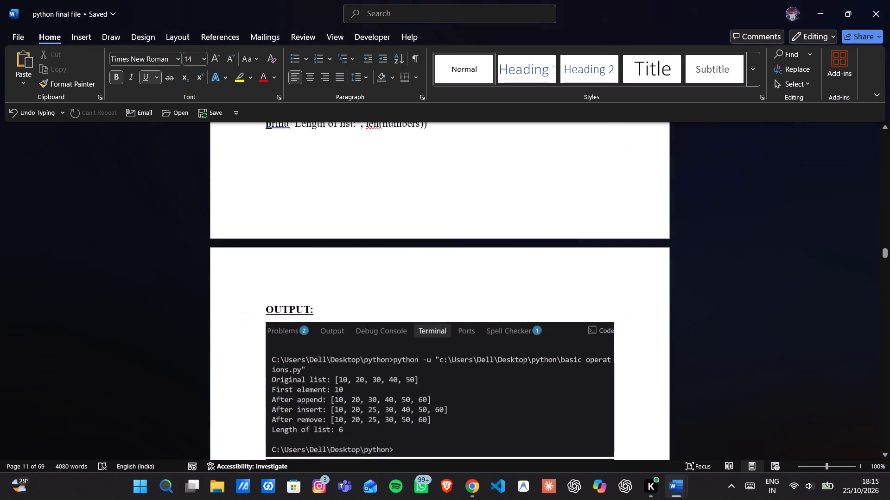
Review the pages backwards from the list operations output through the string and file programs to the start of Experiment 3.3.
{"action": "scroll", "coordinate": [329, 417], "scroll_direction": "up", "scroll_amount": 6}
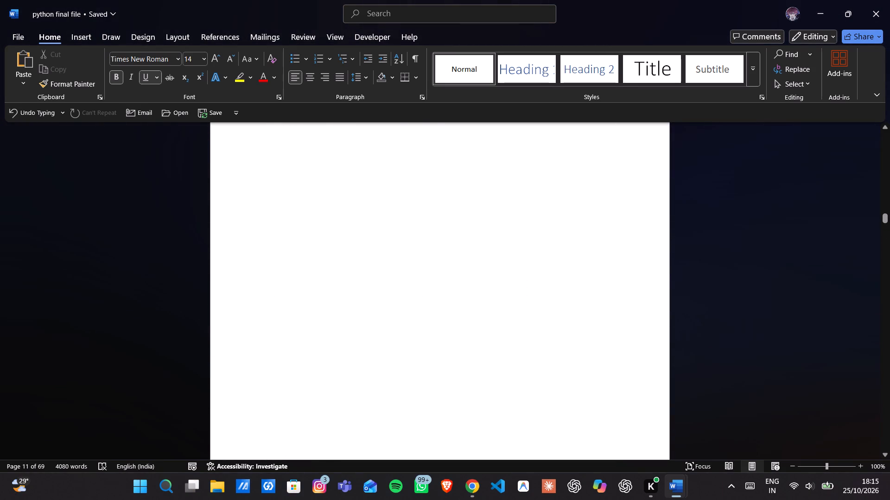
{"action": "scroll", "coordinate": [329, 417], "scroll_direction": "up", "scroll_amount": 2}
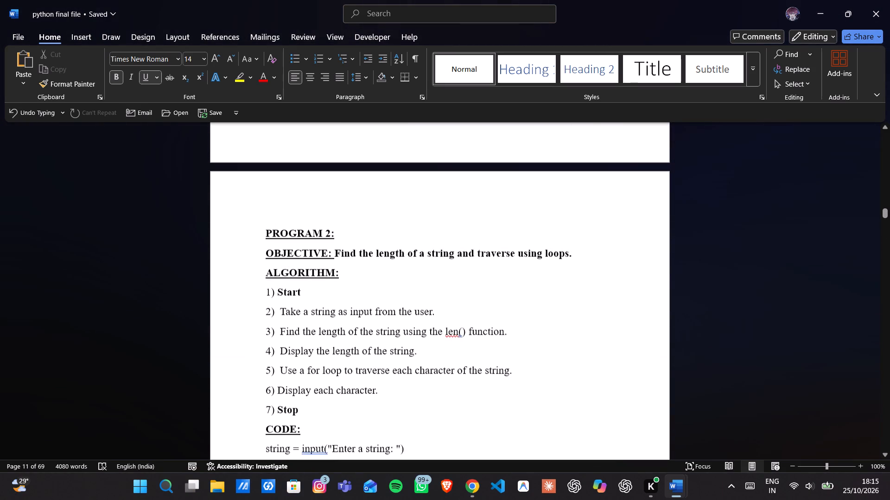
{"action": "scroll", "coordinate": [329, 417], "scroll_direction": "up", "scroll_amount": 3}
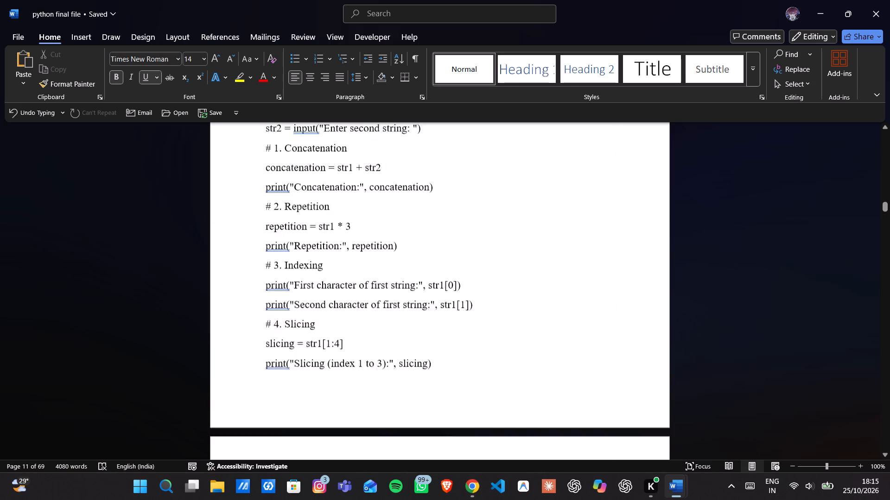
{"action": "scroll", "coordinate": [329, 417], "scroll_direction": "up", "scroll_amount": 2}
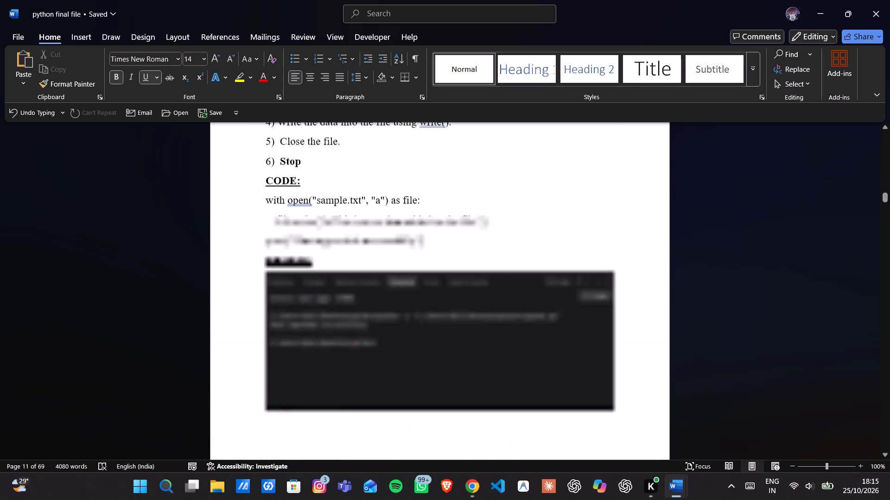
{"action": "scroll", "coordinate": [329, 417], "scroll_direction": "up", "scroll_amount": 3}
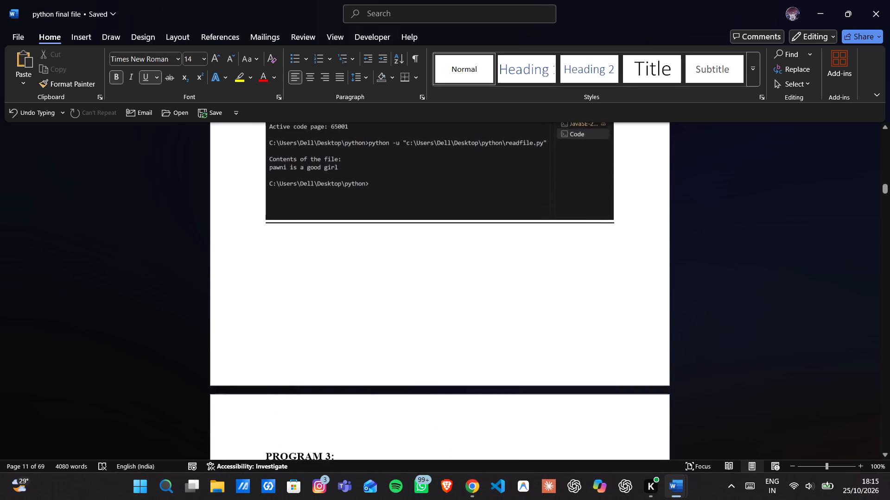
{"action": "scroll", "coordinate": [329, 417], "scroll_direction": "up", "scroll_amount": 2}
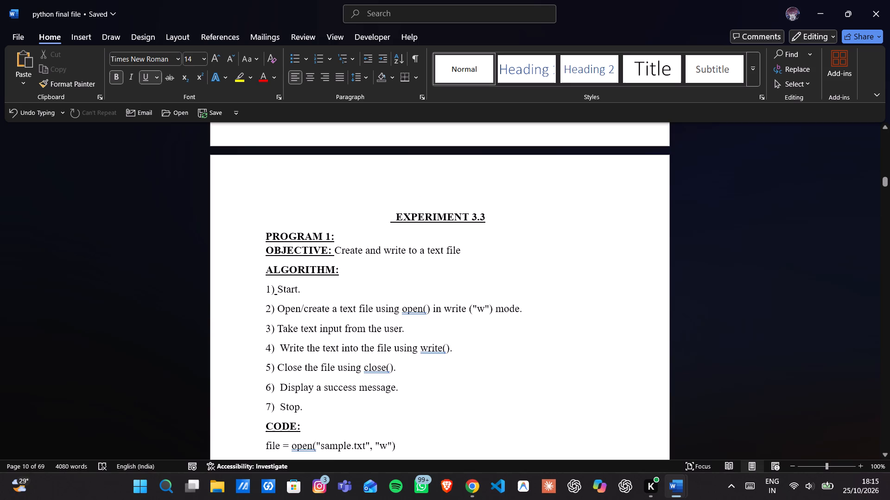
Re-read Experiment 3.3 from Program 1 to Program 3 on counting lines, words and characters, checking headings, code and outputs.
{"action": "scroll", "coordinate": [329, 417], "scroll_direction": "down", "scroll_amount": 1}
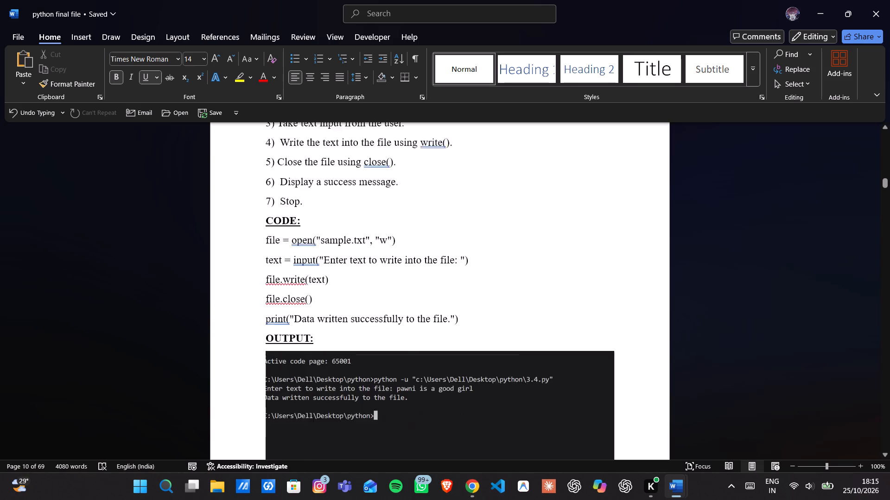
{"action": "scroll", "coordinate": [329, 417], "scroll_direction": "down", "scroll_amount": 2}
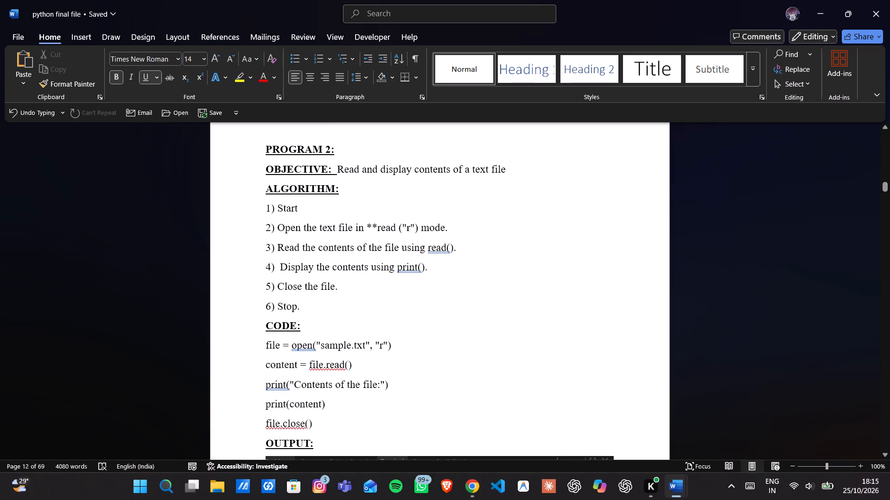
{"action": "scroll", "coordinate": [329, 417], "scroll_direction": "down", "scroll_amount": 1}
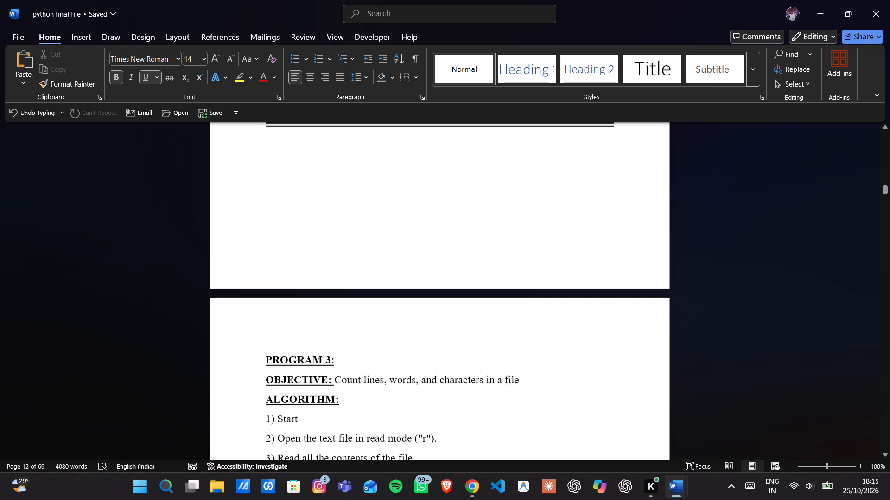
{"action": "scroll", "coordinate": [329, 417], "scroll_direction": "down", "scroll_amount": 2}
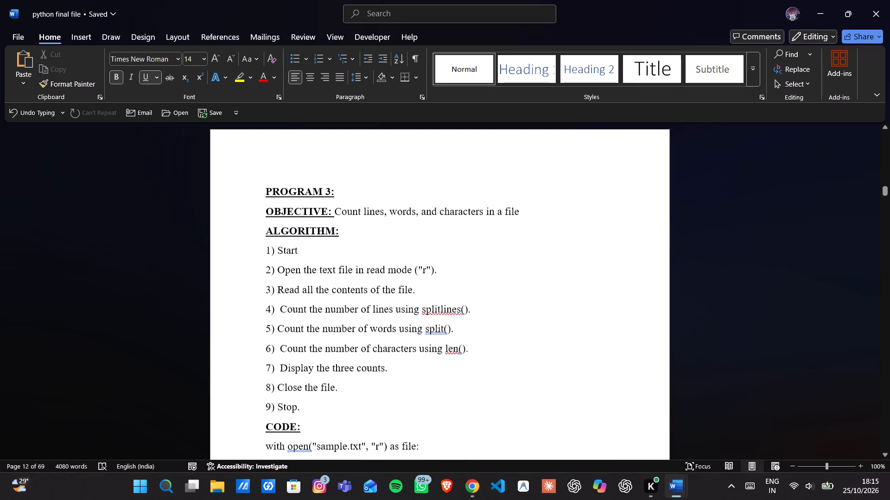
{"action": "scroll", "coordinate": [329, 417], "scroll_direction": "down", "scroll_amount": 2}
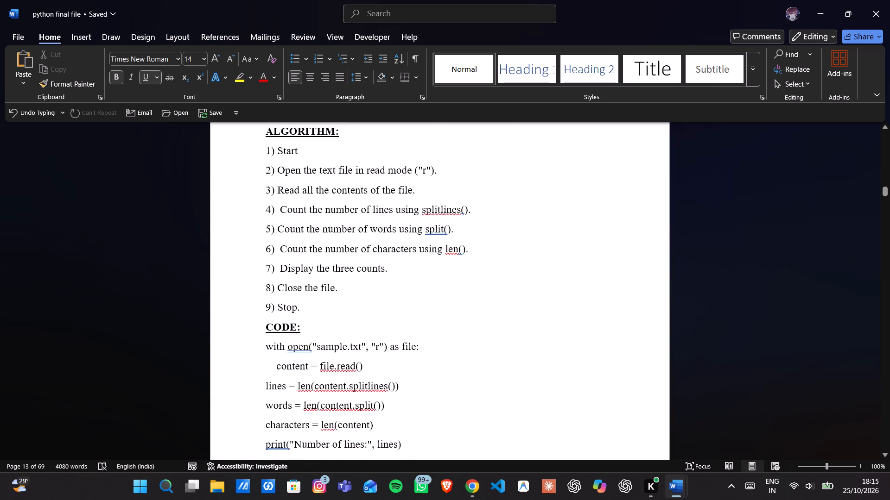
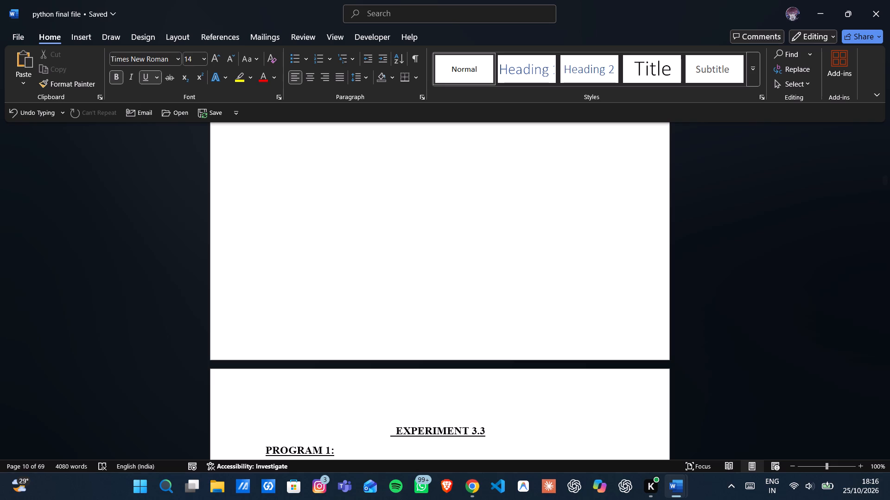
Copy the Fibonacci program's code under Program 2, from def fibonacci(n) through the final print line, without the CODE heading.
{"action": "scroll", "coordinate": [329, 417], "scroll_direction": "up", "scroll_amount": 1}
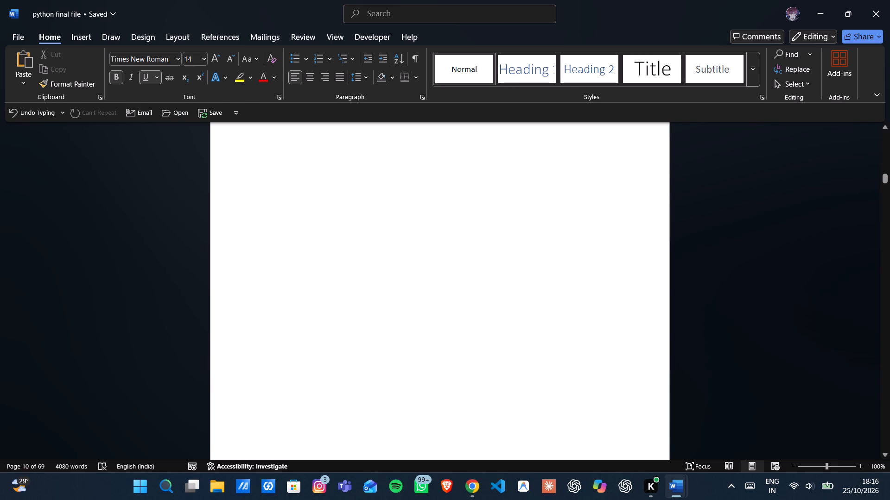
{"action": "scroll", "coordinate": [329, 417], "scroll_direction": "up", "scroll_amount": 2}
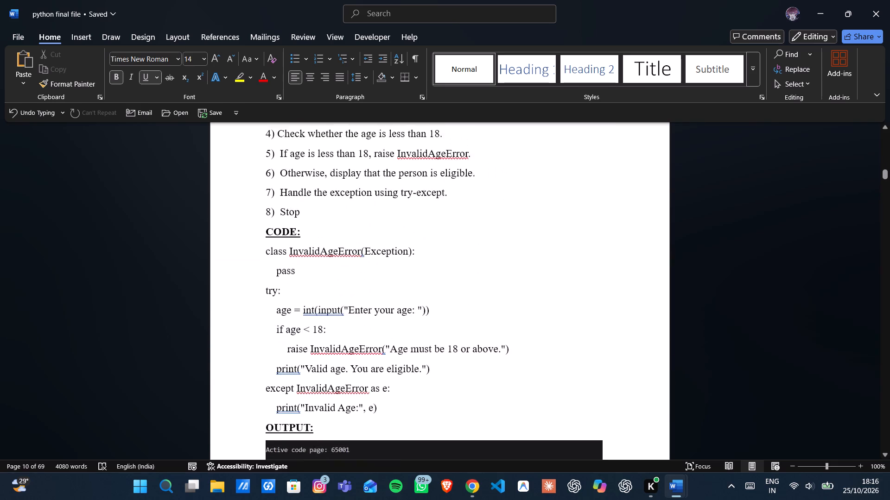
{"action": "scroll", "coordinate": [329, 417], "scroll_direction": "up", "scroll_amount": 3}
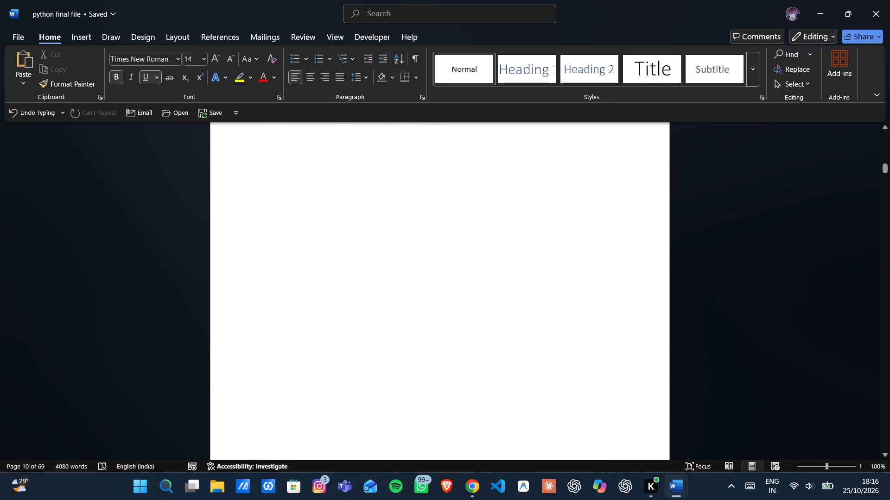
{"action": "scroll", "coordinate": [329, 417], "scroll_direction": "up", "scroll_amount": 1}
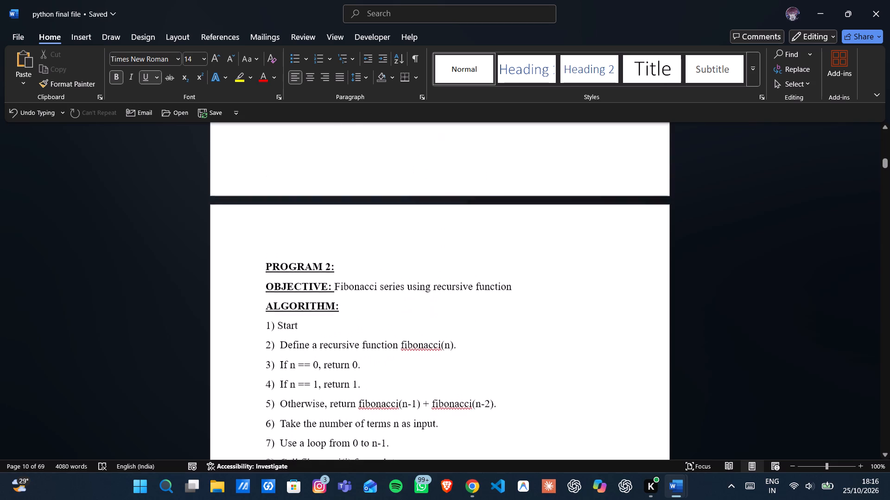
{"action": "scroll", "coordinate": [329, 417], "scroll_direction": "down", "scroll_amount": 1}
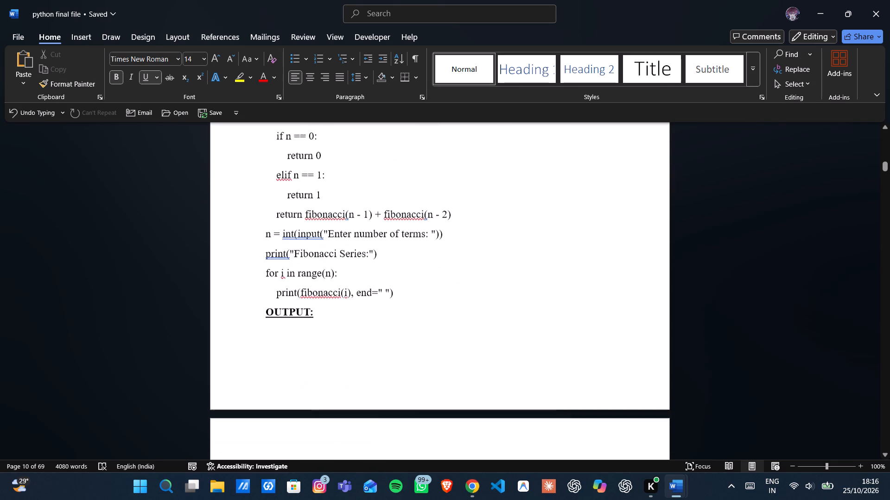
{"action": "scroll", "coordinate": [329, 417], "scroll_direction": "down", "scroll_amount": 1}
{"action": "scroll", "coordinate": [329, 417], "scroll_direction": "up", "scroll_amount": 1}
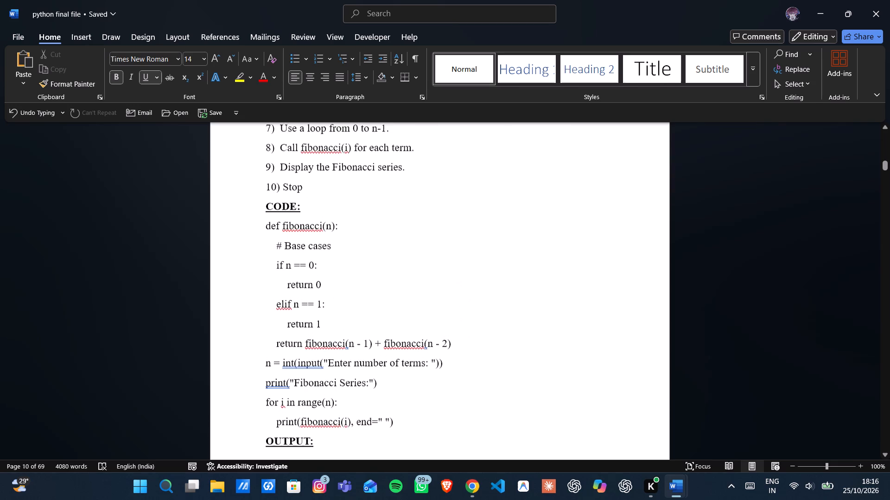
{"action": "scroll", "coordinate": [329, 417], "scroll_direction": "up", "scroll_amount": 1}
{"action": "left_click_drag", "start_coordinate": [415, 428], "coordinate": [261, 219]}
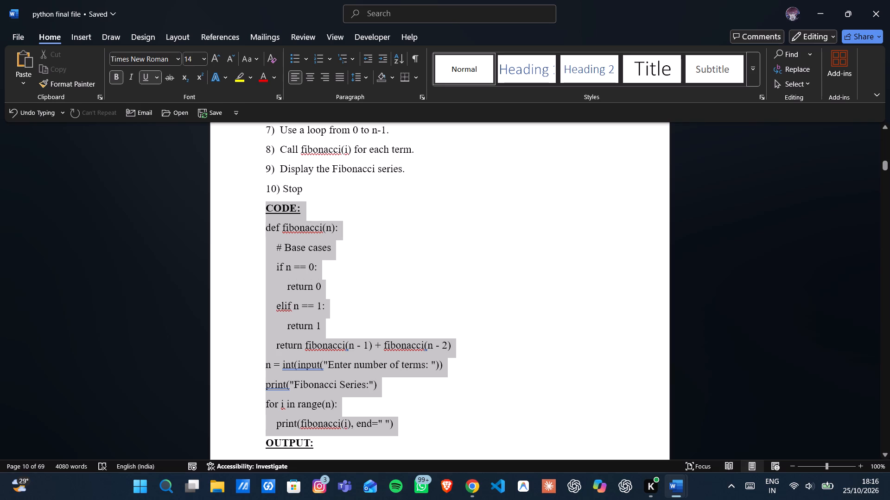
{"action": "left_click_drag", "start_coordinate": [261, 219], "coordinate": [264, 230]}
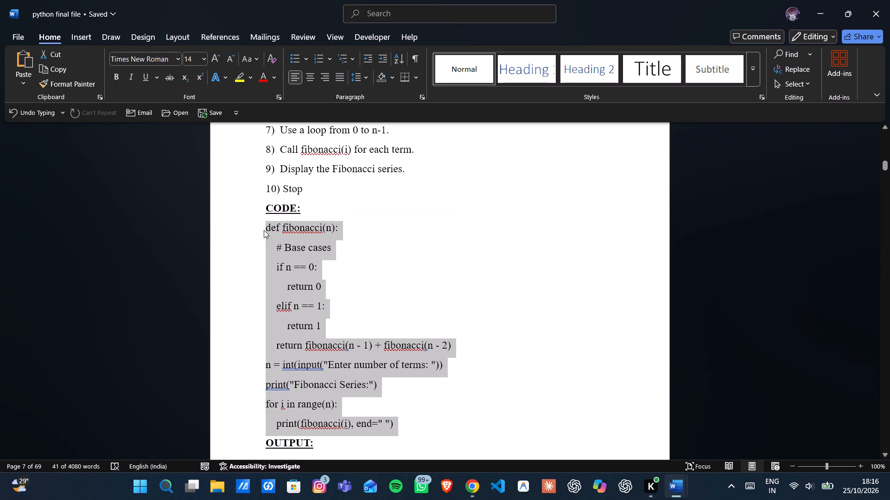
{"action": "key", "text": "ctrl+c"}
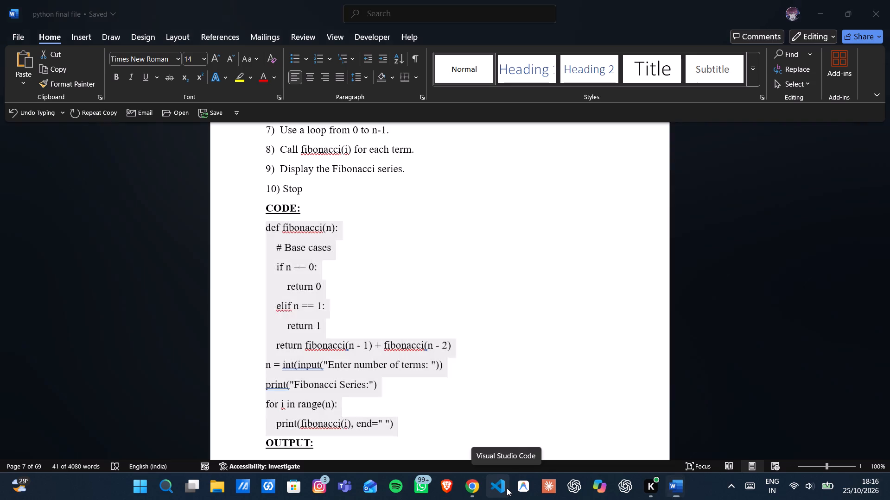
Search the computer for "co" and launch the Code::Blocks IDE.
{"action": "type", "text": "co"}
{"action": "key", "text": "Return"}
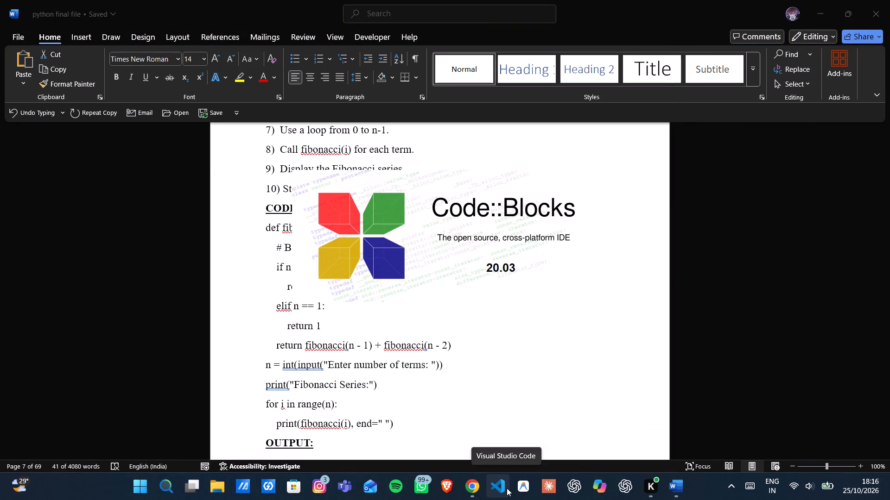
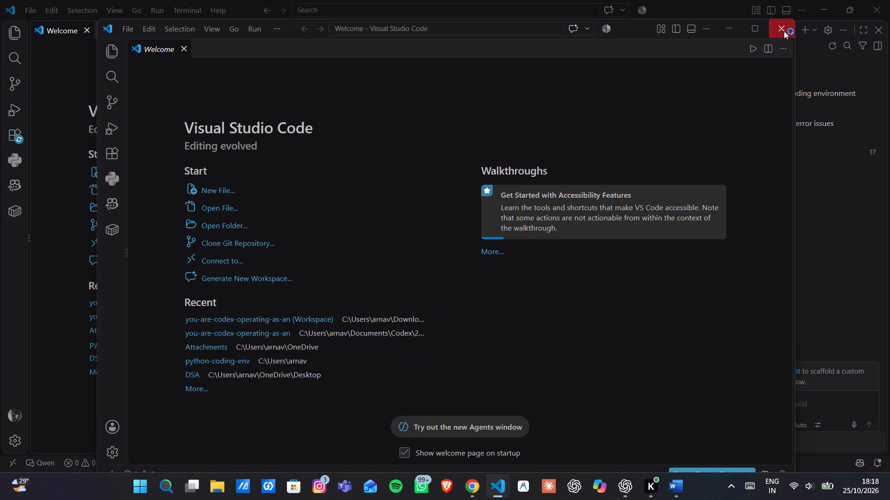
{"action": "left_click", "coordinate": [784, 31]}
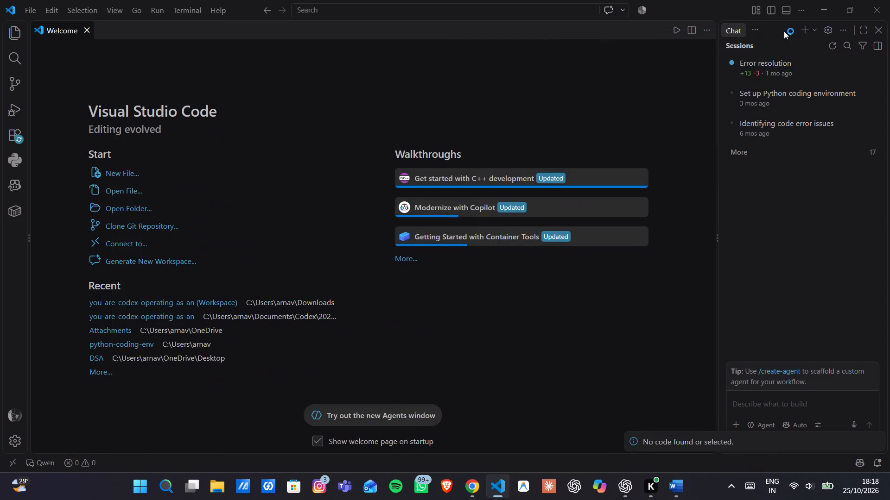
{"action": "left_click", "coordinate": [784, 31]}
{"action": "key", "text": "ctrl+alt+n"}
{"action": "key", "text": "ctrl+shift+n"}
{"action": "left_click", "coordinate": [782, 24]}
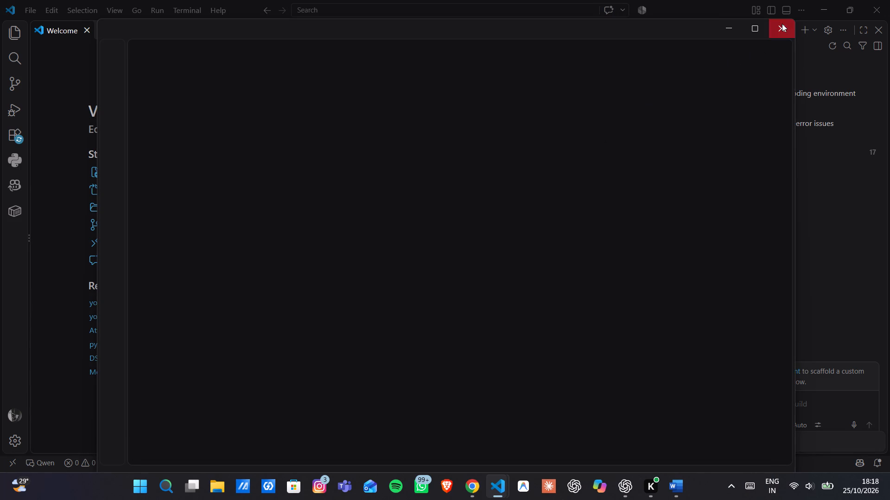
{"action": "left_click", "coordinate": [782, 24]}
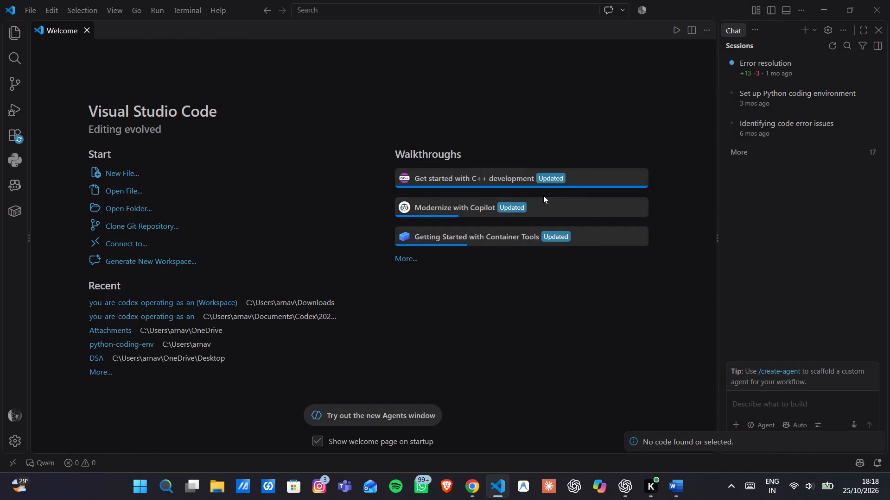
Create a new untitled file and paste the Fibonacci program's code into it.
{"action": "key", "text": "ctrl+n"}
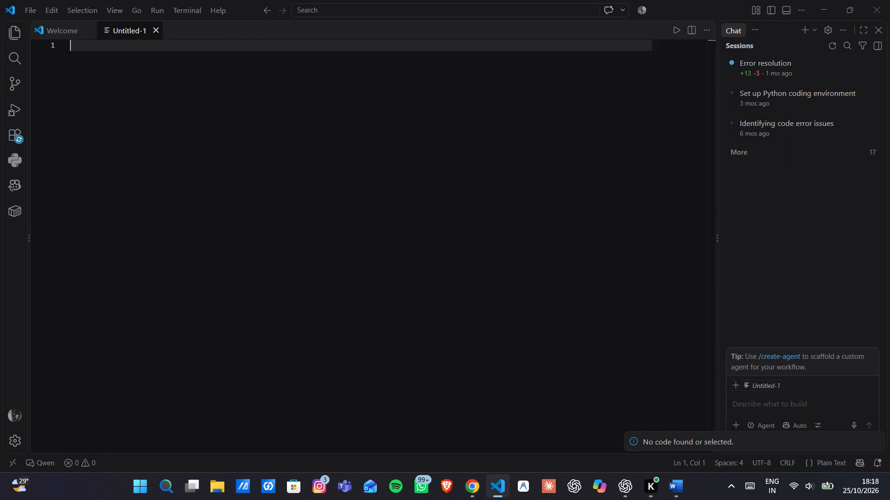
{"action": "key", "text": "ctrl+v"}
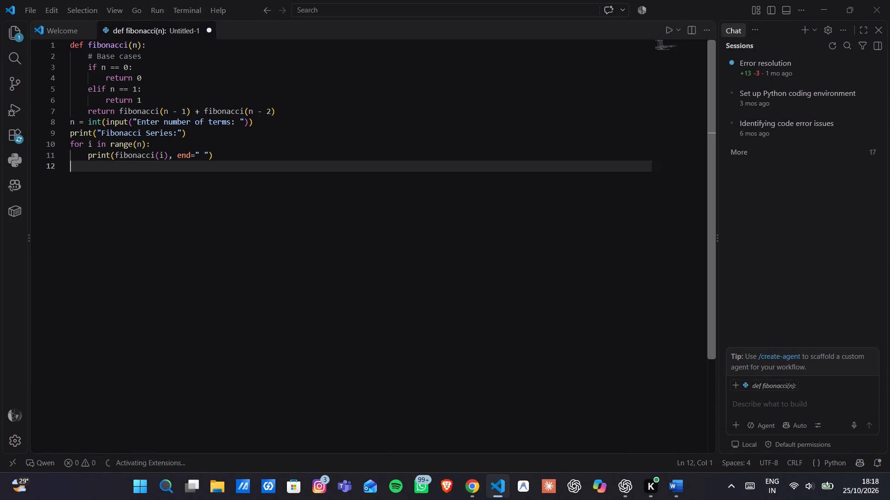
Try to run the unsaved Fibonacci script.
{"action": "left_click", "coordinate": [669, 28]}
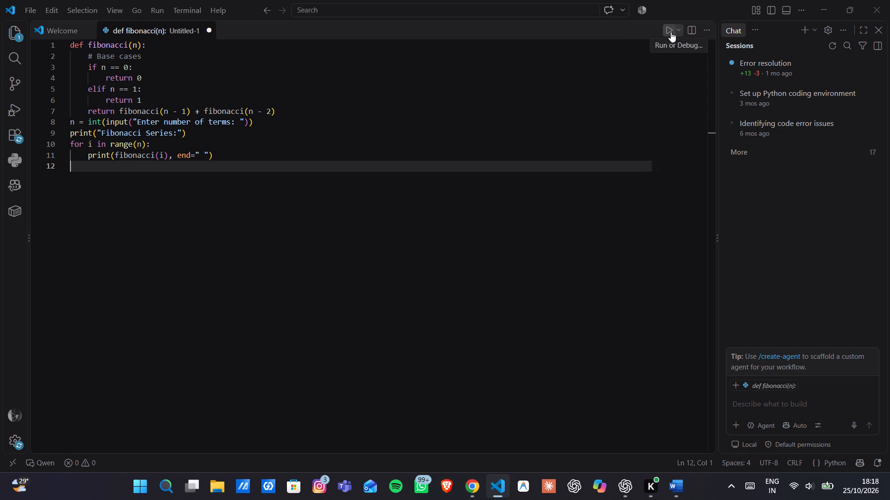
{"action": "left_click", "coordinate": [670, 31]}
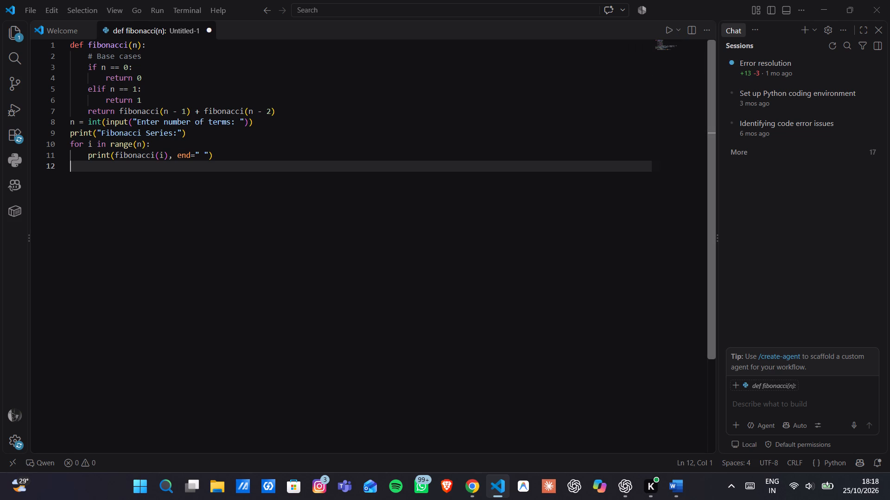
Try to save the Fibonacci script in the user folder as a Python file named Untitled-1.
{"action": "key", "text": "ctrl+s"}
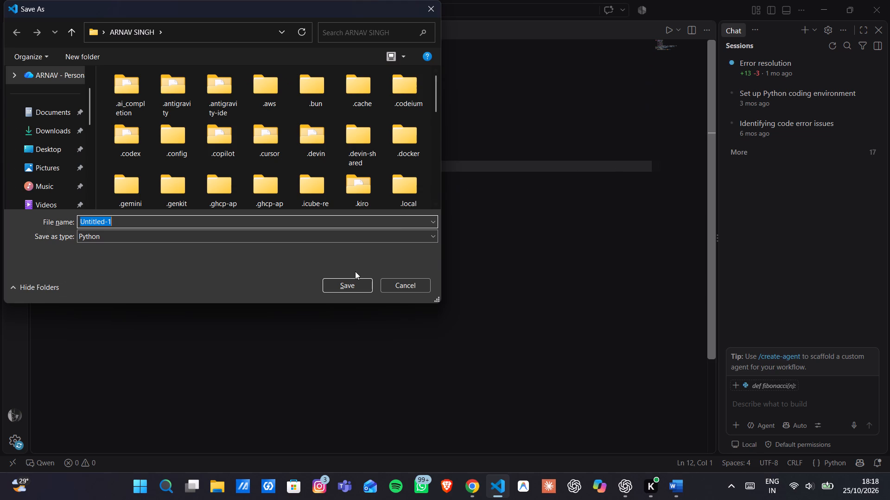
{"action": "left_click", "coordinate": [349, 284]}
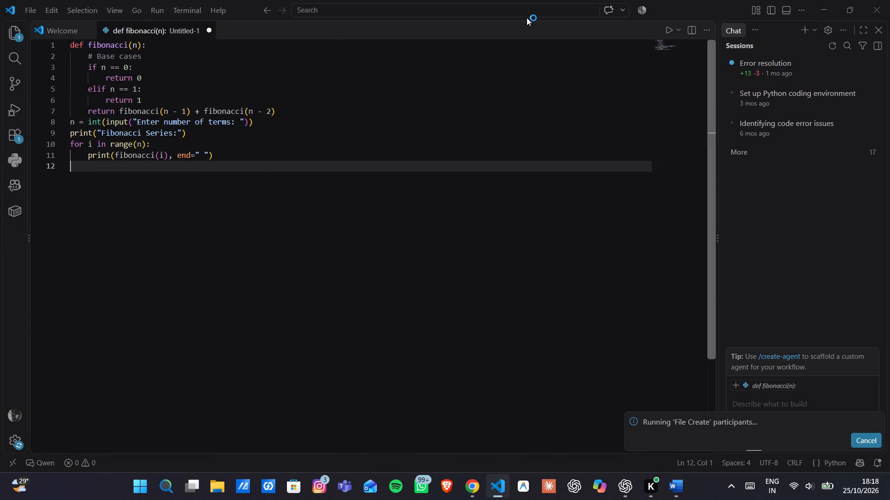
Try again to run the Fibonacci script.
{"action": "left_click", "coordinate": [671, 27]}
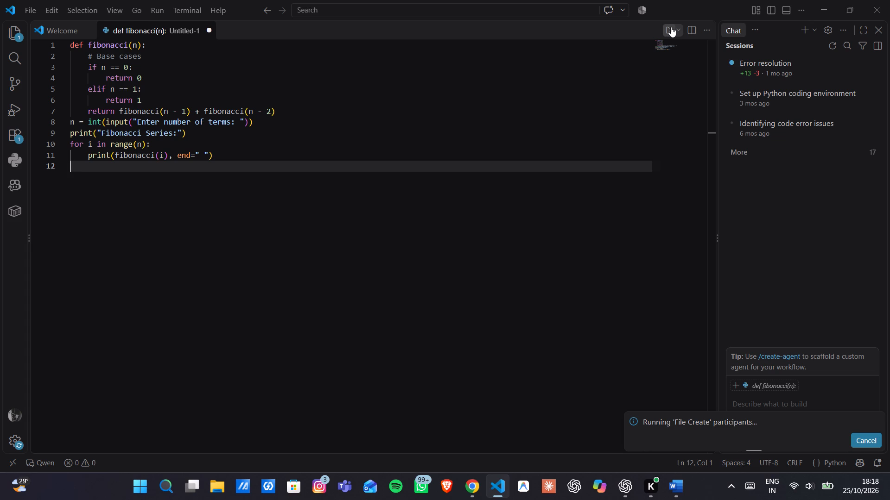
{"action": "left_click", "coordinate": [671, 27]}
{"action": "left_click", "coordinate": [671, 27]}
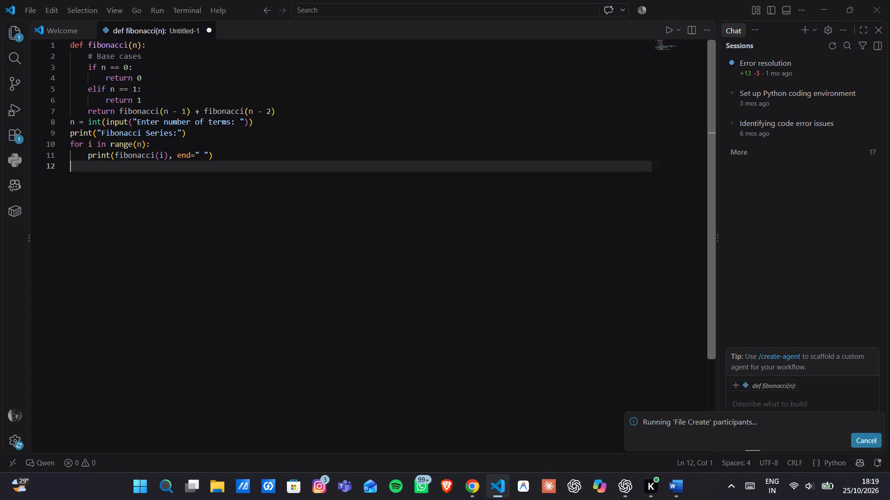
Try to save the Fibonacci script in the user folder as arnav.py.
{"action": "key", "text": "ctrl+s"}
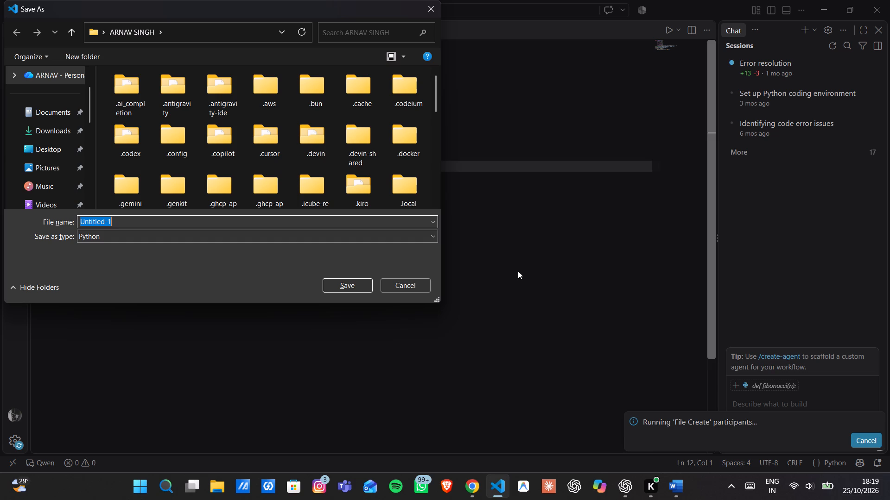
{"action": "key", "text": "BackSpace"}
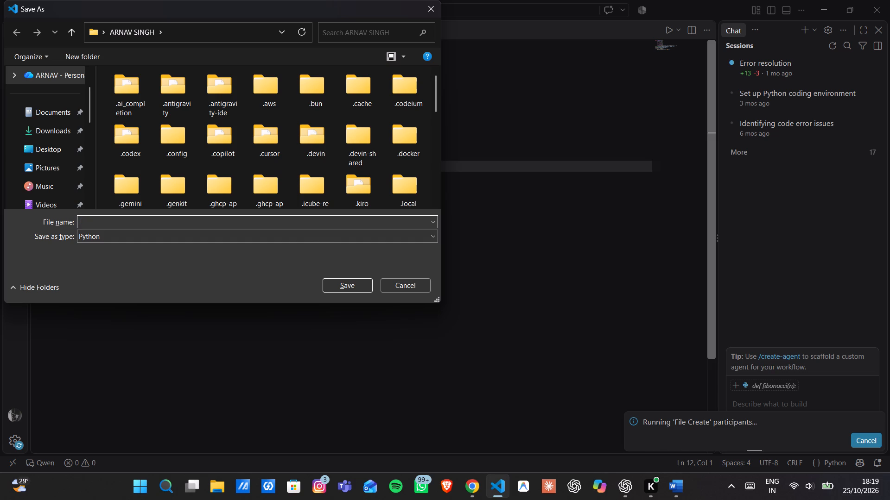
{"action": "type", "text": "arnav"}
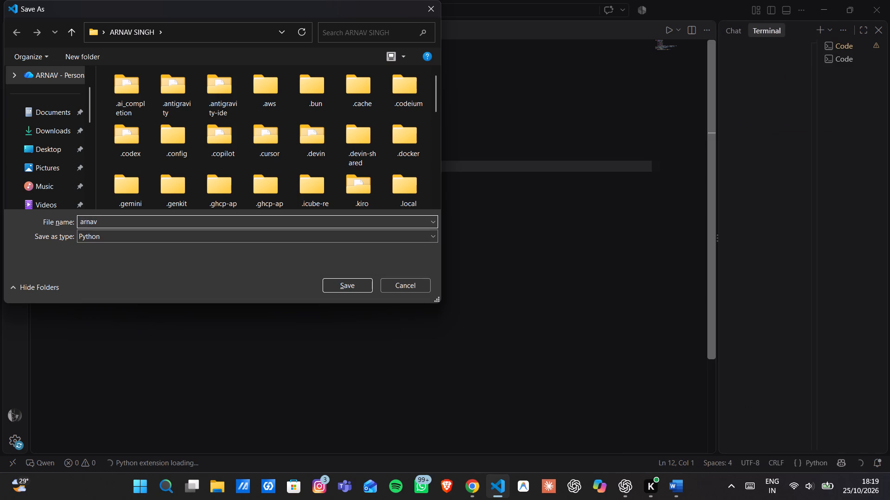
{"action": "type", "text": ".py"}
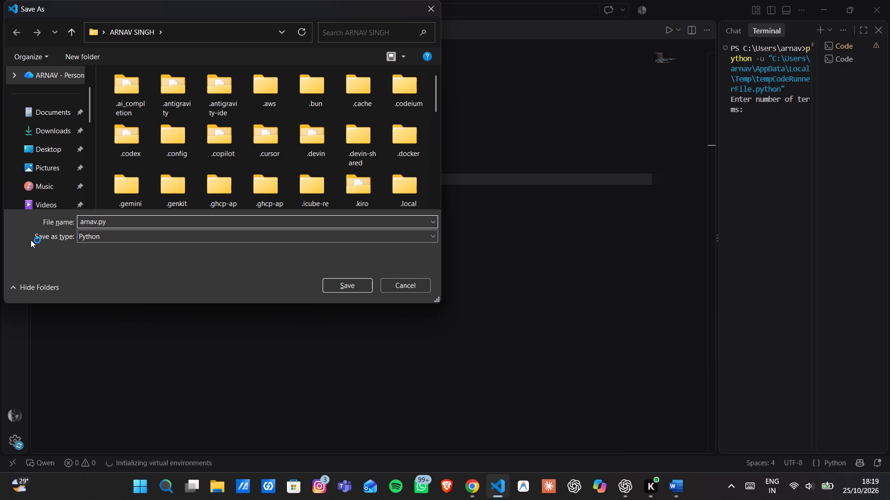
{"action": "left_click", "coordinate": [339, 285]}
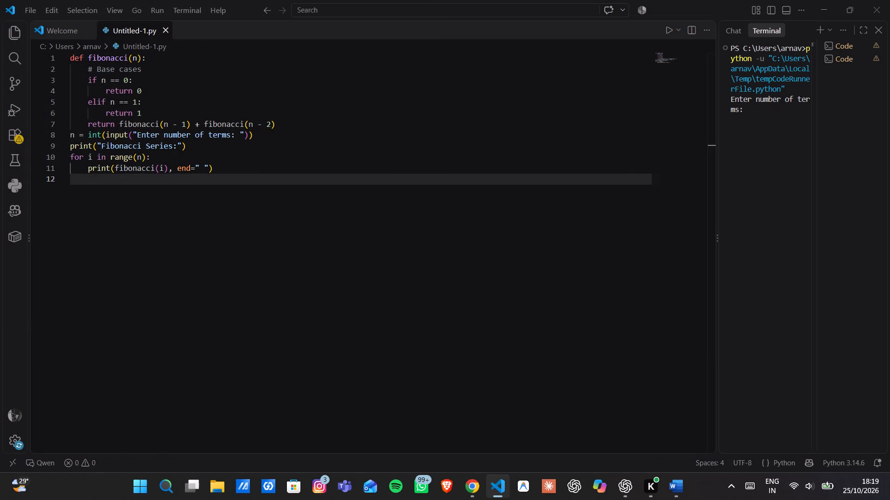
Widen the terminal panel to roughly half of the window beside the code.
{"action": "left_click_drag", "start_coordinate": [717, 124], "coordinate": [697, 125]}
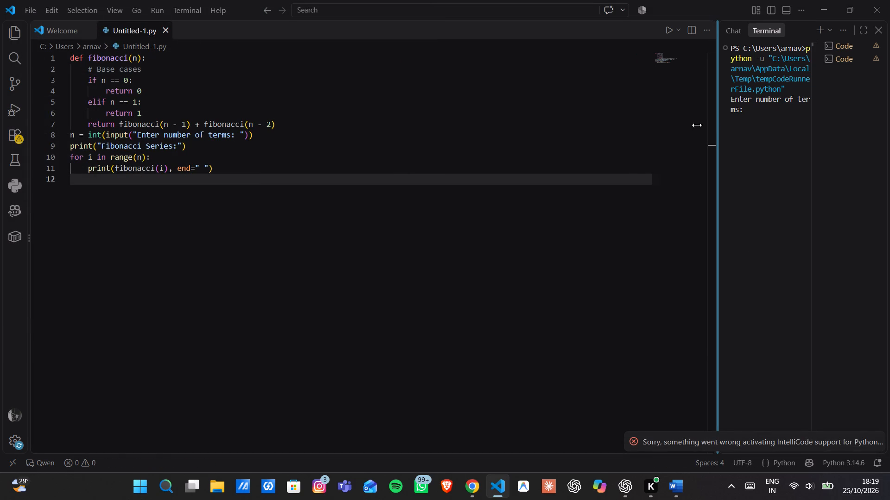
{"action": "left_click_drag", "start_coordinate": [697, 125], "coordinate": [394, 159]}
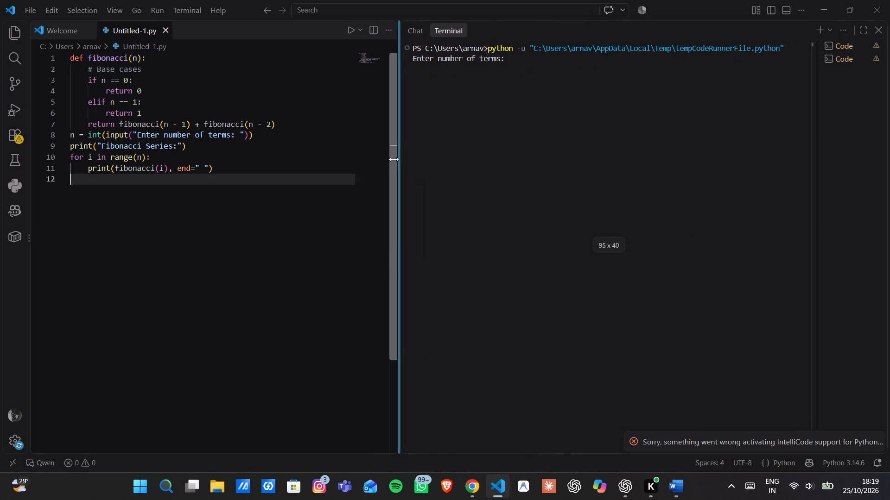
{"action": "left_click_drag", "start_coordinate": [394, 159], "coordinate": [393, 160]}
{"action": "left_click", "coordinate": [602, 3]}
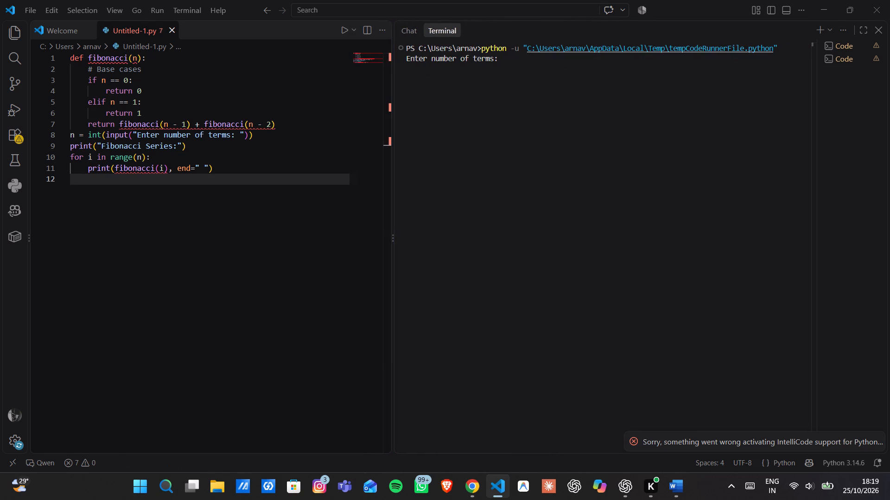
Enter 7 as the number of terms for the running Fibonacci program.
{"action": "left_click", "coordinate": [531, 65]}
{"action": "left_click", "coordinate": [531, 65]}
{"action": "left_click", "coordinate": [507, 61]}
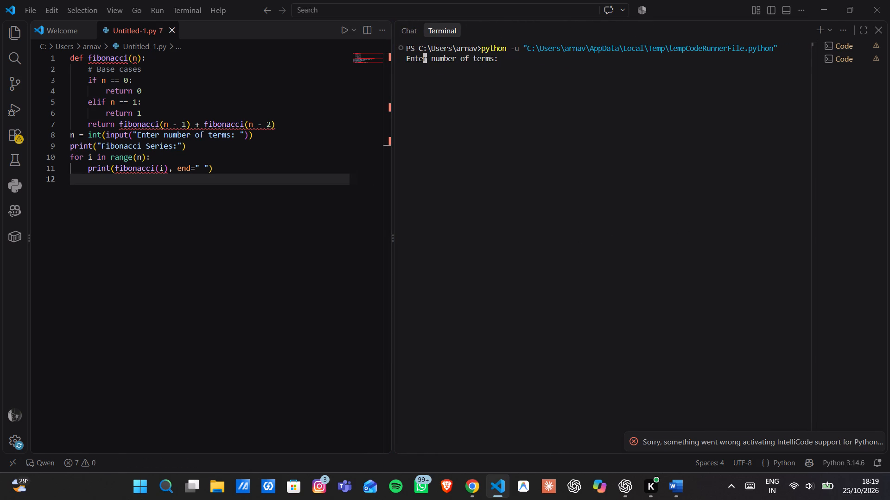
{"action": "triple_click", "coordinate": [507, 61]}
{"action": "double_click", "coordinate": [507, 61]}
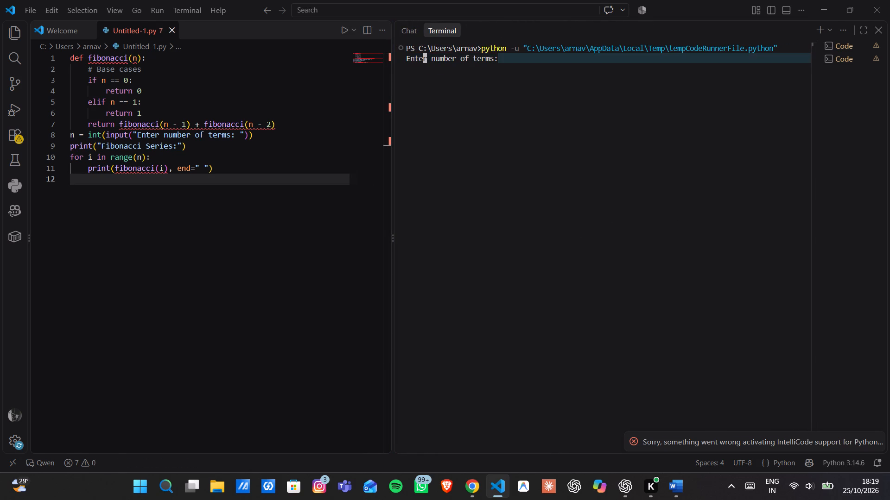
{"action": "left_click", "coordinate": [507, 61]}
{"action": "key", "text": "7"}
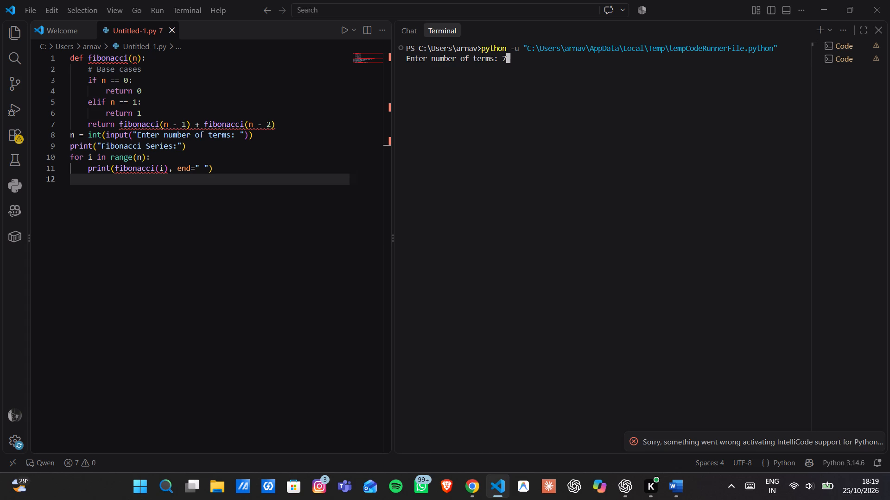
{"action": "key", "text": "Return"}
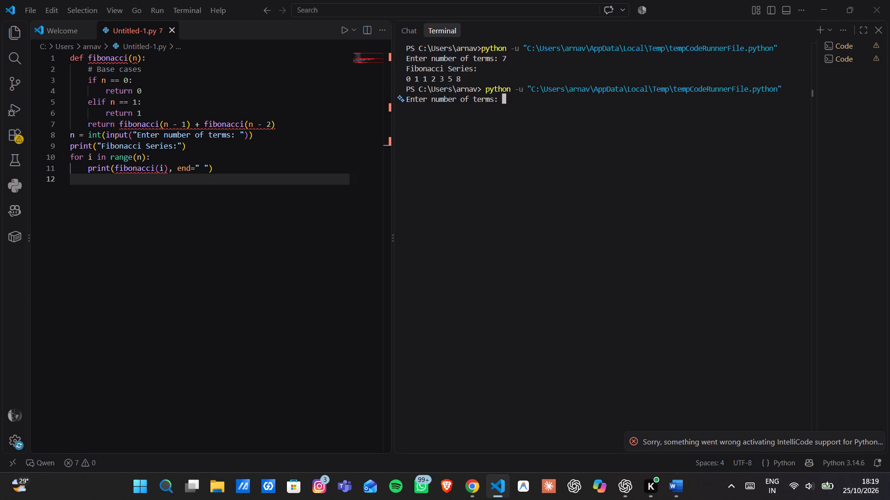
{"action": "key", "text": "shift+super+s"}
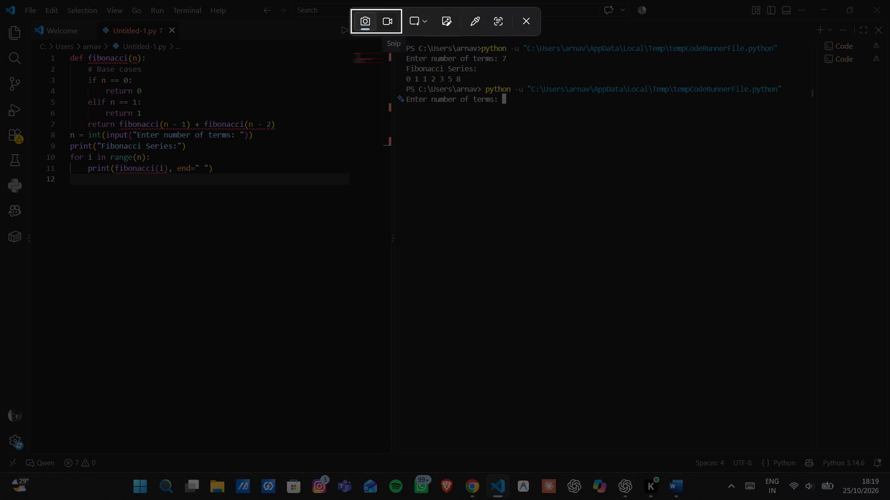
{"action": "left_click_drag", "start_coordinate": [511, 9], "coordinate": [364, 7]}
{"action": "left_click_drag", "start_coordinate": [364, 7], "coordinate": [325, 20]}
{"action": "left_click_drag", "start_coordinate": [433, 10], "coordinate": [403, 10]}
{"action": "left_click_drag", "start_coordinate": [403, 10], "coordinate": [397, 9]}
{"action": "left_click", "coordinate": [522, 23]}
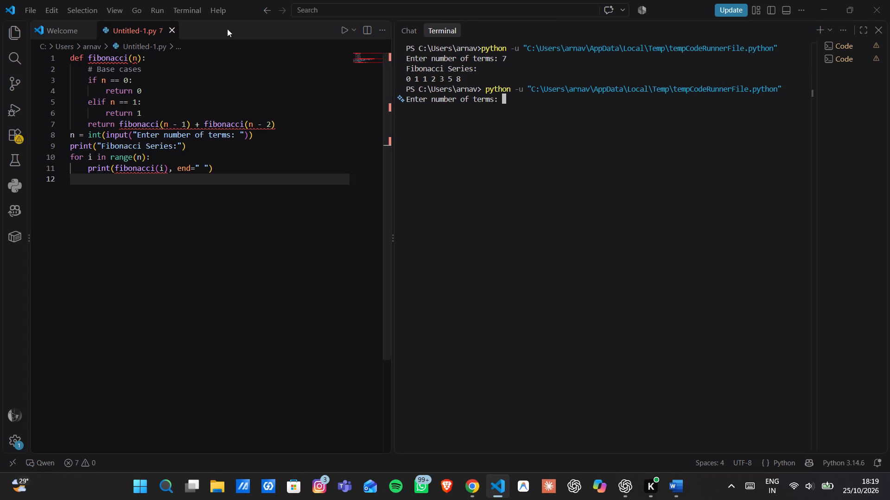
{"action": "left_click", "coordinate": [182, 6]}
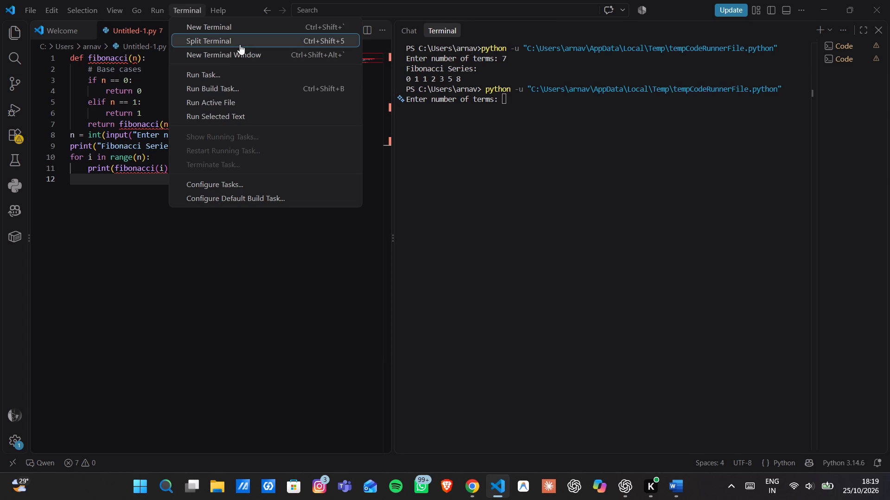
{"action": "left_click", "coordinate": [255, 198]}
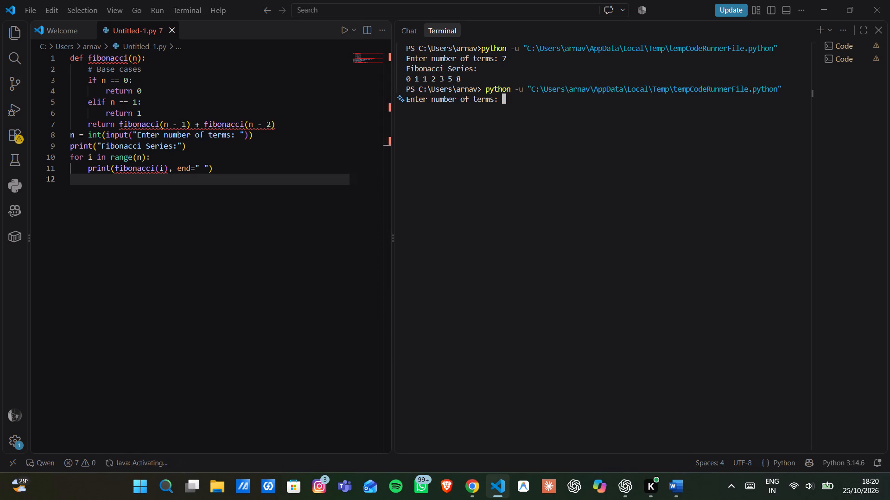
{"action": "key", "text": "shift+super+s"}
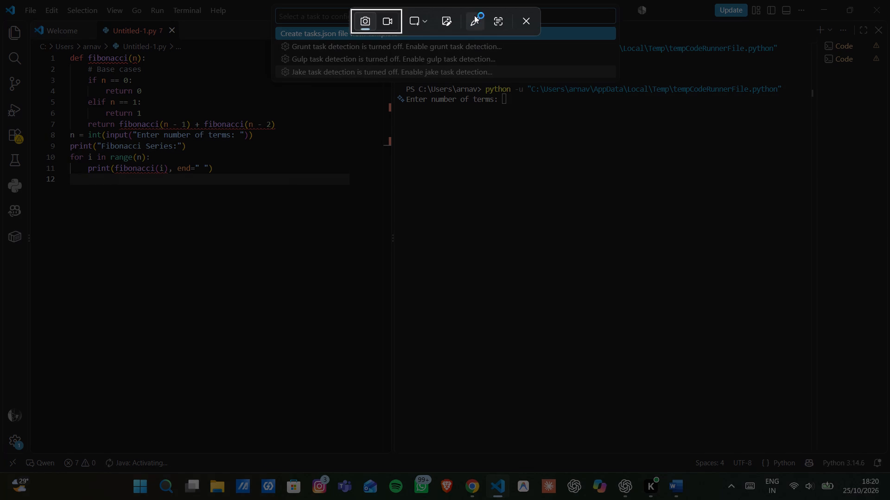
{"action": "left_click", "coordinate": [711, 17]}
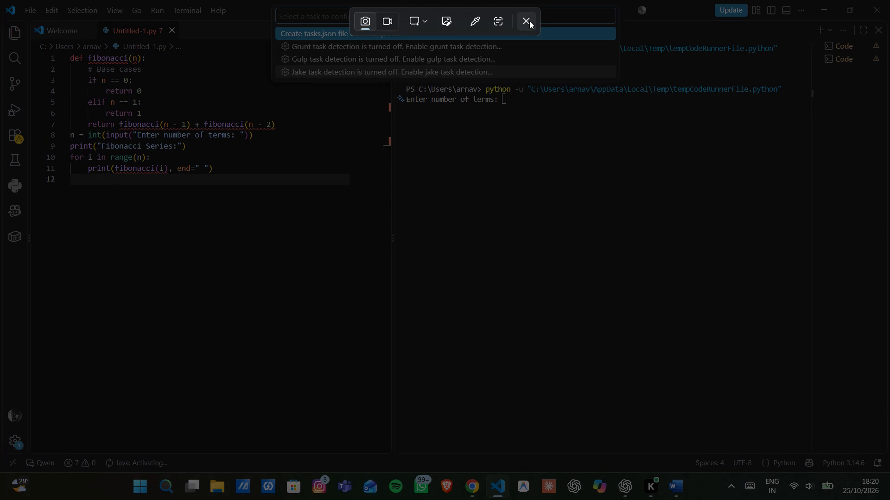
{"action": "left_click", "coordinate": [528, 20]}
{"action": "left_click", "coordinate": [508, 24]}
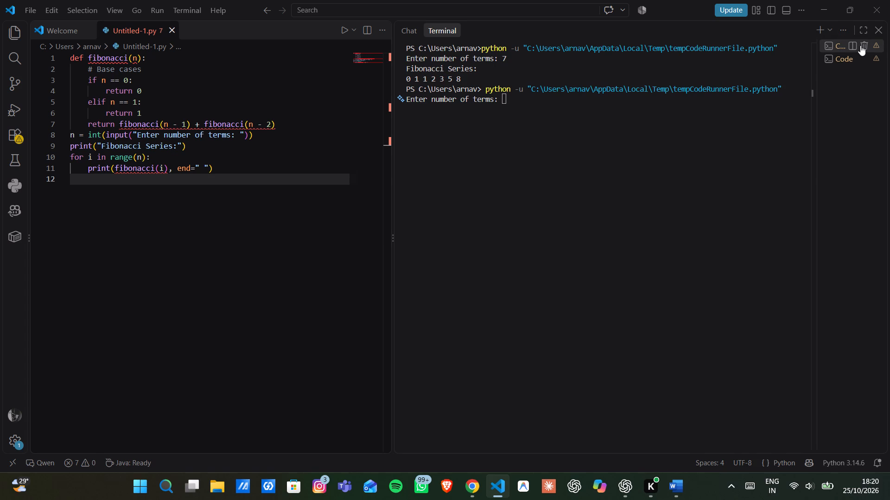
Kill the first of the two Code terminals and maximize the terminal panel.
{"action": "left_click", "coordinate": [860, 45]}
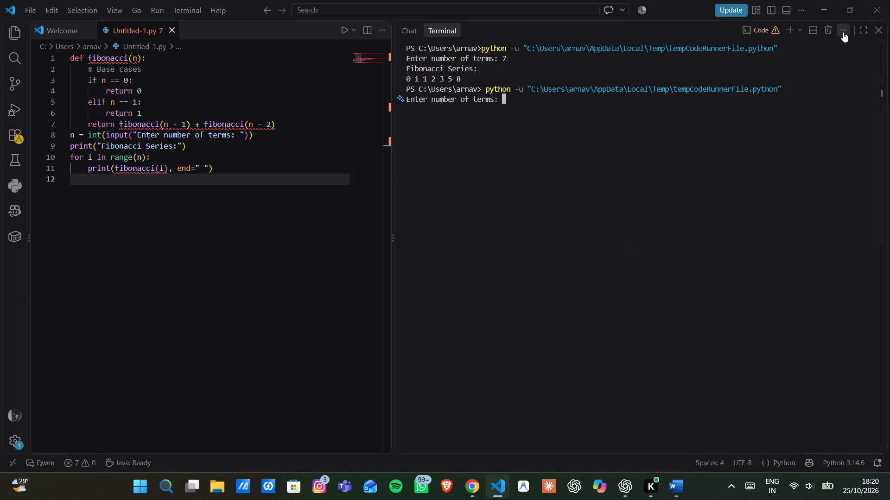
{"action": "left_click", "coordinate": [843, 32]}
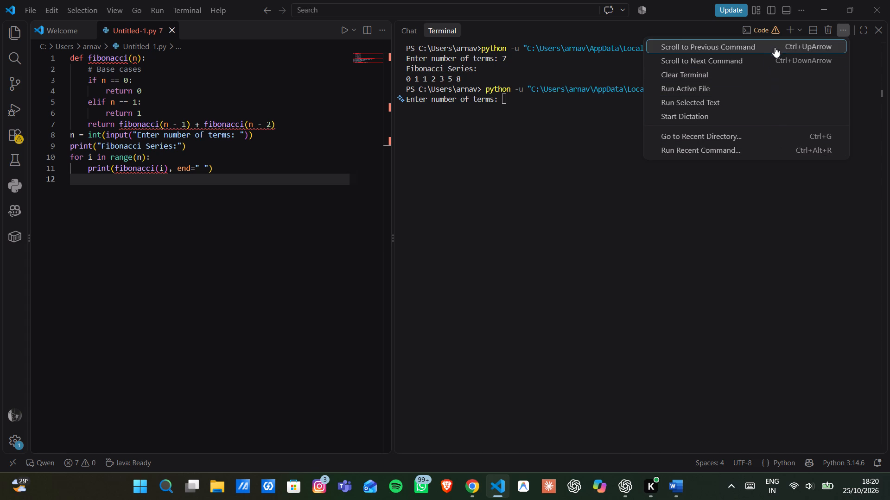
{"action": "left_click", "coordinate": [841, 31]}
{"action": "left_click", "coordinate": [862, 29]}
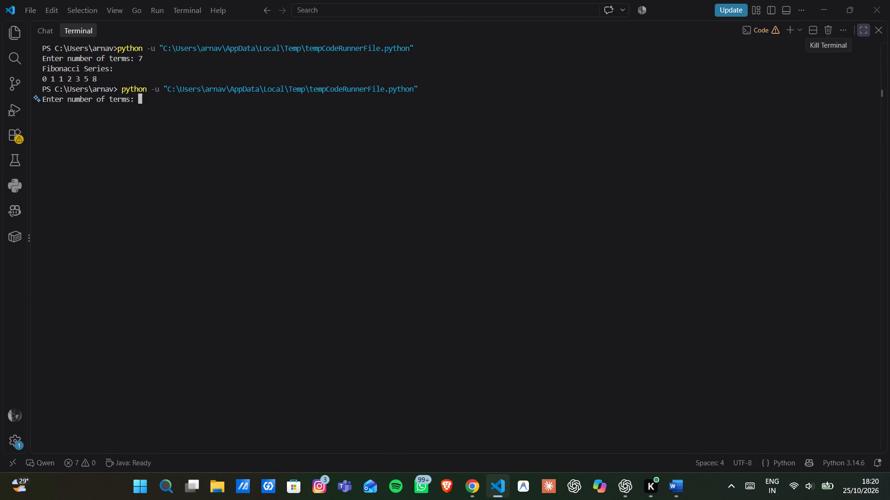
Capture a rectangular screenshot of the terminal output, from the Terminal heading down through the second python command line.
{"action": "key", "text": "shift+super+s"}
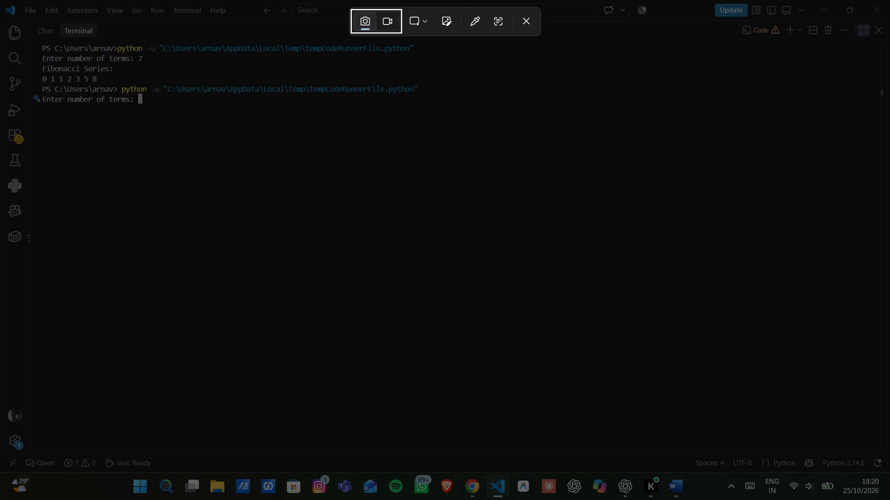
{"action": "left_click_drag", "start_coordinate": [33, 25], "coordinate": [209, 120]}
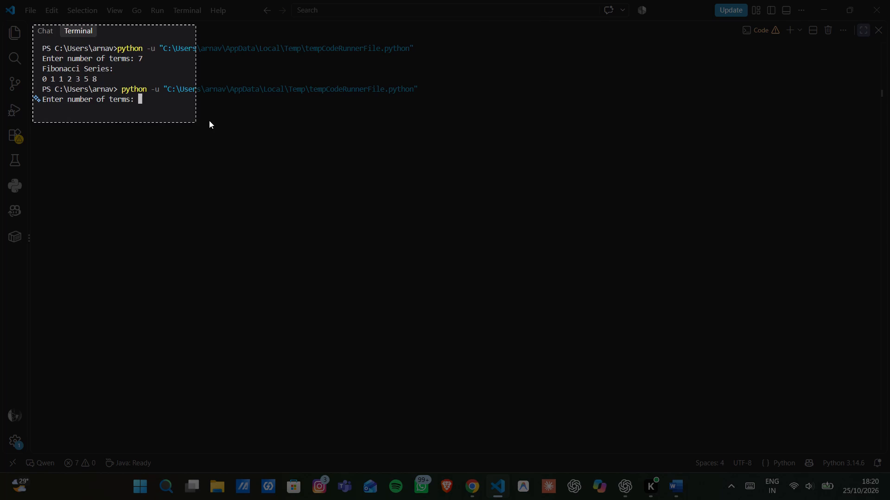
{"action": "left_click_drag", "start_coordinate": [209, 120], "coordinate": [444, 97]}
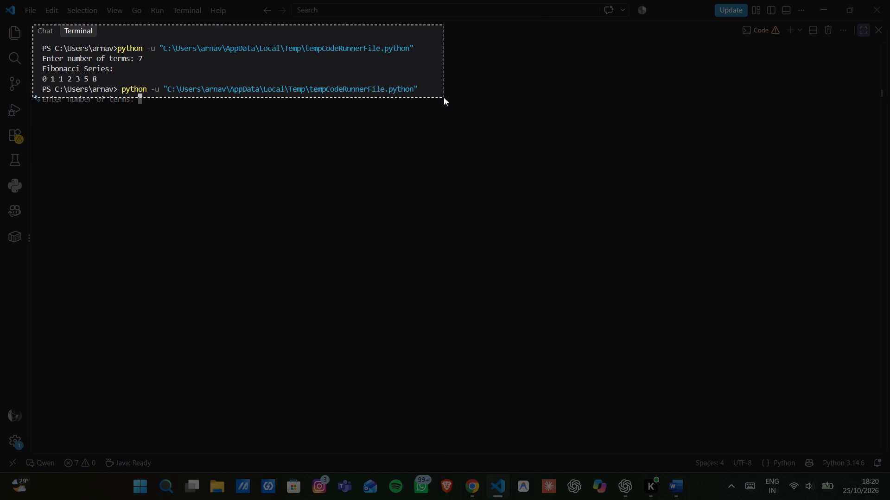
{"action": "left_click_drag", "start_coordinate": [444, 97], "coordinate": [446, 96]}
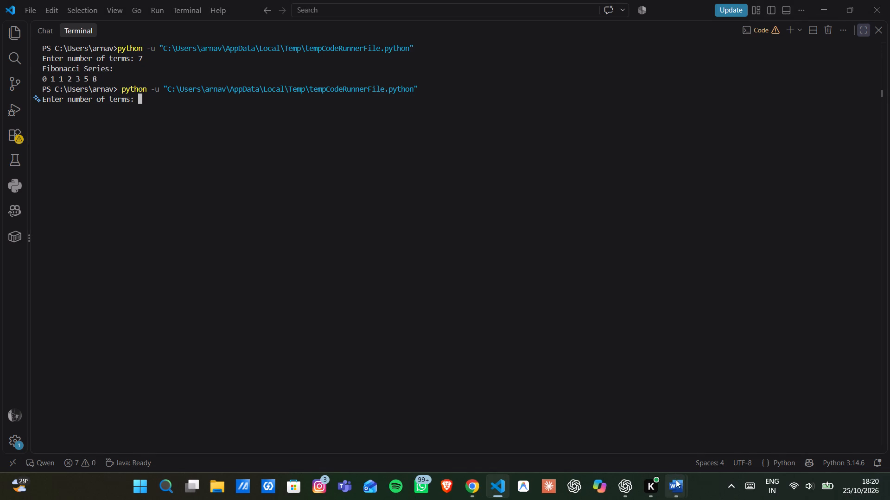
Switch to the python final file in Word and paste the output screenshot on the blank page after the Fibonacci OUTPUT heading.
{"action": "left_click", "coordinate": [675, 489]}
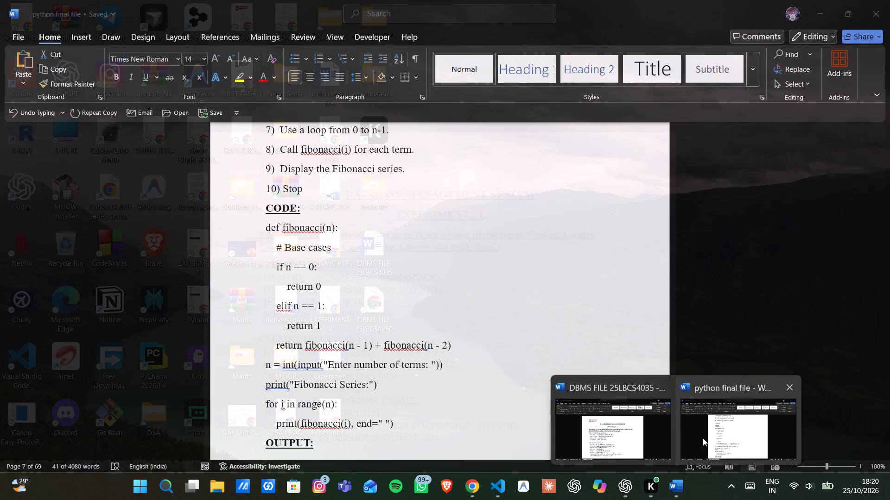
{"action": "left_click", "coordinate": [710, 438]}
{"action": "scroll", "coordinate": [483, 362], "scroll_direction": "down", "scroll_amount": 1}
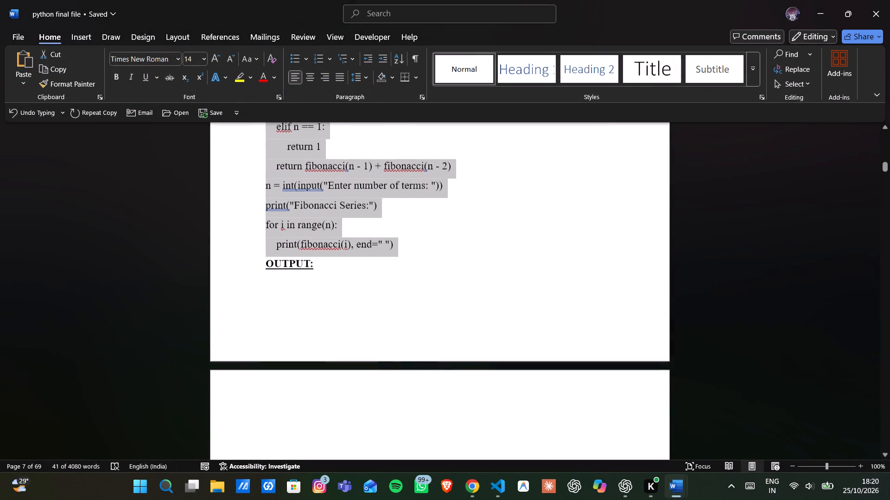
{"action": "scroll", "coordinate": [483, 362], "scroll_direction": "down", "scroll_amount": 1}
{"action": "left_click", "coordinate": [403, 345]}
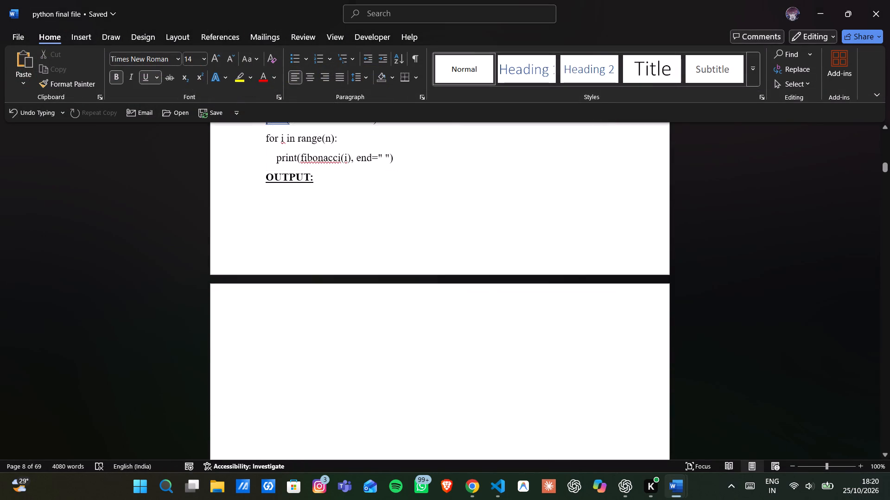
{"action": "key", "text": "ctrl+v"}
Approve the suggested alt text "A screen shot of a computer" for the pasted output screenshot.
{"action": "left_click", "coordinate": [343, 368]}
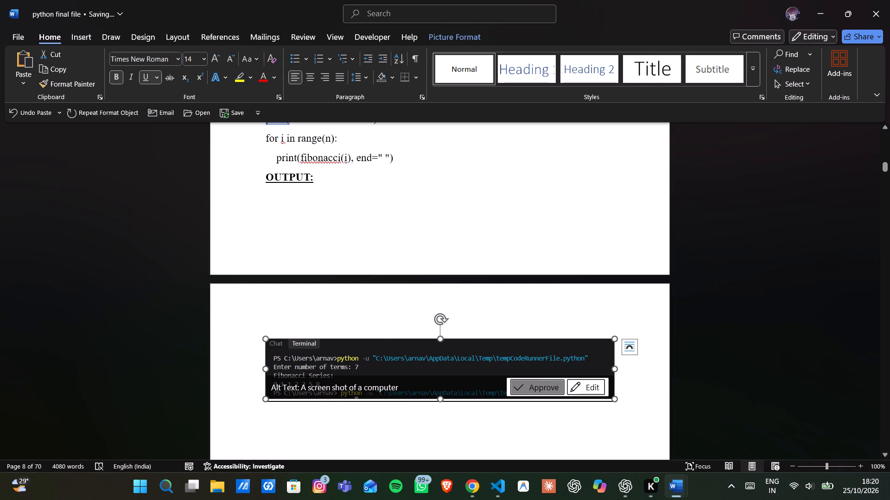
{"action": "left_click", "coordinate": [537, 393]}
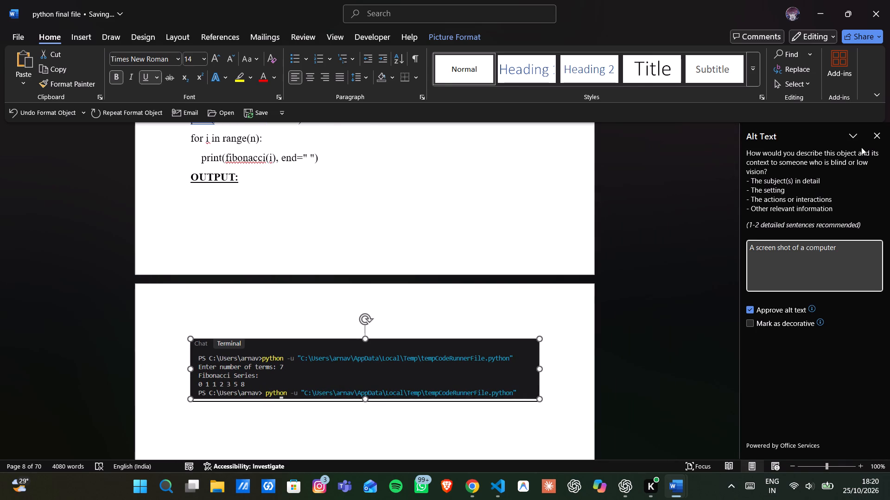
{"action": "left_click", "coordinate": [872, 135]}
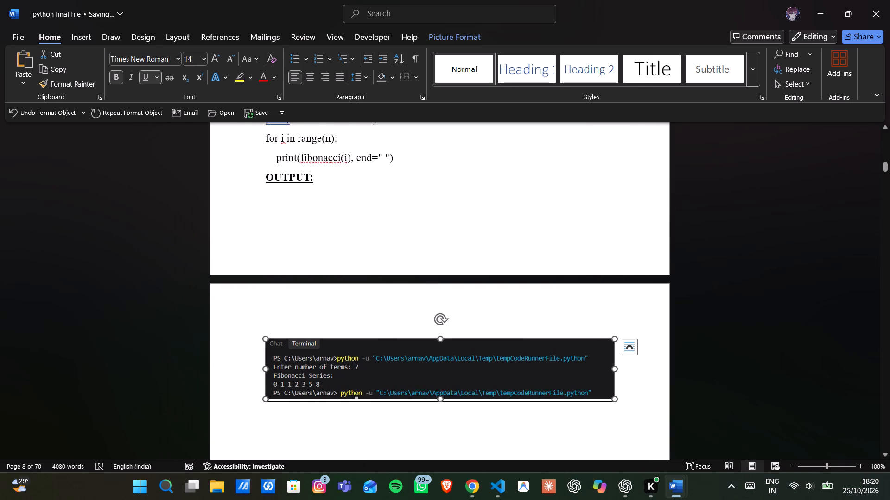
Slightly reduce the height of the pasted Fibonacci output screenshot, keeping its width.
{"action": "left_click_drag", "start_coordinate": [439, 398], "coordinate": [440, 385]}
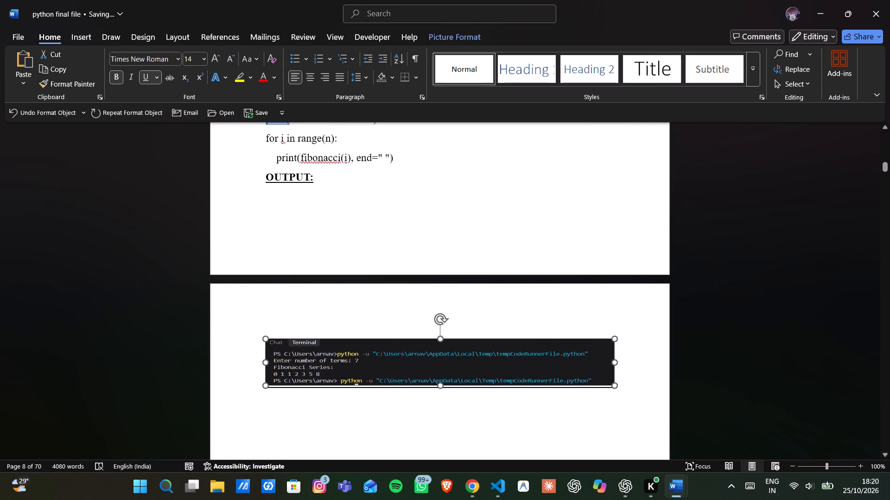
{"action": "left_click_drag", "start_coordinate": [440, 385], "coordinate": [440, 386]}
Delete all of Experiment 3.1, from the start of the document through Program 3's output picture, stopping before the EXPERIMENT 3.2 heading.
{"action": "scroll", "coordinate": [406, 268], "scroll_direction": "up", "scroll_amount": 1}
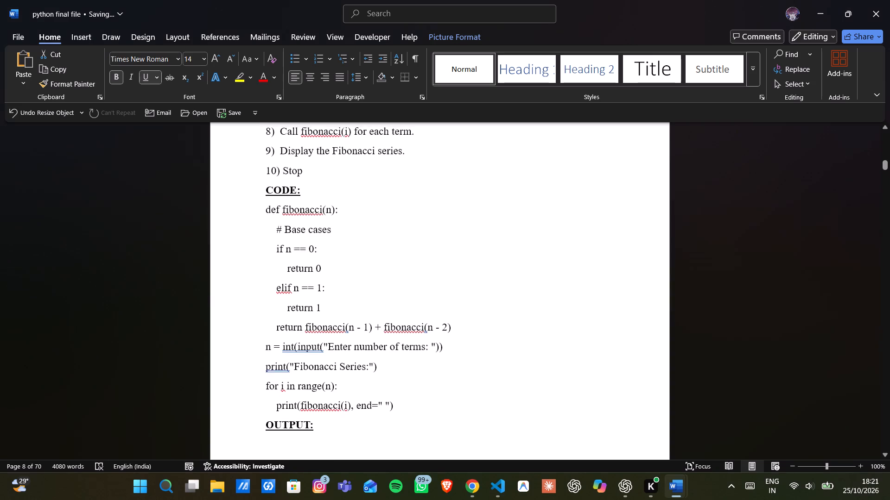
{"action": "scroll", "coordinate": [406, 268], "scroll_direction": "up", "scroll_amount": 2}
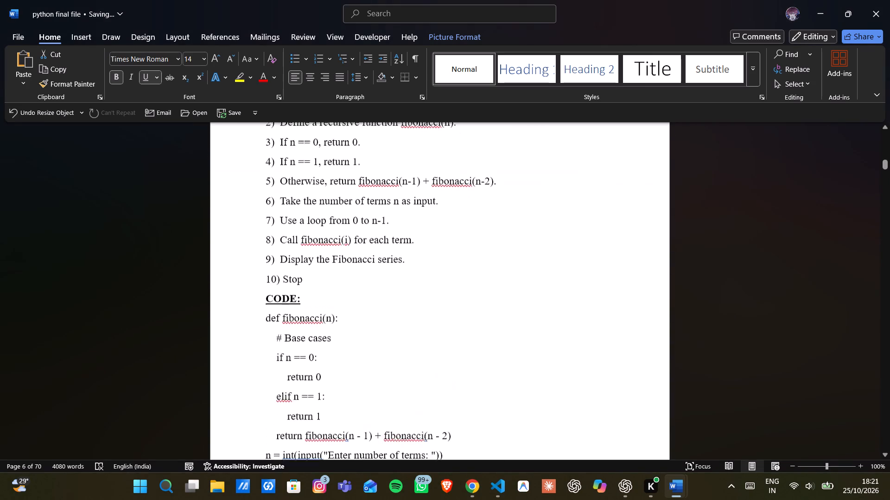
{"action": "scroll", "coordinate": [406, 268], "scroll_direction": "up", "scroll_amount": 3}
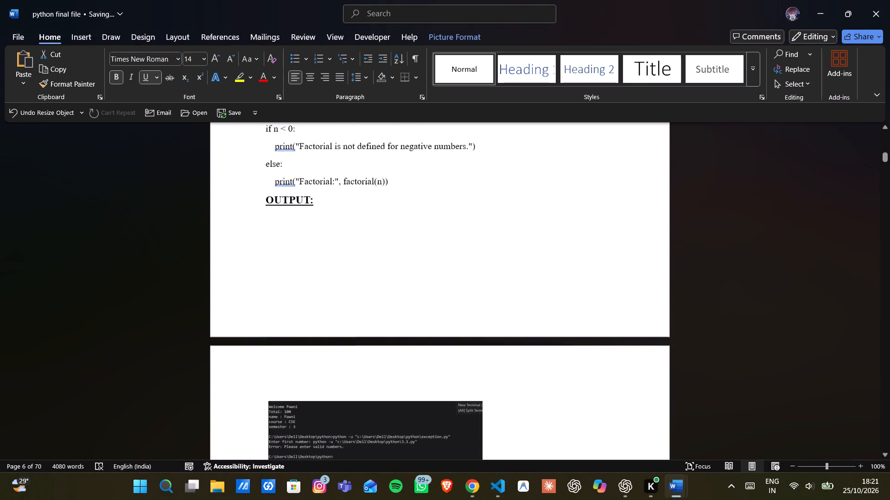
{"action": "scroll", "coordinate": [406, 268], "scroll_direction": "up", "scroll_amount": 3}
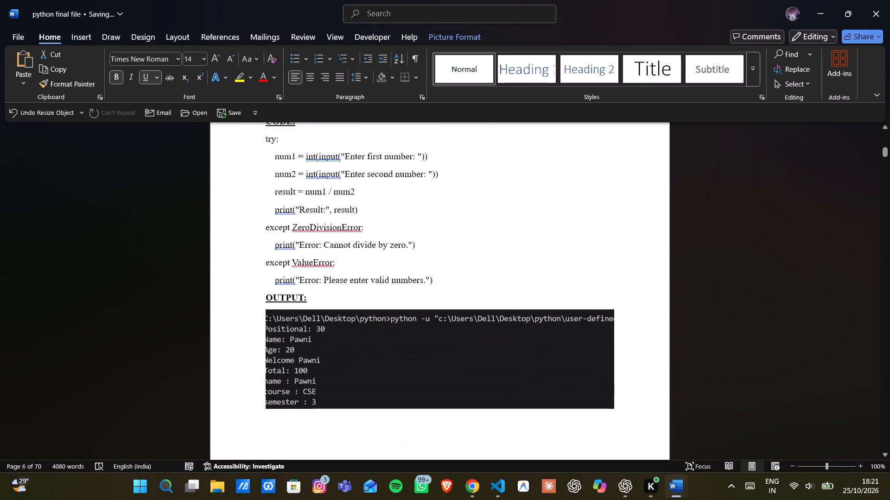
{"action": "scroll", "coordinate": [406, 268], "scroll_direction": "up", "scroll_amount": 11}
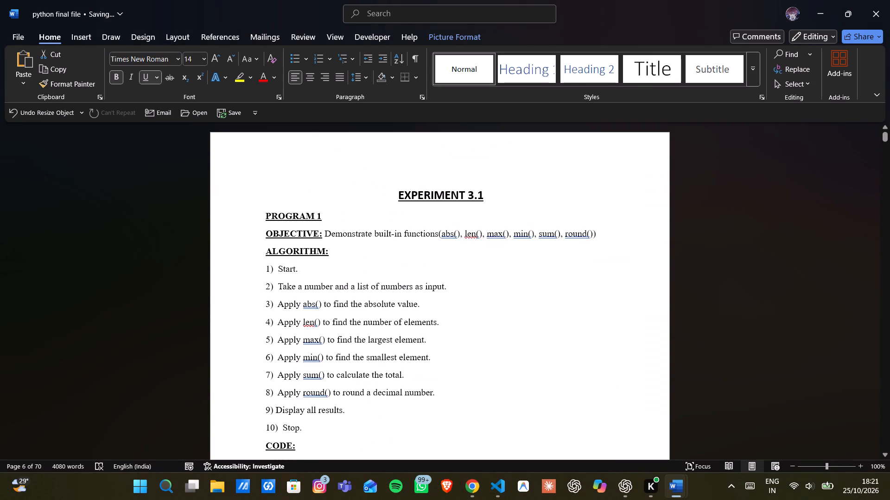
{"action": "left_click_drag", "start_coordinate": [275, 178], "coordinate": [320, 476]}
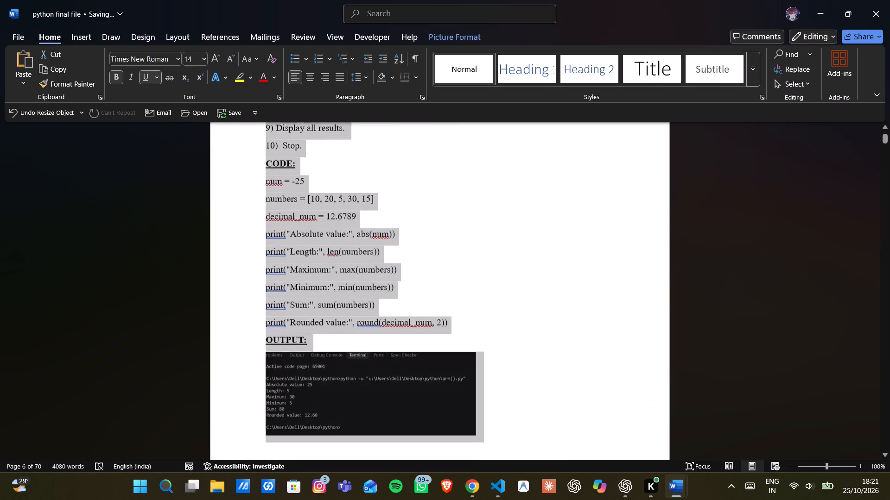
{"action": "left_click_drag", "start_coordinate": [320, 476], "coordinate": [321, 431]}
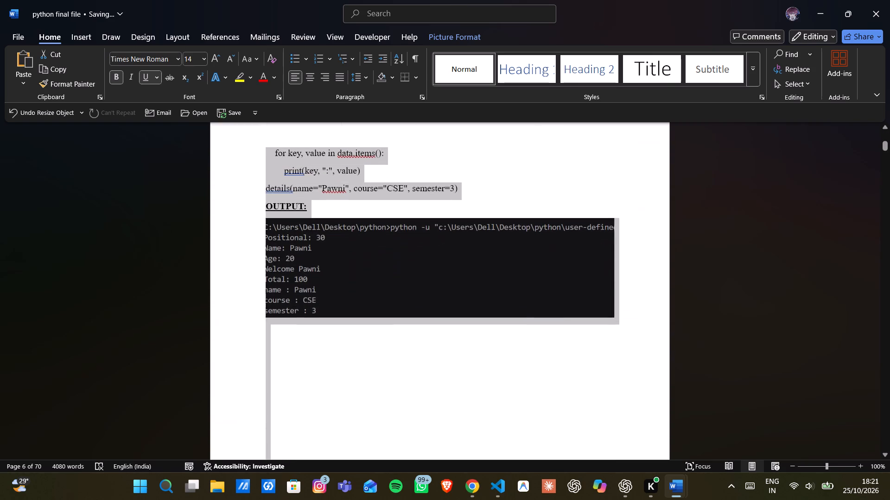
{"action": "left_click_drag", "start_coordinate": [321, 431], "coordinate": [323, 431]}
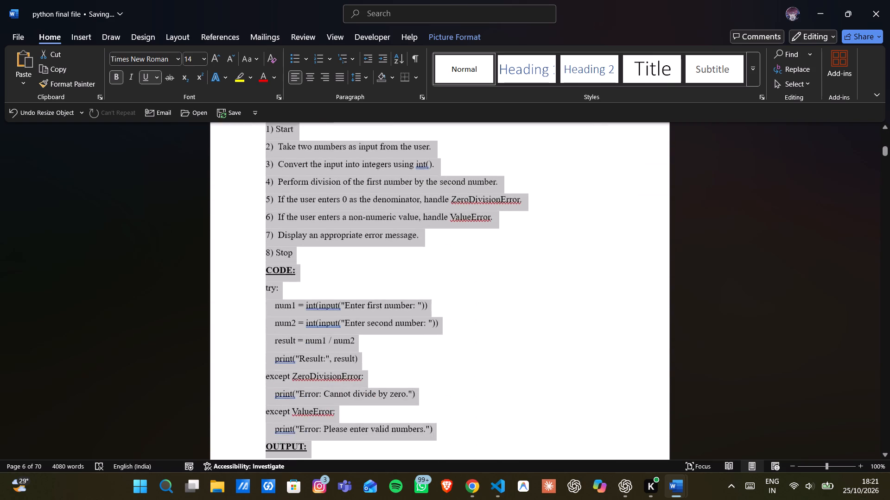
{"action": "left_click_drag", "start_coordinate": [323, 431], "coordinate": [326, 124]}
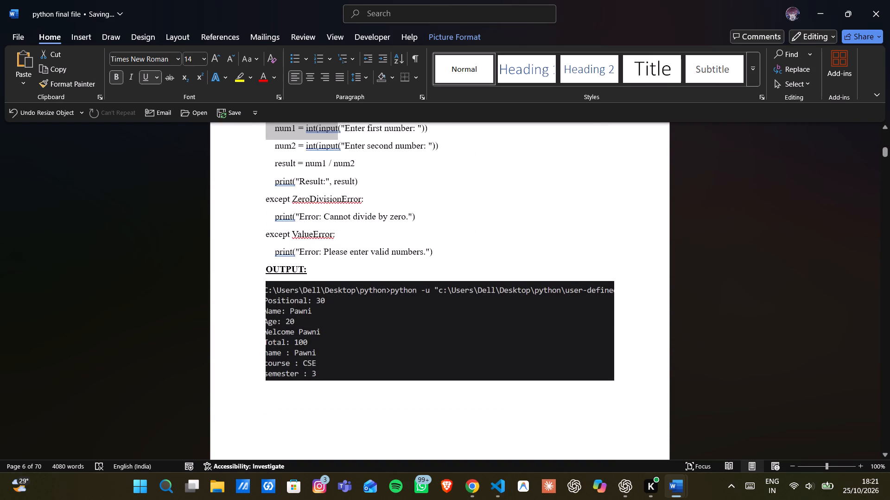
{"action": "left_click_drag", "start_coordinate": [326, 124], "coordinate": [405, 407]}
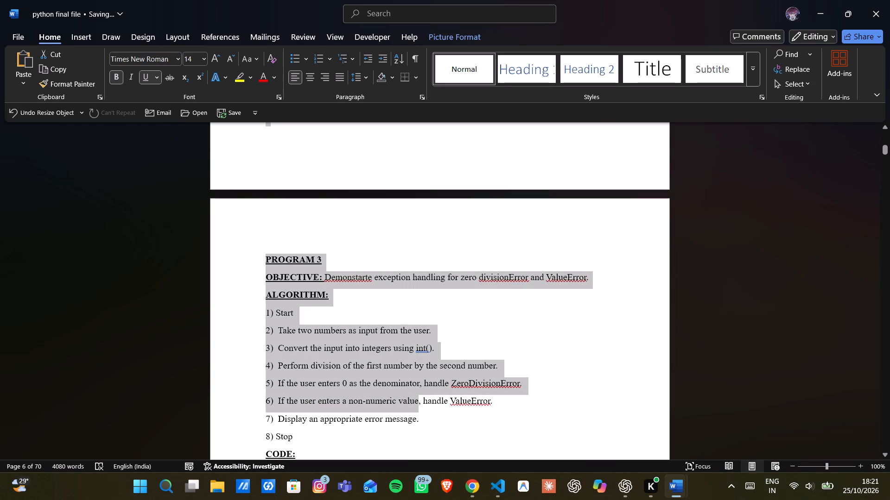
{"action": "left_click_drag", "start_coordinate": [405, 407], "coordinate": [431, 415]}
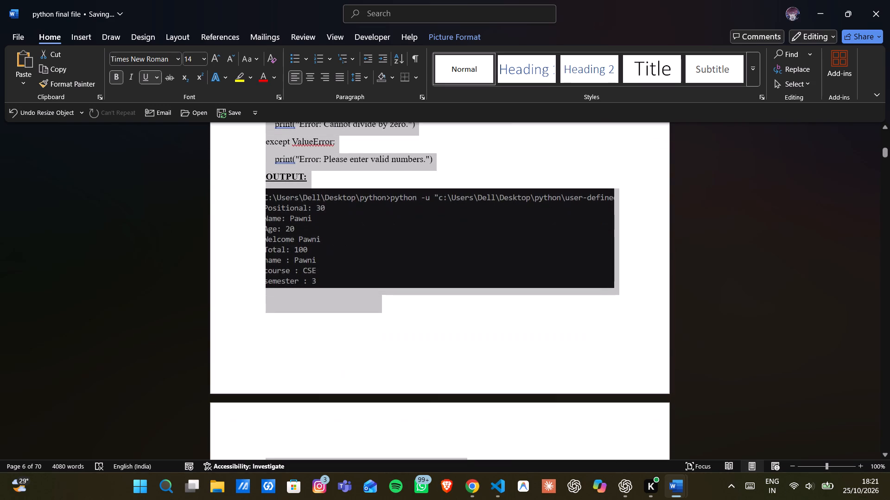
{"action": "left_click_drag", "start_coordinate": [431, 415], "coordinate": [431, 395]}
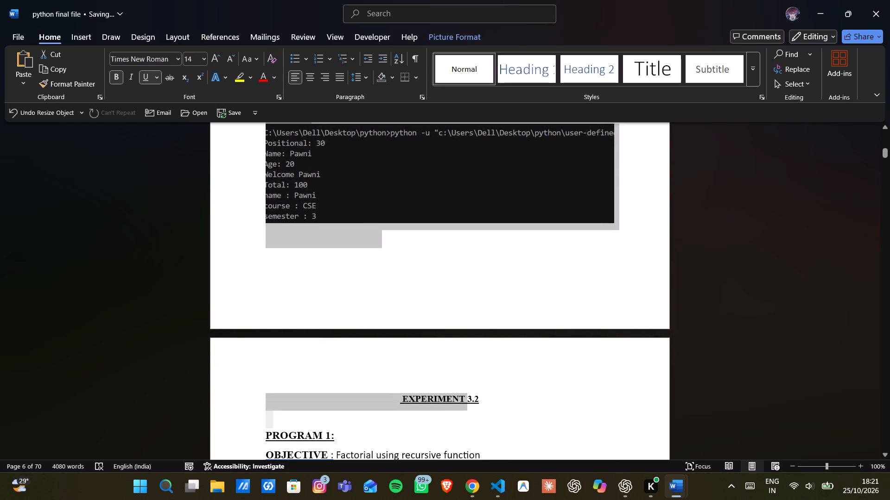
{"action": "left_click_drag", "start_coordinate": [431, 395], "coordinate": [376, 206]}
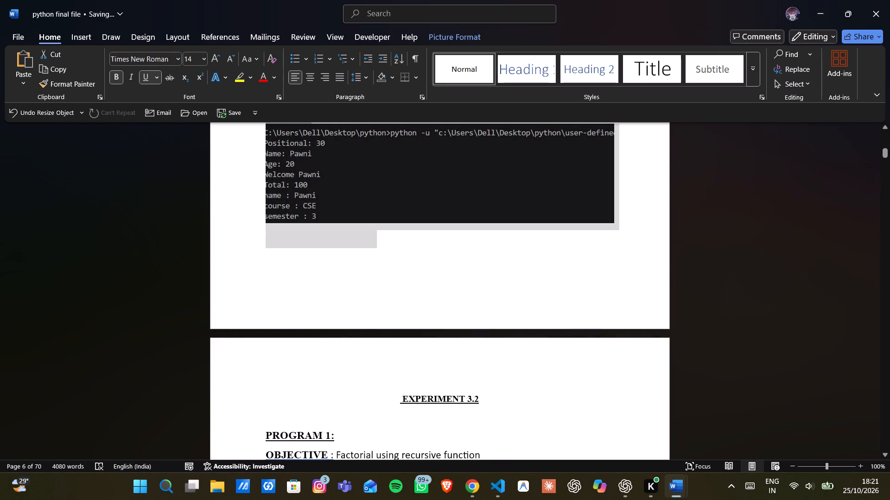
{"action": "left_click_drag", "start_coordinate": [376, 206], "coordinate": [378, 247]}
{"action": "key", "text": "Delete"}
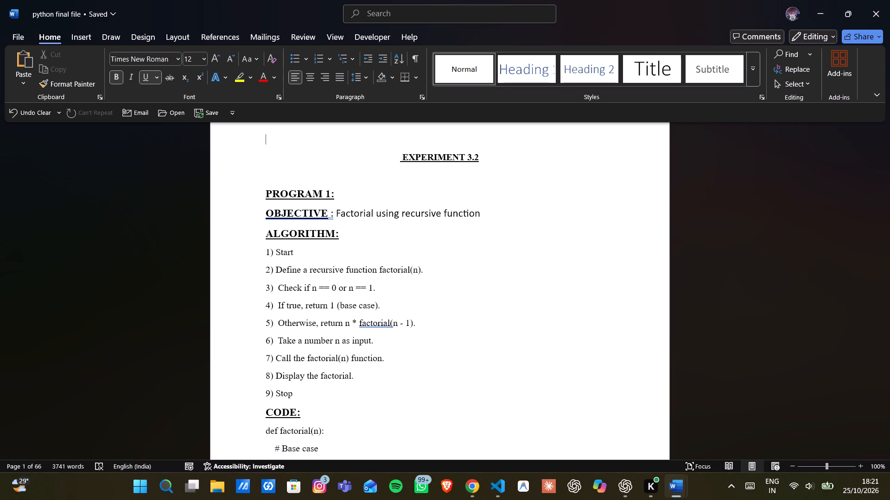
Delete the EXPERIMENT 3.2 heading and its recursive factorial Program 1, including the terminal output picture on the following page.
{"action": "scroll", "coordinate": [378, 247], "scroll_direction": "down", "scroll_amount": 1}
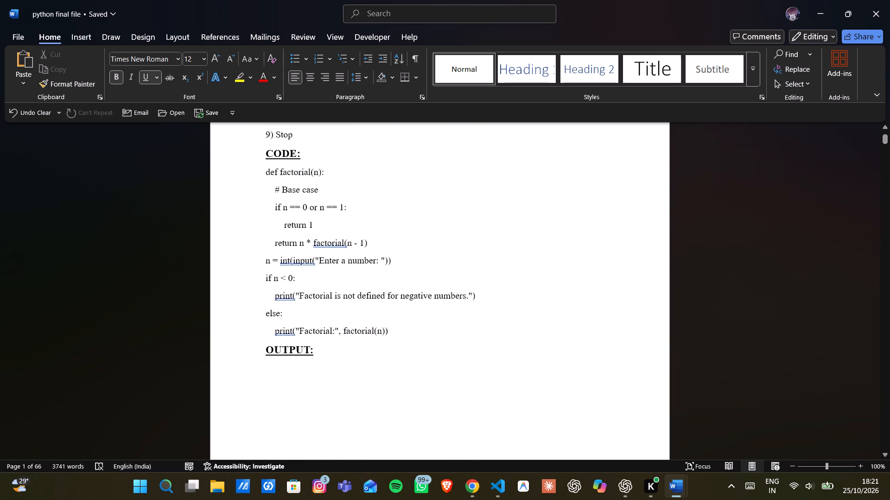
{"action": "scroll", "coordinate": [378, 247], "scroll_direction": "down", "scroll_amount": 1}
{"action": "scroll", "coordinate": [370, 371], "scroll_direction": "down", "scroll_amount": 1}
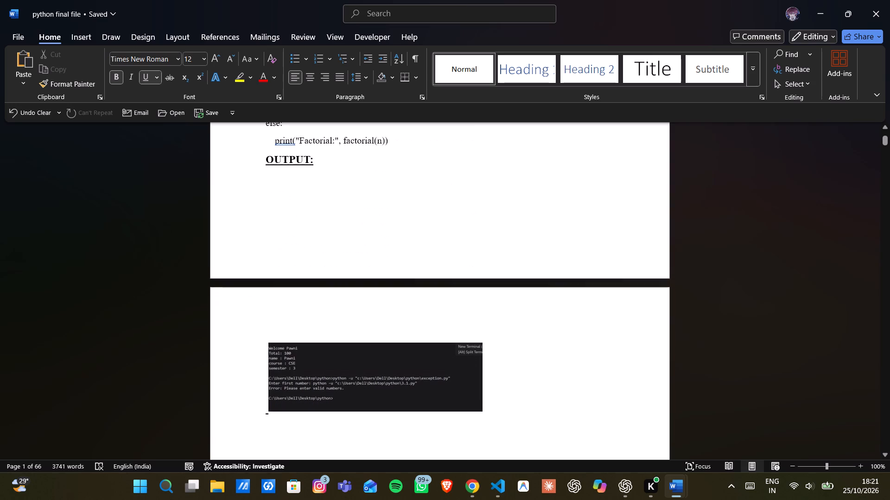
{"action": "left_click_drag", "start_coordinate": [535, 417], "coordinate": [245, 89]}
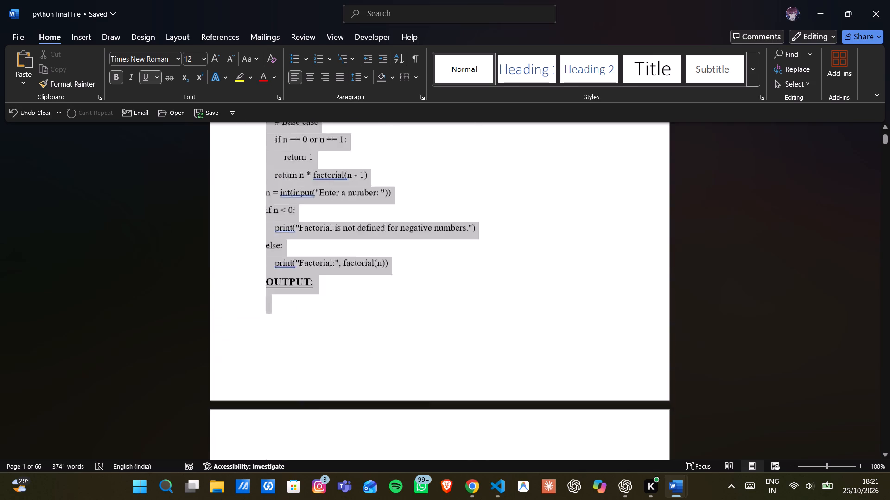
{"action": "left_click_drag", "start_coordinate": [245, 89], "coordinate": [246, 84]}
{"action": "key", "text": "Delete"}
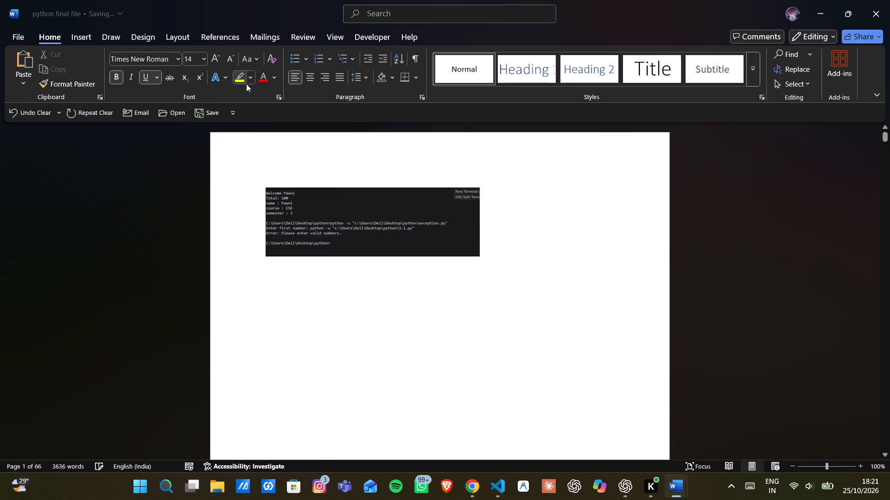
{"action": "left_click", "coordinate": [411, 228]}
{"action": "key", "text": "Delete"}
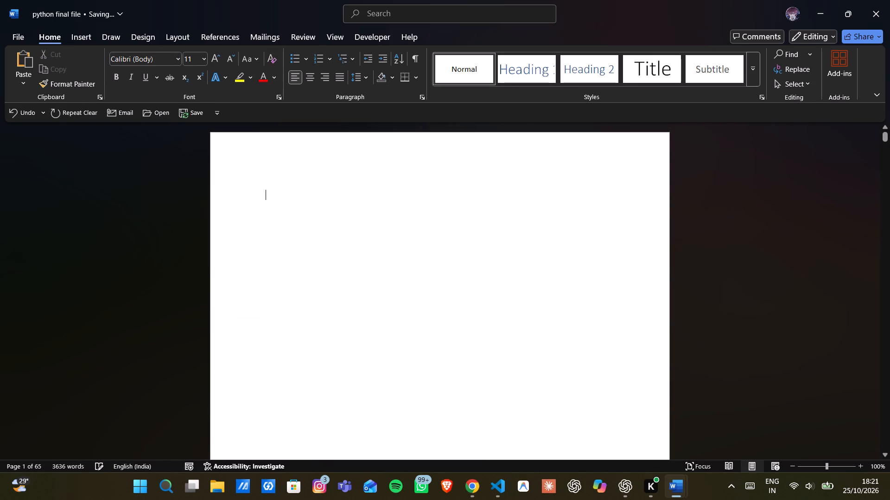
Remove the blank lines above the PROGRAM 2 Fibonacci heading so it sits near the top of the first page.
{"action": "scroll", "coordinate": [411, 228], "scroll_direction": "down", "scroll_amount": 1}
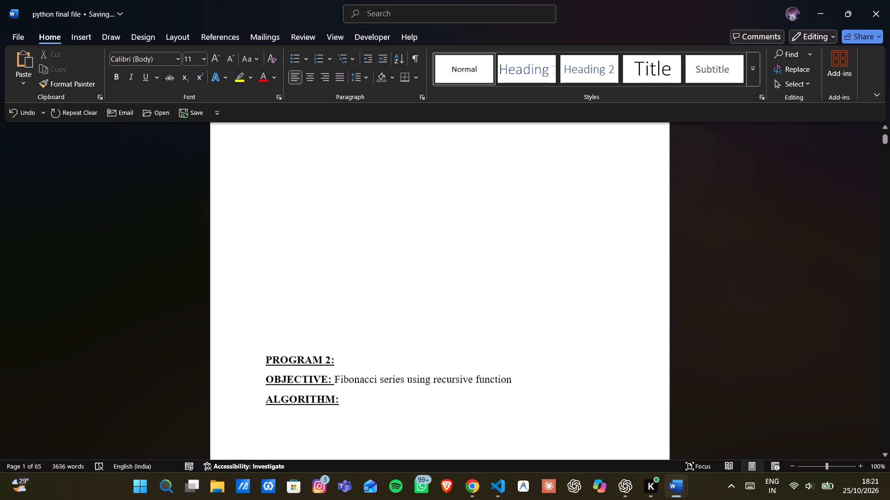
{"action": "left_click", "coordinate": [284, 344]}
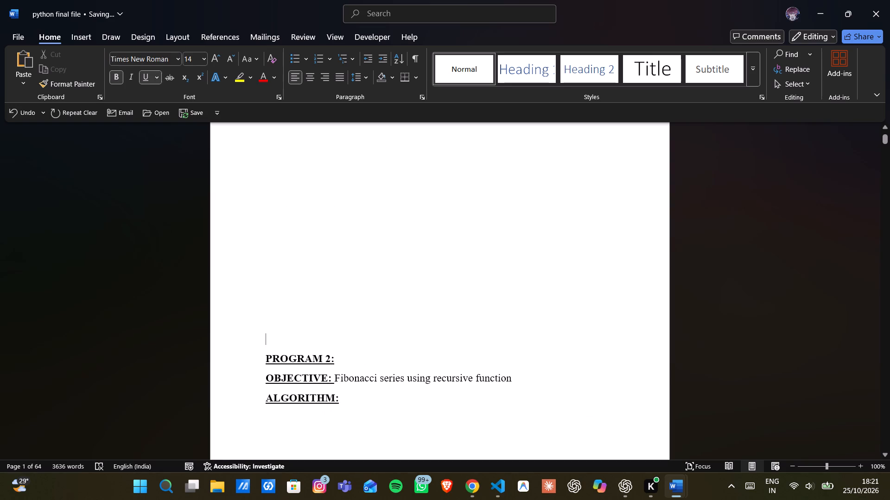
{"action": "key", "text": "BackSpace"}
{"action": "key", "text": "BackSpace"}
{"action": "key", "text": "BackSpace"}
{"action": "key", "text": "BackSpace"}
{"action": "key", "text": "BackSpace"}
{"action": "key", "text": "BackSpace"}
{"action": "key", "text": "BackSpace"}
{"action": "key", "text": "BackSpace"}
{"action": "key", "text": "BackSpace"}
{"action": "key", "text": "BackSpace"}
{"action": "key", "text": "BackSpace"}
{"action": "key", "text": "BackSpace"}
{"action": "key", "text": "BackSpace"}
{"action": "key", "text": "BackSpace"}
{"action": "key", "text": "BackSpace"}
{"action": "key", "text": "BackSpace"}
{"action": "key", "text": "BackSpace"}
{"action": "key", "text": "BackSpace"}
{"action": "key", "text": "BackSpace"}
{"action": "key", "text": "BackSpace"}
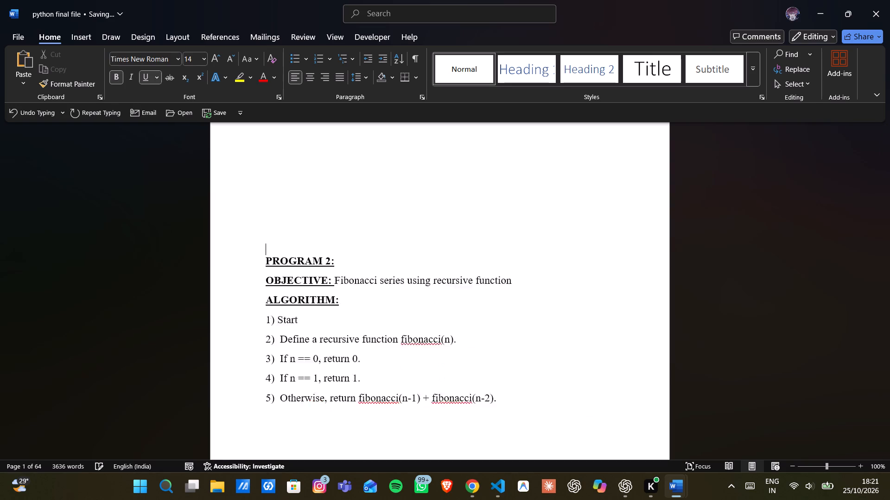
{"action": "key", "text": "BackSpace"}
{"action": "key", "text": "BackSpace"}
{"action": "key", "text": "BackSpace"}
{"action": "key", "text": "BackSpace"}
{"action": "key", "text": "BackSpace"}
{"action": "key", "text": "BackSpace"}
{"action": "key", "text": "BackSpace"}
{"action": "key", "text": "BackSpace"}
{"action": "key", "text": "BackSpace"}
{"action": "key", "text": "BackSpace"}
{"action": "key", "text": "BackSpace"}
{"action": "key", "text": "BackSpace"}
{"action": "key", "text": "BackSpace"}
{"action": "key", "text": "BackSpace"}
{"action": "key", "text": "BackSpace"}
{"action": "key", "text": "BackSpace"}
{"action": "key", "text": "BackSpace"}
{"action": "key", "text": "BackSpace"}
{"action": "key", "text": "BackSpace"}
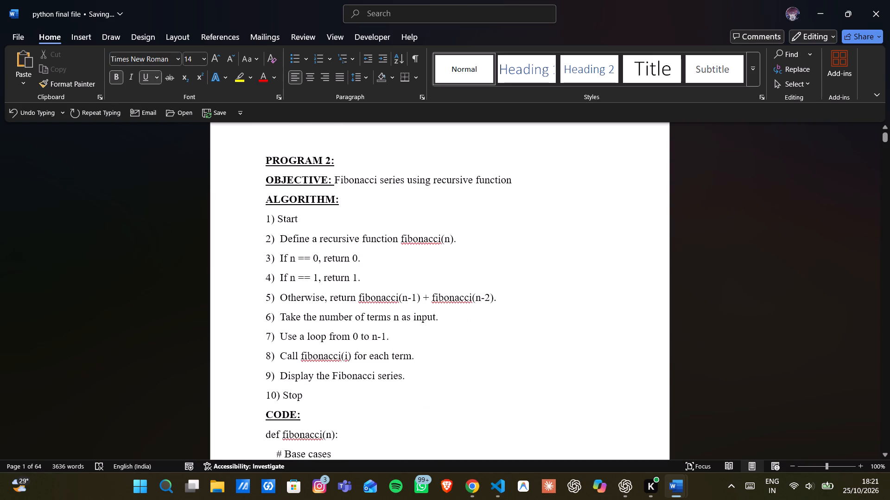
{"action": "key", "text": "BackSpace"}
{"action": "key", "text": "Down"}
{"action": "key", "text": "Up"}
{"action": "key", "text": "BackSpace"}
Delete Program 3, the user-defined exception for age validation, from its heading through its terminal output picture.
{"action": "scroll", "coordinate": [284, 344], "scroll_direction": "down", "scroll_amount": 2}
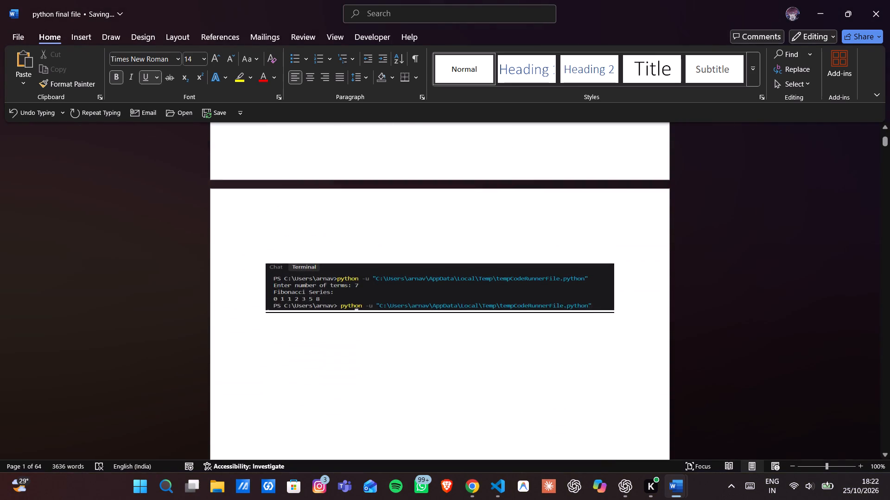
{"action": "scroll", "coordinate": [284, 344], "scroll_direction": "down", "scroll_amount": 2}
{"action": "scroll", "coordinate": [326, 477], "scroll_direction": "down", "scroll_amount": 1}
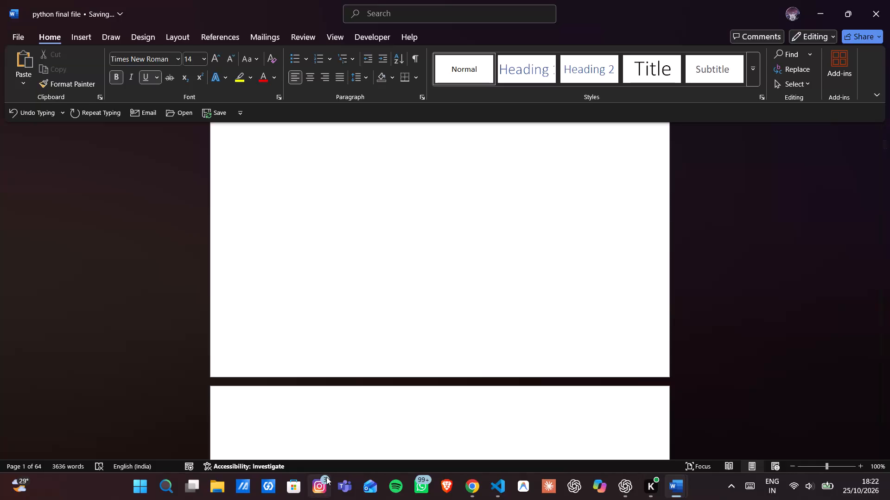
{"action": "scroll", "coordinate": [326, 477], "scroll_direction": "down", "scroll_amount": 1}
{"action": "scroll", "coordinate": [361, 413], "scroll_direction": "down", "scroll_amount": 1}
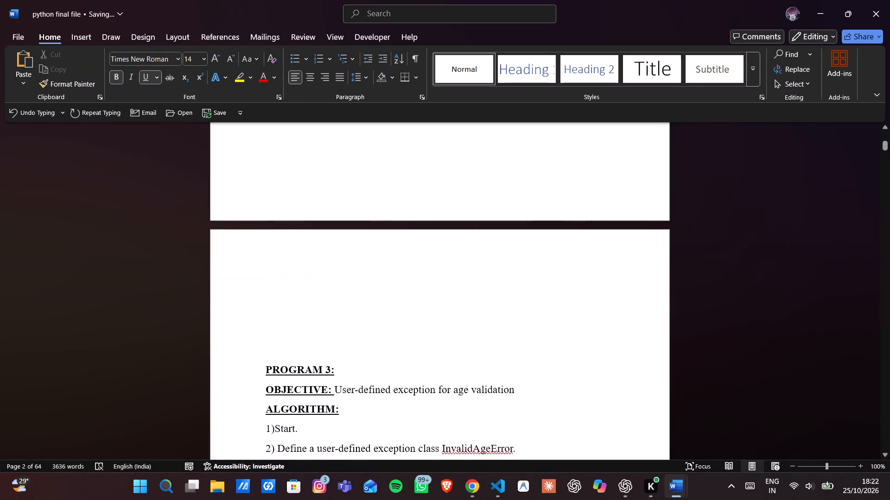
{"action": "left_click", "coordinate": [300, 355]}
{"action": "left_click_drag", "start_coordinate": [262, 361], "coordinate": [304, 478]}
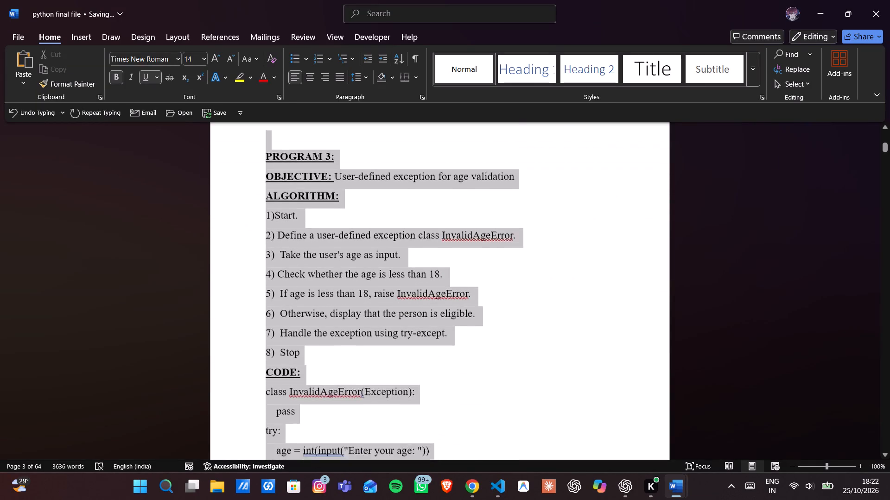
{"action": "left_click_drag", "start_coordinate": [304, 478], "coordinate": [378, 457]}
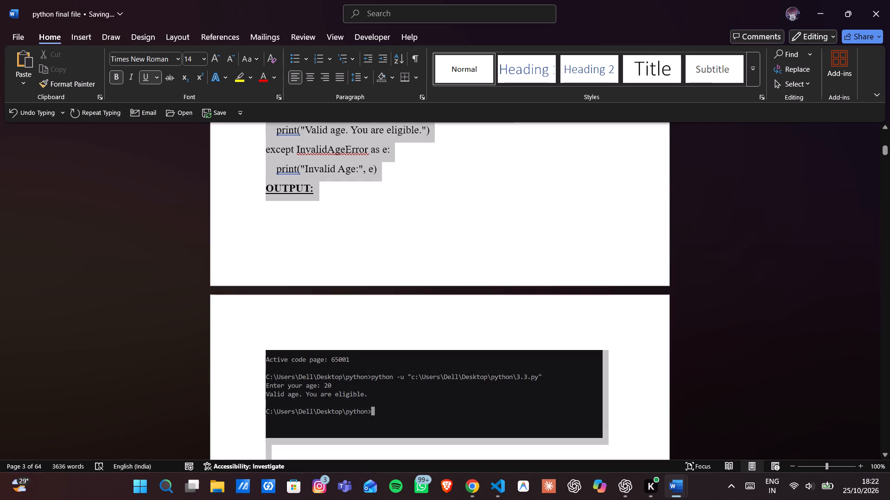
{"action": "left_click_drag", "start_coordinate": [378, 457], "coordinate": [382, 441]}
{"action": "key", "text": "Delete"}
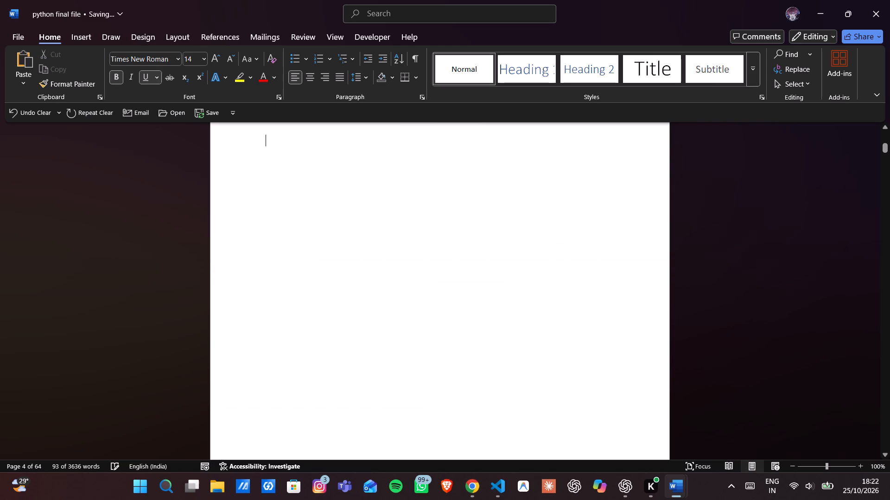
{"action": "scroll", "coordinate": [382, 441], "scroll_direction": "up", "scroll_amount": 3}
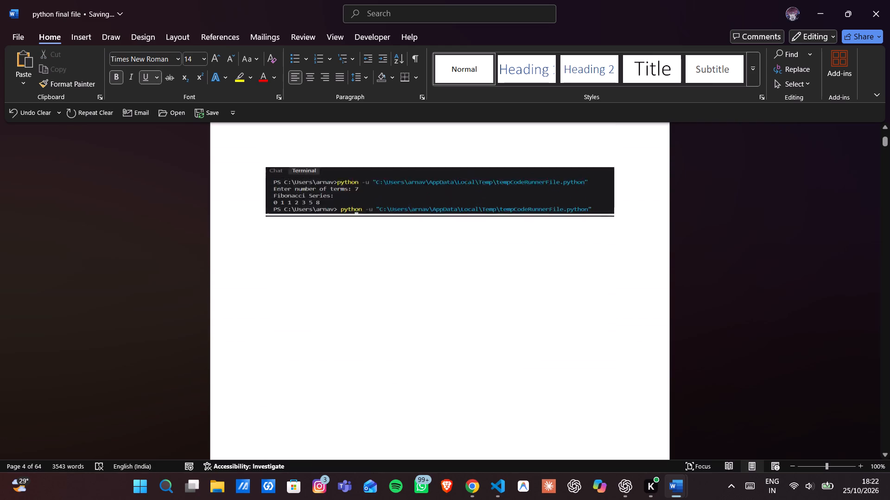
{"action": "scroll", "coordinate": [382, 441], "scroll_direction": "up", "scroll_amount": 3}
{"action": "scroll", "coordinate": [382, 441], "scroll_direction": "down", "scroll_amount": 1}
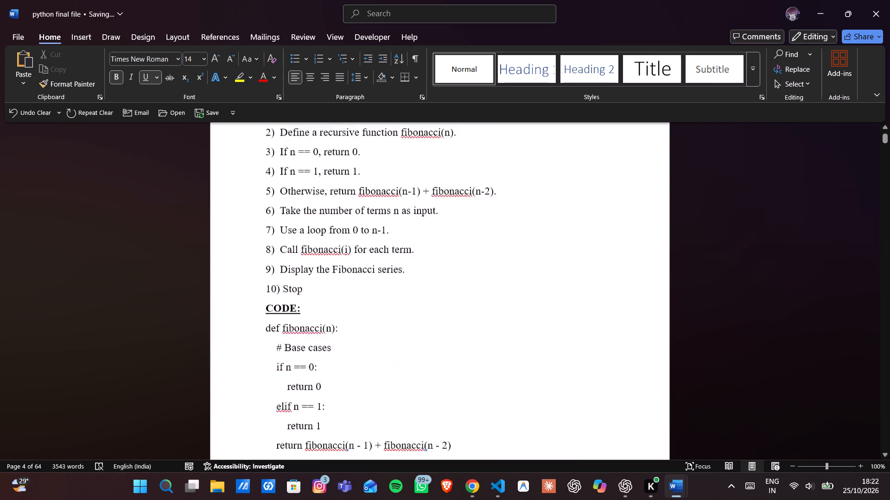
Remove the surplus blank lines between the Fibonacci output picture and EXPERIMENT 3.3, leaving that heading at the top of the following page.
{"action": "scroll", "coordinate": [382, 441], "scroll_direction": "down", "scroll_amount": 2}
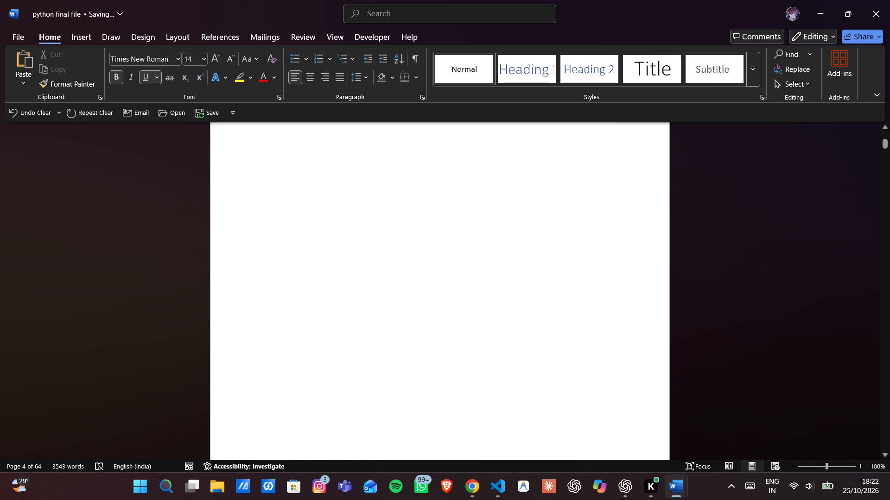
{"action": "scroll", "coordinate": [382, 441], "scroll_direction": "down", "scroll_amount": 3}
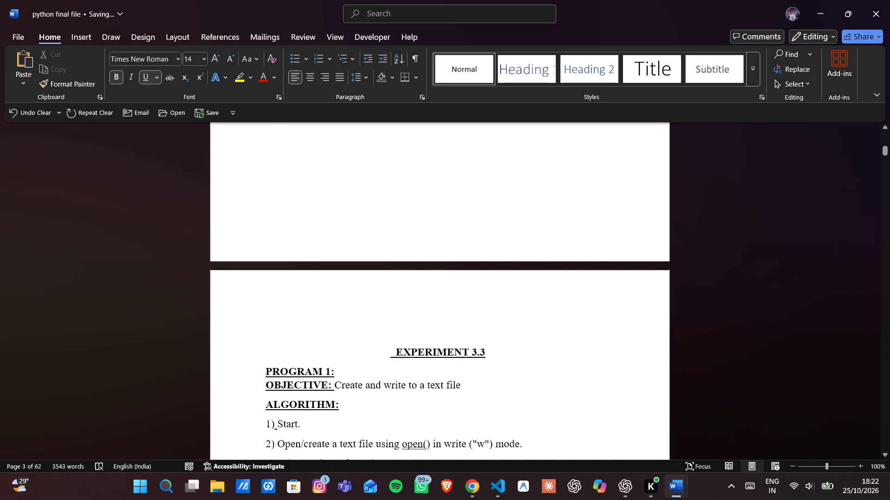
{"action": "left_click", "coordinate": [400, 332]}
{"action": "key", "text": "BackSpace"}
{"action": "key", "text": "BackSpace"}
{"action": "key", "text": "BackSpace"}
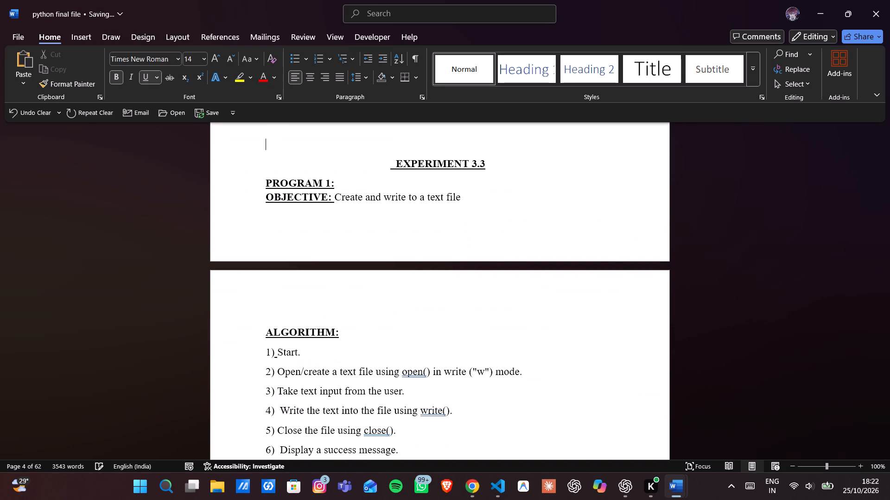
{"action": "key", "text": "BackSpace"}
{"action": "key", "text": "BackSpace"}
{"action": "key", "text": "BackSpace"}
{"action": "key", "text": "BackSpace"}
{"action": "key", "text": "BackSpace"}
{"action": "key", "text": "BackSpace"}
{"action": "key", "text": "BackSpace"}
{"action": "key", "text": "BackSpace"}
{"action": "key", "text": "BackSpace"}
{"action": "key", "text": "BackSpace"}
{"action": "key", "text": "BackSpace"}
{"action": "key", "text": "BackSpace"}
{"action": "key", "text": "BackSpace"}
{"action": "scroll", "coordinate": [400, 332], "scroll_direction": "up", "scroll_amount": 1}
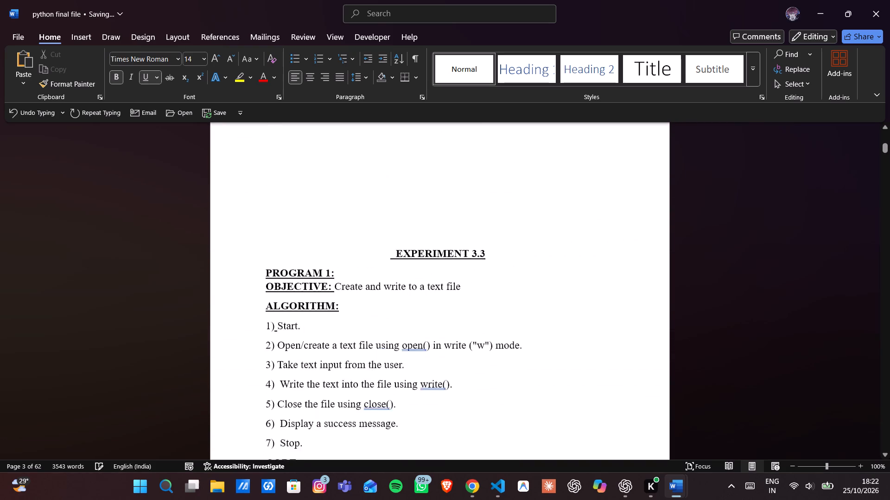
{"action": "scroll", "coordinate": [400, 332], "scroll_direction": "up", "scroll_amount": 1}
{"action": "key", "text": "BackSpace"}
{"action": "key", "text": "BackSpace"}
{"action": "key", "text": "BackSpace"}
{"action": "key", "text": "BackSpace"}
{"action": "key", "text": "BackSpace"}
{"action": "key", "text": "BackSpace"}
{"action": "key", "text": "BackSpace"}
{"action": "key", "text": "BackSpace"}
{"action": "key", "text": "BackSpace"}
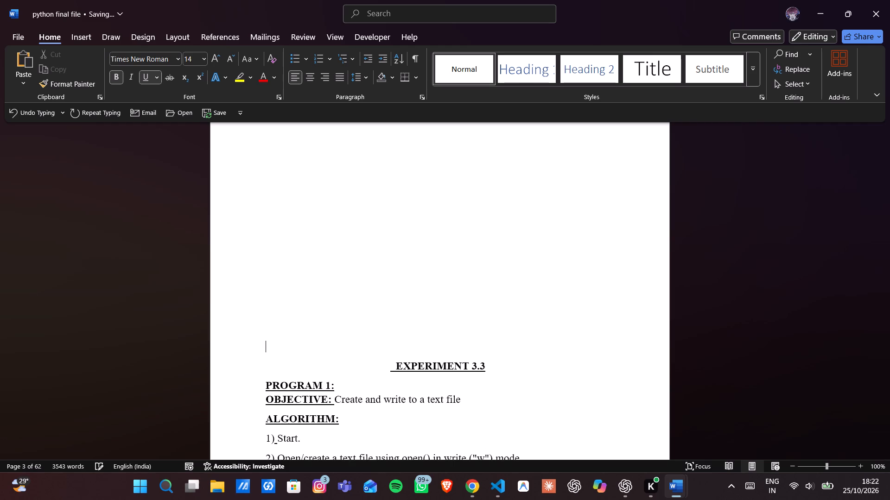
{"action": "key", "text": "BackSpace"}
{"action": "key", "text": "BackSpace"}
{"action": "key", "text": "BackSpace"}
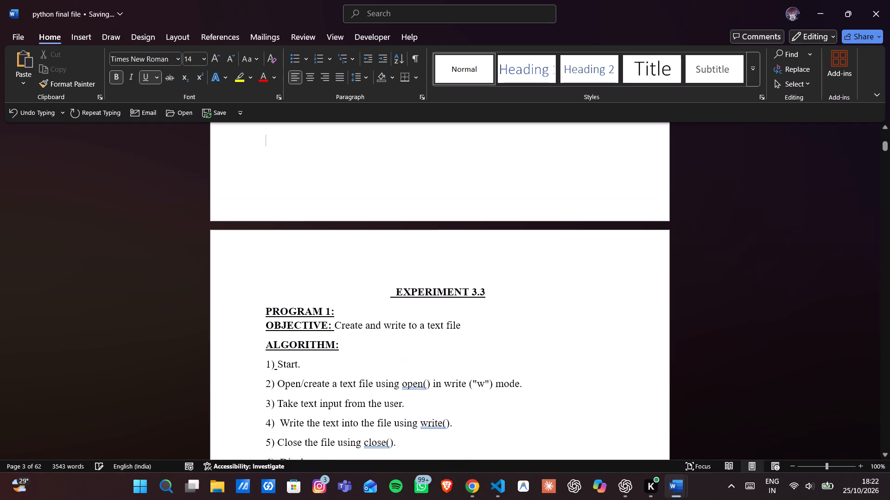
{"action": "scroll", "coordinate": [400, 332], "scroll_direction": "up", "scroll_amount": 1}
{"action": "left_click", "coordinate": [356, 272]}
{"action": "scroll", "coordinate": [356, 272], "scroll_direction": "up", "scroll_amount": 3}
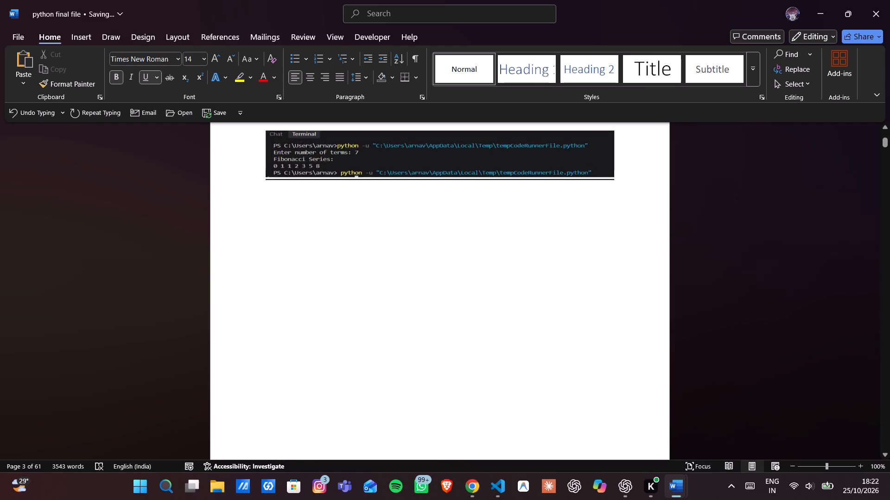
Reduce the height of Experiment 3.3 Program 3's line-count output picture so it fits directly beneath its OUTPUT heading on the same page.
{"action": "scroll", "coordinate": [356, 272], "scroll_direction": "down", "scroll_amount": 1}
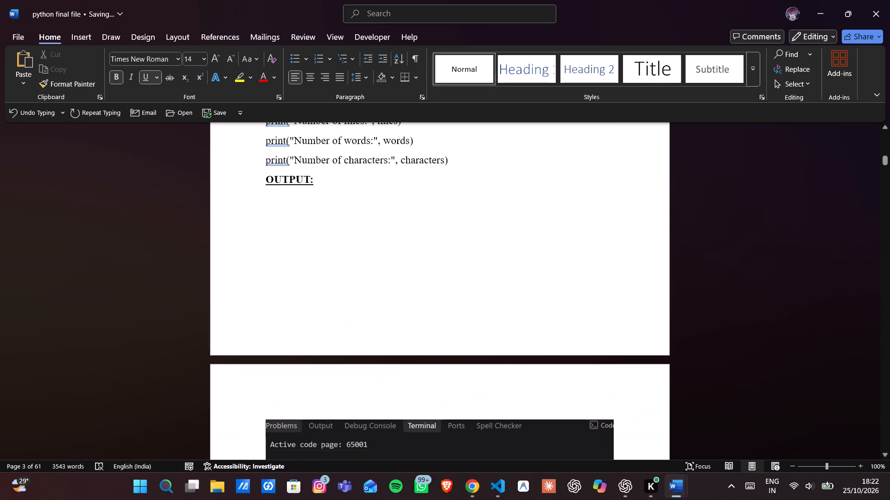
{"action": "scroll", "coordinate": [356, 272], "scroll_direction": "up", "scroll_amount": 3}
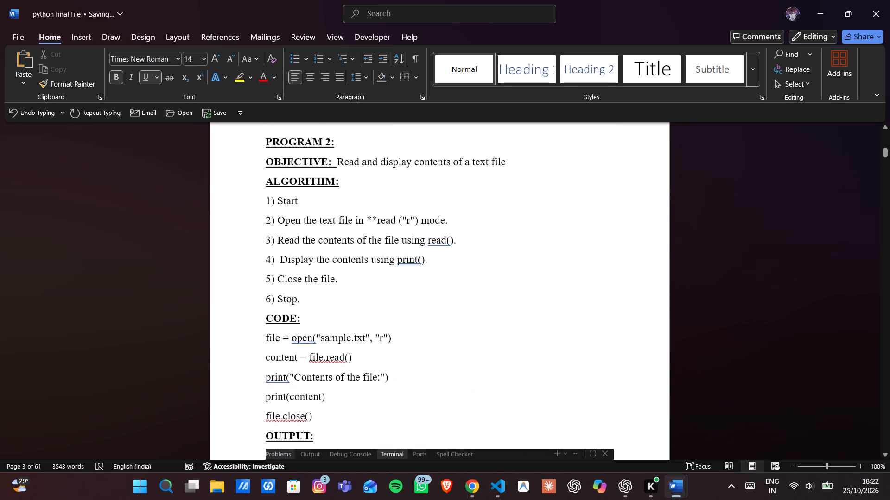
{"action": "scroll", "coordinate": [356, 272], "scroll_direction": "up", "scroll_amount": 3}
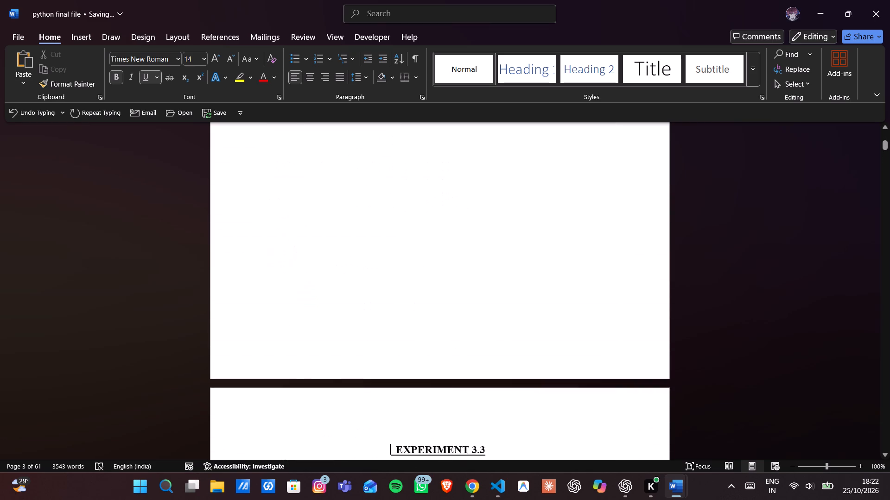
{"action": "scroll", "coordinate": [356, 272], "scroll_direction": "down", "scroll_amount": 3}
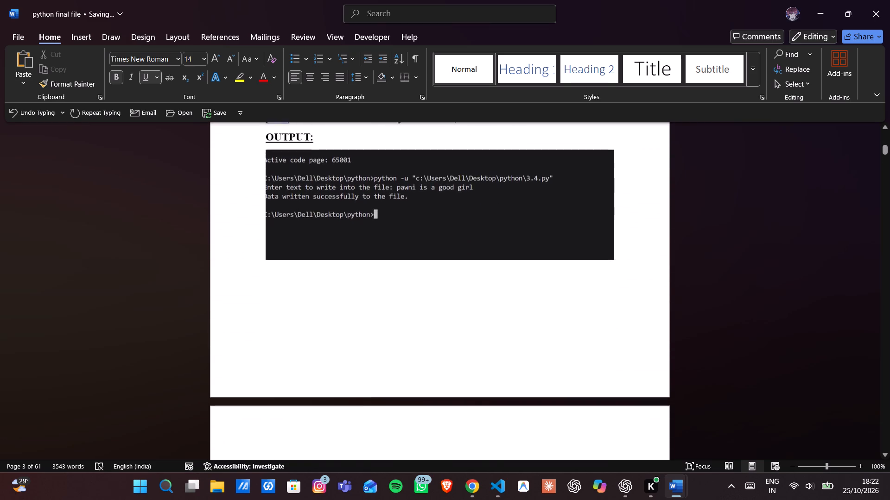
{"action": "scroll", "coordinate": [356, 272], "scroll_direction": "down", "scroll_amount": 3}
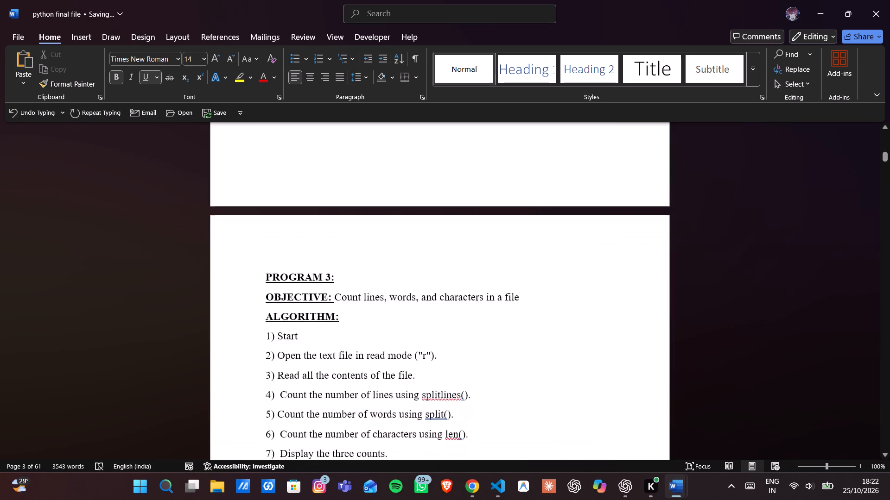
{"action": "scroll", "coordinate": [356, 272], "scroll_direction": "down", "scroll_amount": 2}
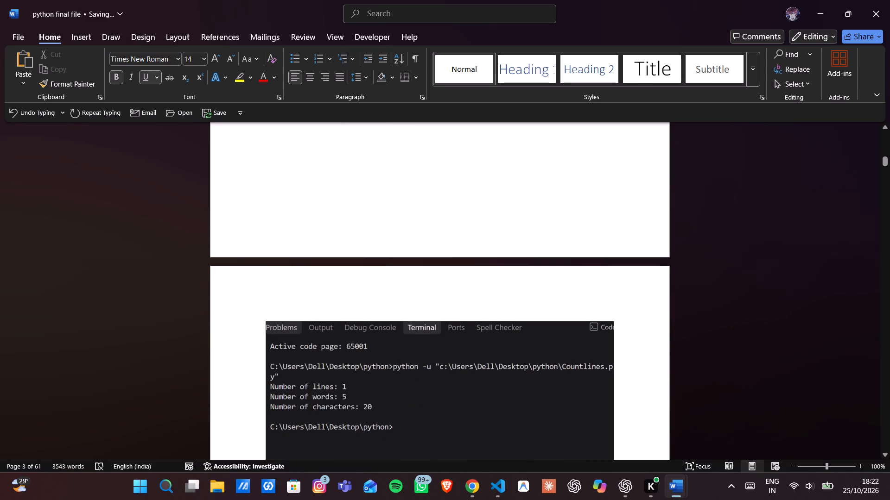
{"action": "scroll", "coordinate": [356, 272], "scroll_direction": "down", "scroll_amount": 1}
{"action": "left_click", "coordinate": [367, 300]}
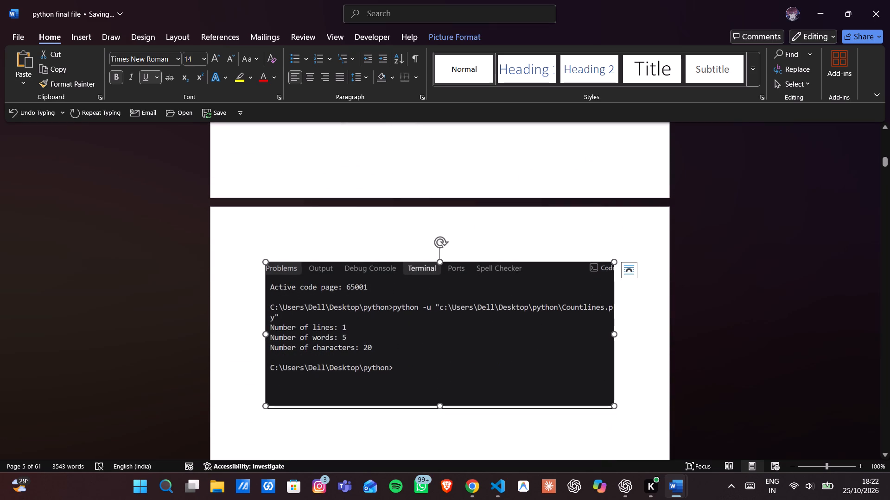
{"action": "left_click_drag", "start_coordinate": [439, 404], "coordinate": [438, 356]}
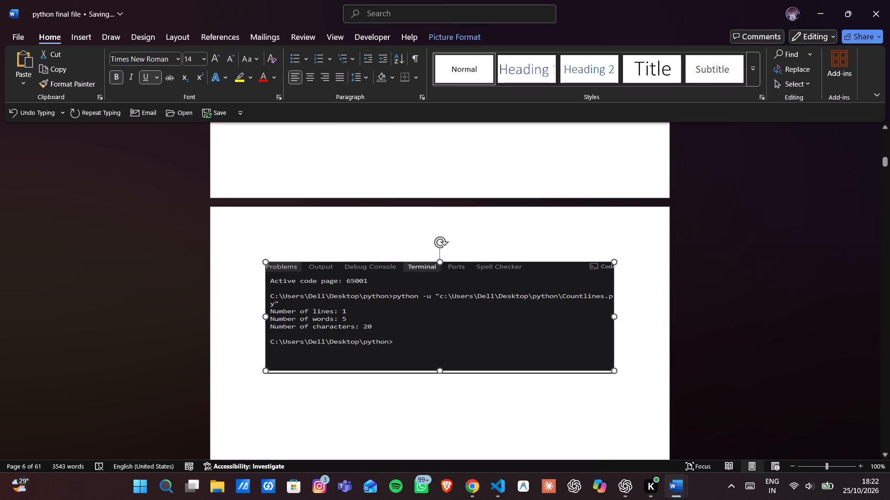
{"action": "left_click_drag", "start_coordinate": [438, 356], "coordinate": [438, 353]}
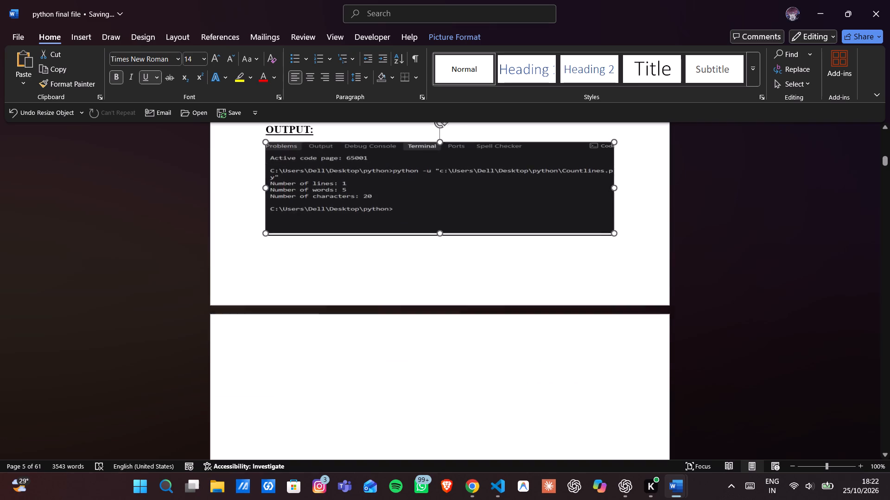
Remove the blank page above the PROGRAM 4 heading for appending data to an existing file.
{"action": "scroll", "coordinate": [438, 353], "scroll_direction": "down", "scroll_amount": 1}
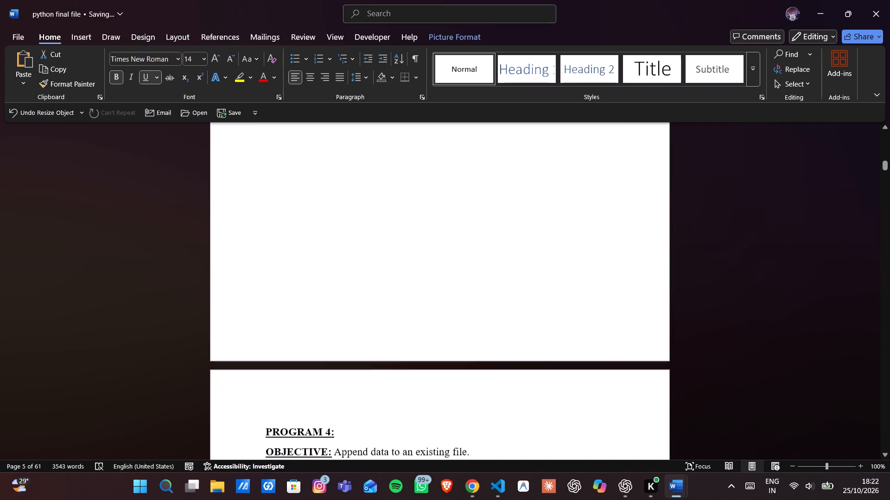
{"action": "left_click", "coordinate": [298, 369]}
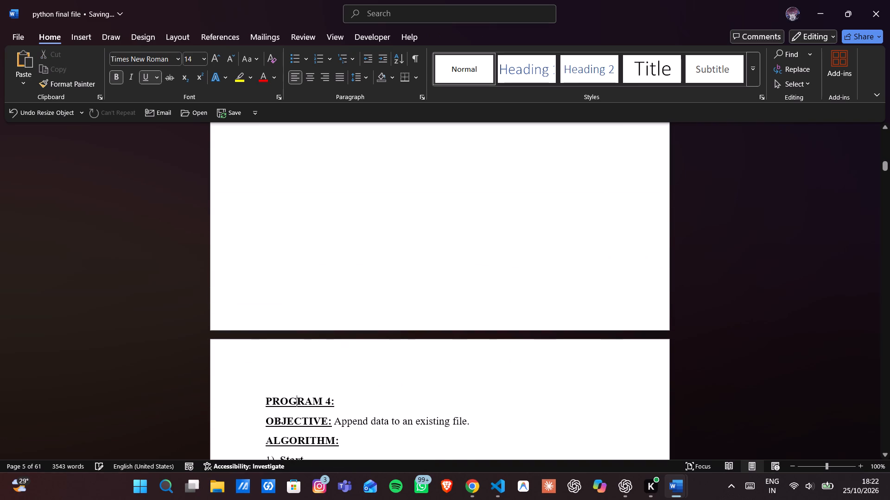
{"action": "key", "text": "Up"}
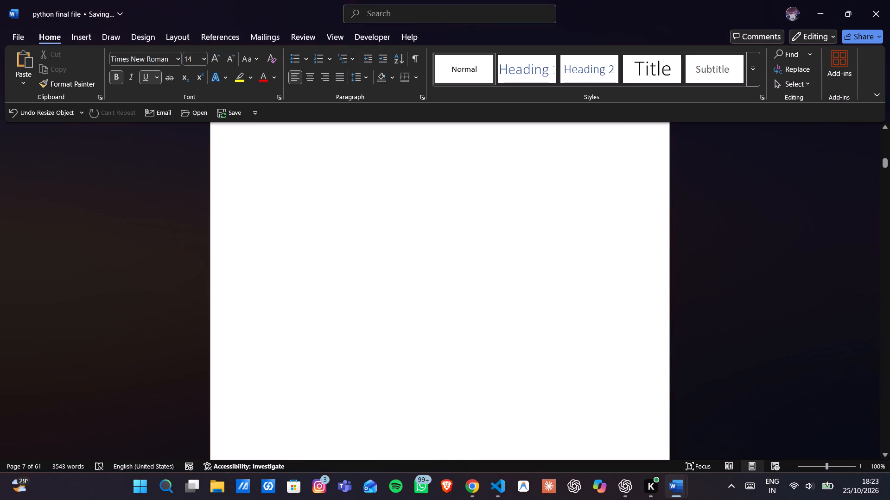
{"action": "key", "text": "Down"}
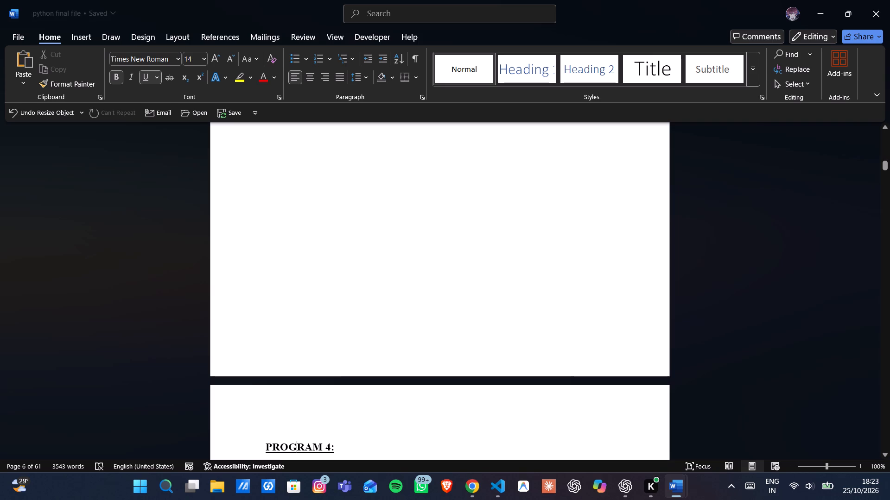
{"action": "left_click", "coordinate": [298, 369]}
{"action": "left_click", "coordinate": [289, 349]}
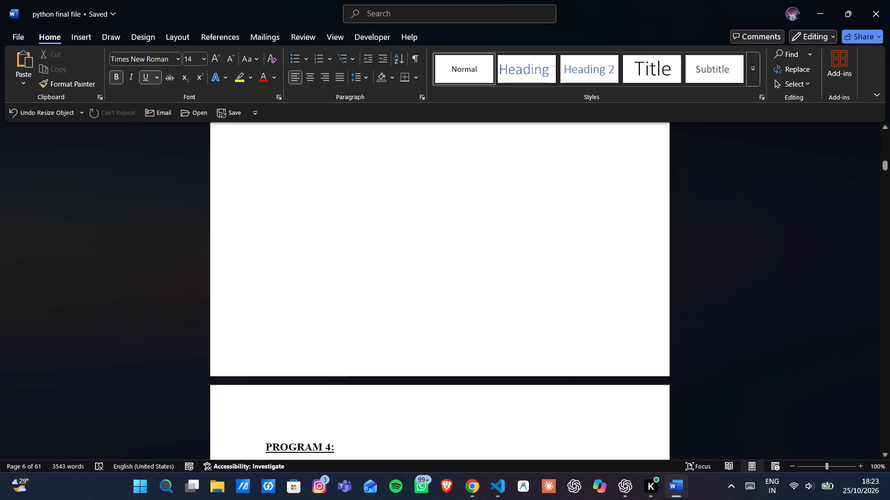
{"action": "left_click", "coordinate": [282, 399]}
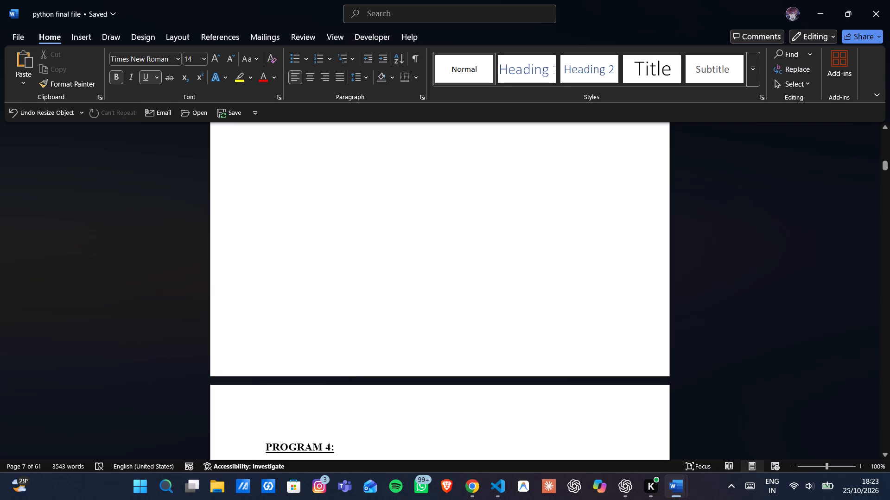
{"action": "left_click", "coordinate": [260, 442]}
{"action": "key", "text": "BackSpace"}
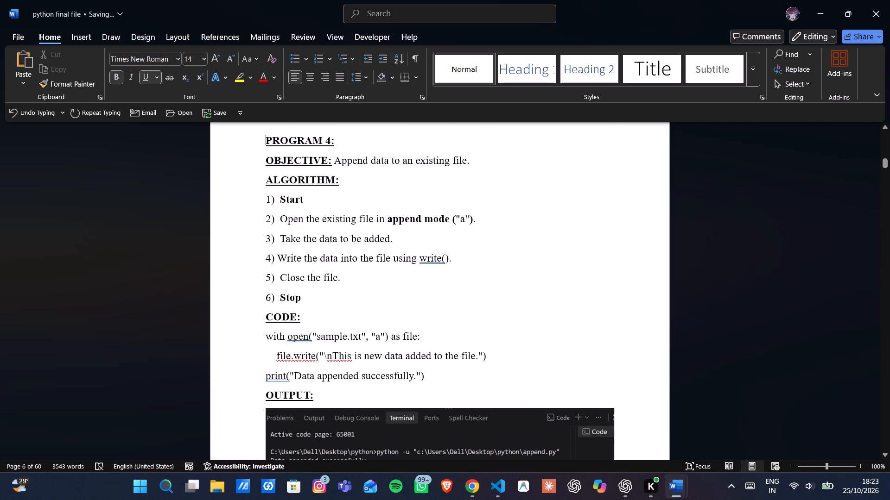
{"action": "scroll", "coordinate": [260, 442], "scroll_direction": "up", "scroll_amount": 1}
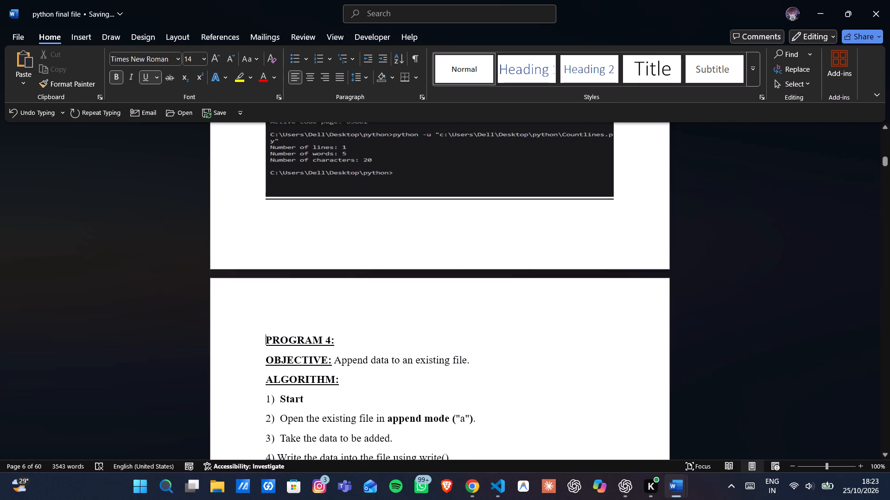
{"action": "left_click", "coordinate": [299, 310]}
Review the pages from Program 4 through Experiment 4.1's string programs, checking for empty pages and large gaps.
{"action": "scroll", "coordinate": [299, 310], "scroll_direction": "down", "scroll_amount": 2}
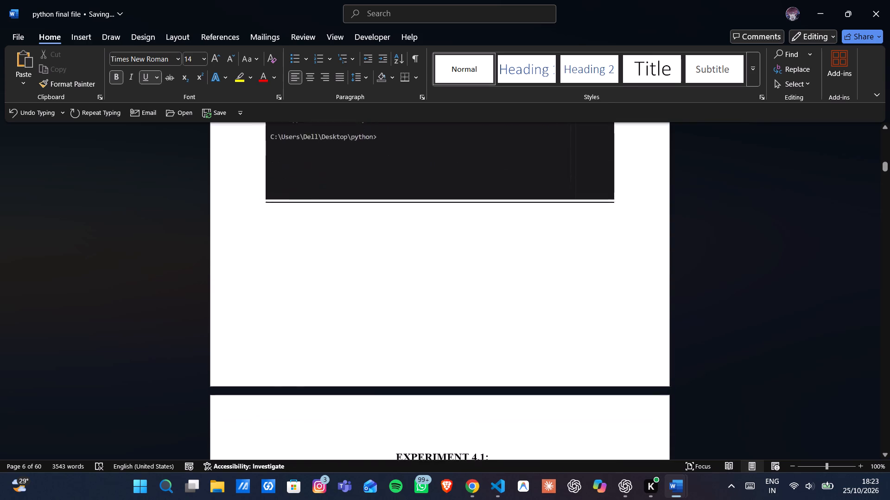
{"action": "scroll", "coordinate": [299, 310], "scroll_direction": "down", "scroll_amount": 2}
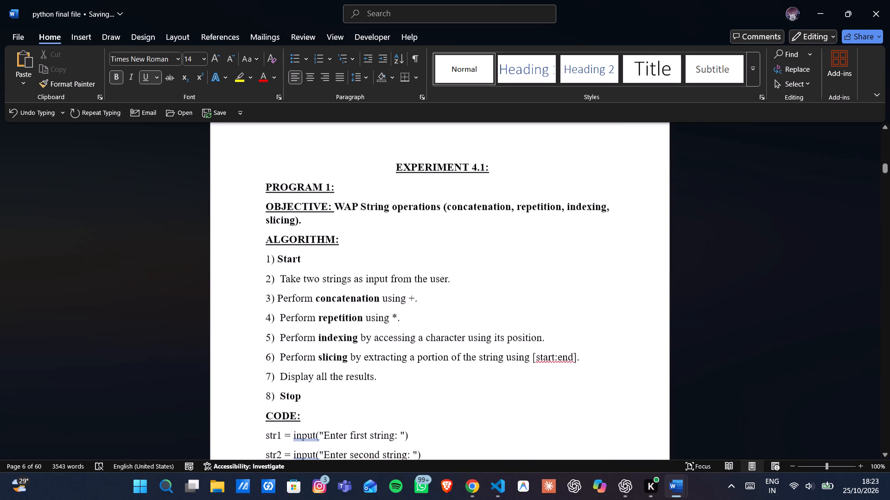
{"action": "scroll", "coordinate": [299, 310], "scroll_direction": "up", "scroll_amount": 3}
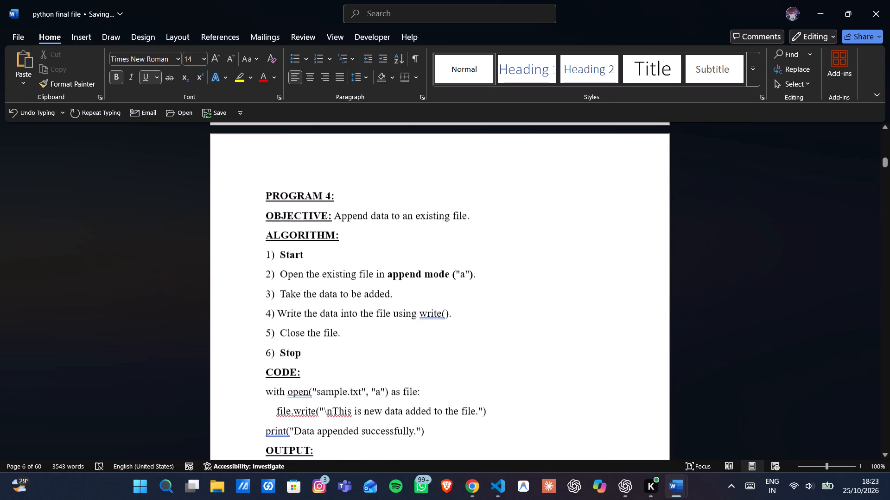
{"action": "scroll", "coordinate": [299, 310], "scroll_direction": "up", "scroll_amount": 1}
{"action": "scroll", "coordinate": [299, 310], "scroll_direction": "down", "scroll_amount": 4}
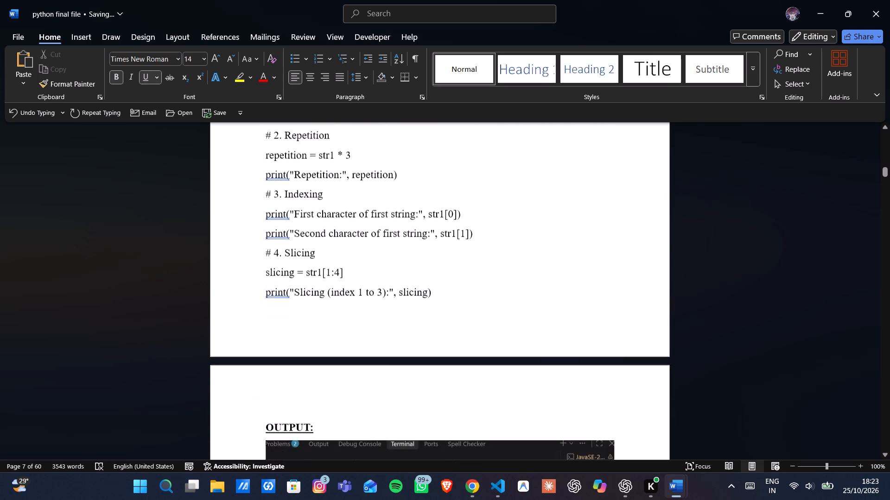
{"action": "scroll", "coordinate": [299, 310], "scroll_direction": "down", "scroll_amount": 4}
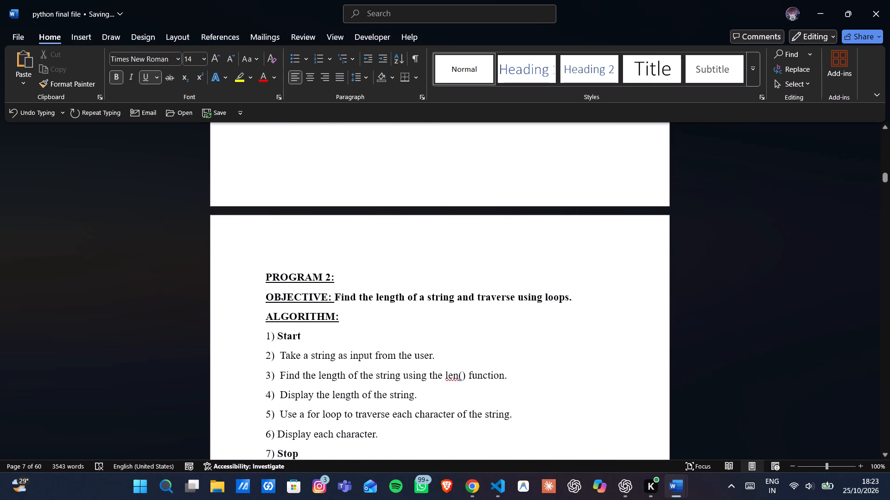
{"action": "scroll", "coordinate": [299, 310], "scroll_direction": "down", "scroll_amount": 3}
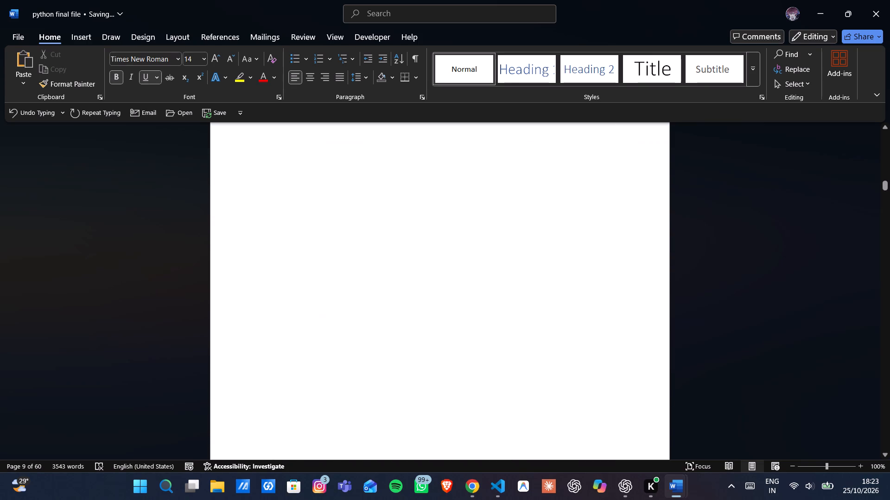
Remove the blank page above the PROGRAM 3 heading for checking whether a string is a palindrome.
{"action": "scroll", "coordinate": [299, 310], "scroll_direction": "down", "scroll_amount": 2}
{"action": "left_click", "coordinate": [294, 304]}
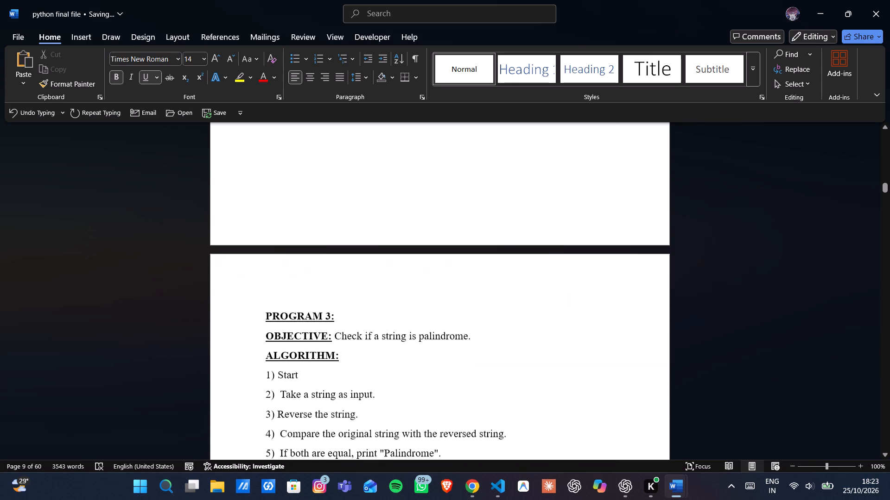
{"action": "left_click", "coordinate": [265, 311]}
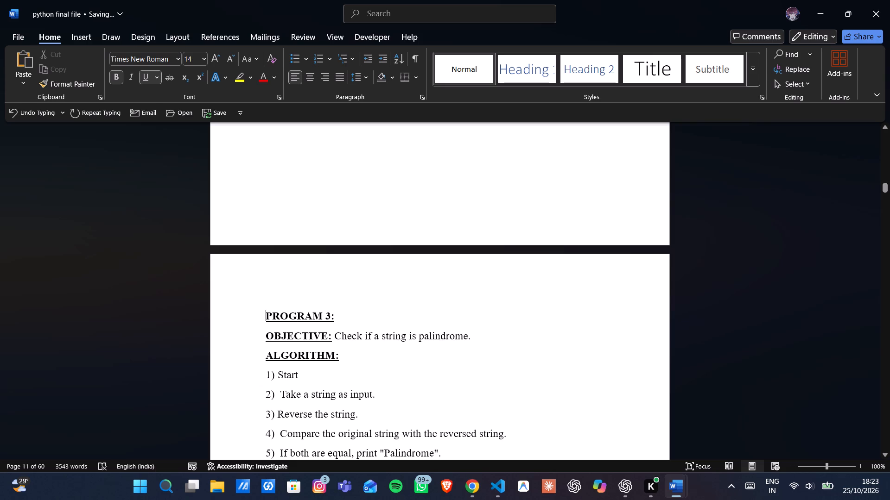
{"action": "key", "text": "BackSpace"}
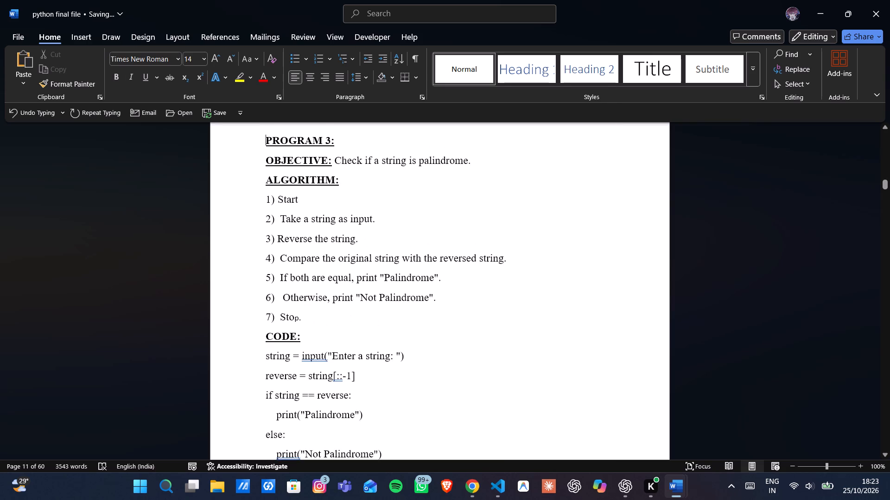
Review the pages from the palindrome program through the start of Experiment 4.2, checking for empty pages and large gaps.
{"action": "scroll", "coordinate": [265, 311], "scroll_direction": "down", "scroll_amount": 1}
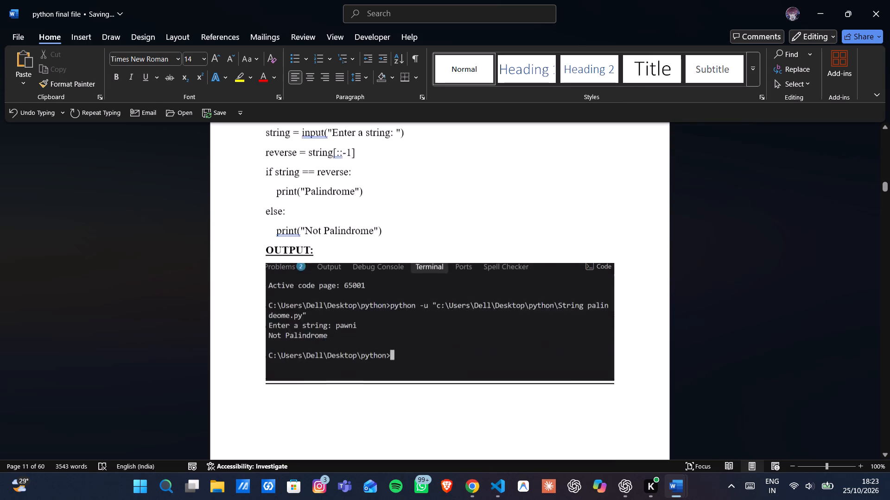
{"action": "scroll", "coordinate": [265, 311], "scroll_direction": "down", "scroll_amount": 2}
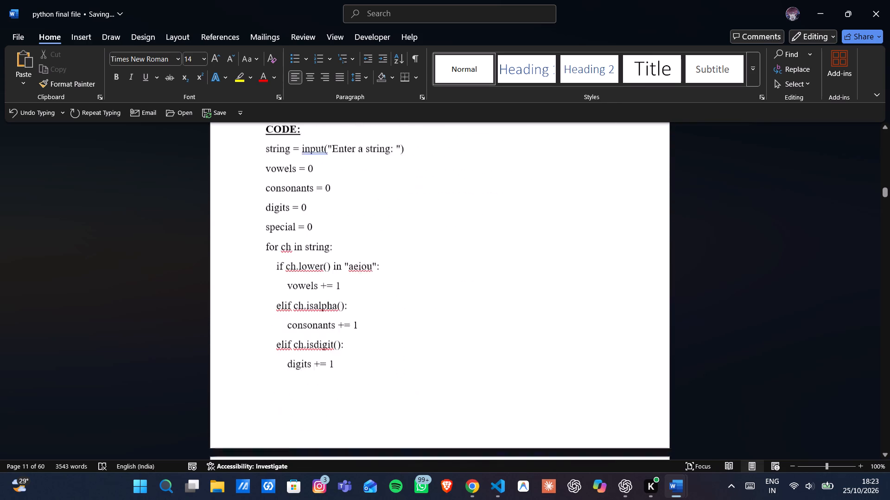
{"action": "scroll", "coordinate": [265, 311], "scroll_direction": "down", "scroll_amount": 4}
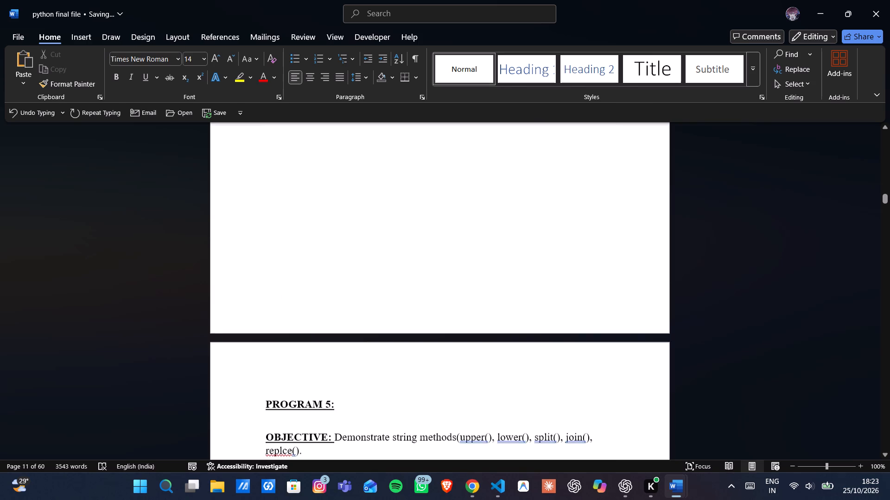
{"action": "scroll", "coordinate": [265, 311], "scroll_direction": "down", "scroll_amount": 3}
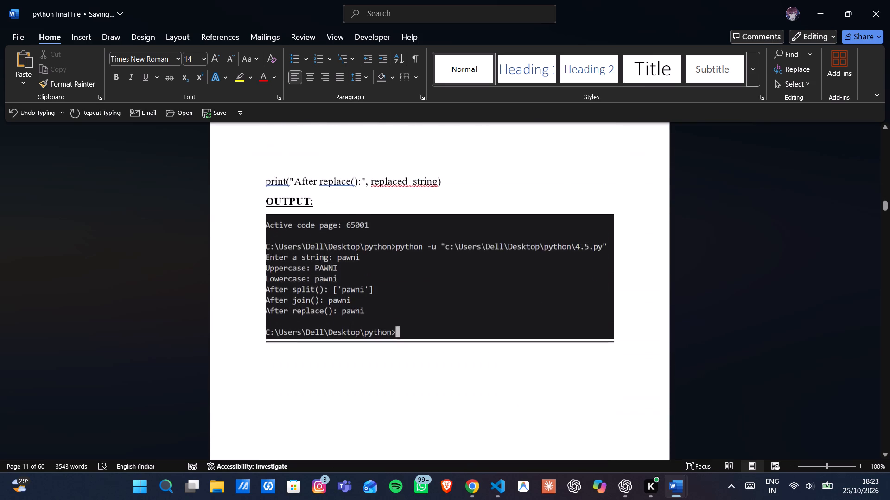
{"action": "scroll", "coordinate": [265, 311], "scroll_direction": "down", "scroll_amount": 2}
{"action": "scroll", "coordinate": [265, 311], "scroll_direction": "up", "scroll_amount": 1}
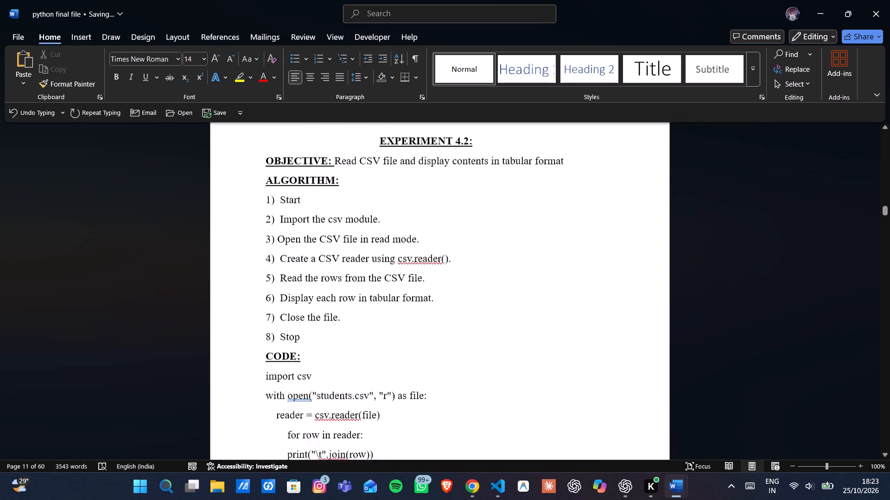
Review Experiment 4.2's pages from the CSV program to the PROGRAM 4 word-frequency heading, checking for empty pages and split outputs.
{"action": "scroll", "coordinate": [265, 311], "scroll_direction": "down", "scroll_amount": 2}
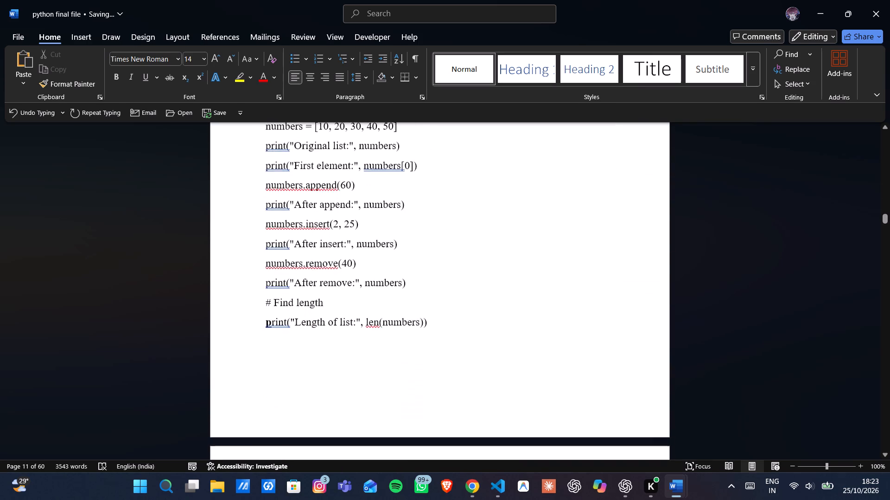
{"action": "scroll", "coordinate": [265, 311], "scroll_direction": "down", "scroll_amount": 3}
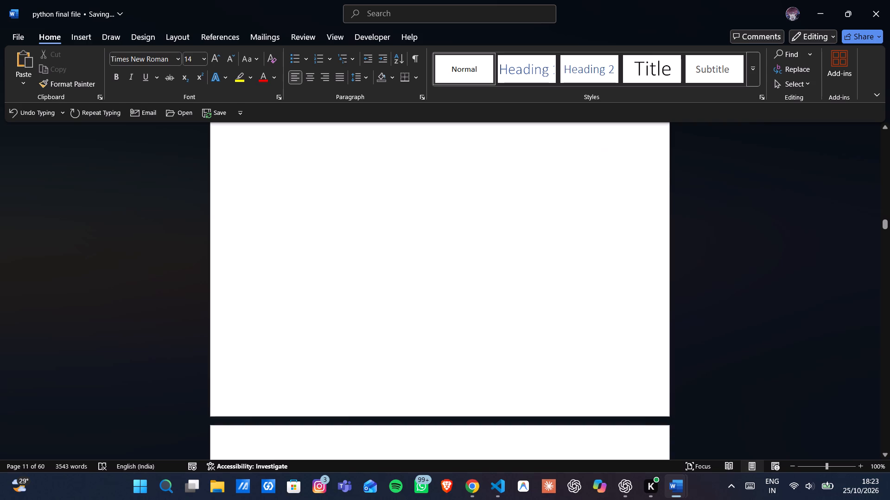
{"action": "scroll", "coordinate": [265, 311], "scroll_direction": "down", "scroll_amount": 1}
{"action": "scroll", "coordinate": [265, 311], "scroll_direction": "up", "scroll_amount": 2}
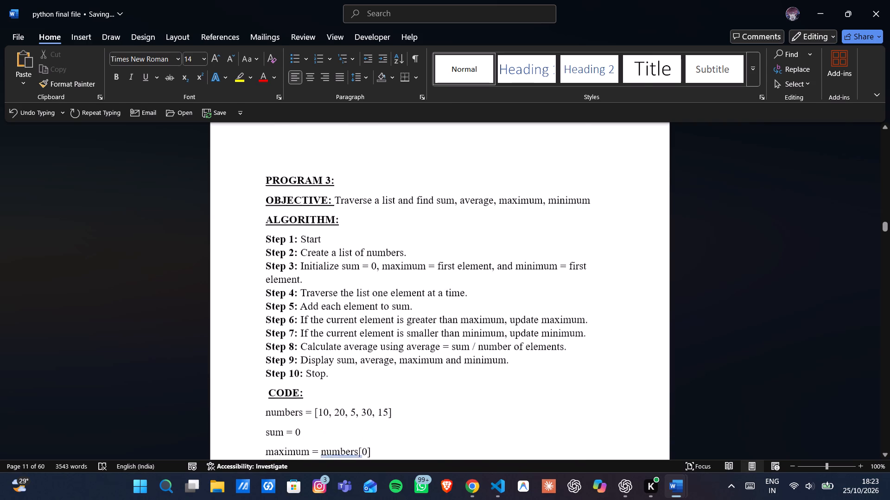
{"action": "scroll", "coordinate": [265, 311], "scroll_direction": "up", "scroll_amount": 3}
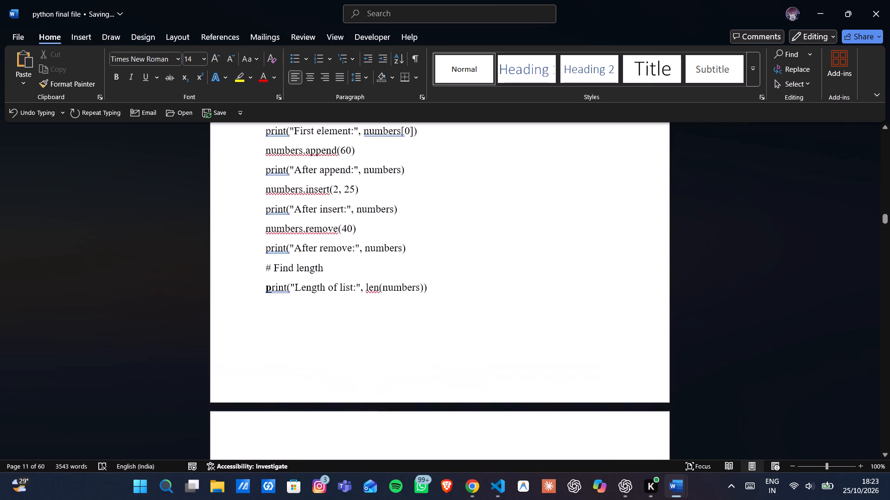
{"action": "scroll", "coordinate": [265, 311], "scroll_direction": "up", "scroll_amount": 3}
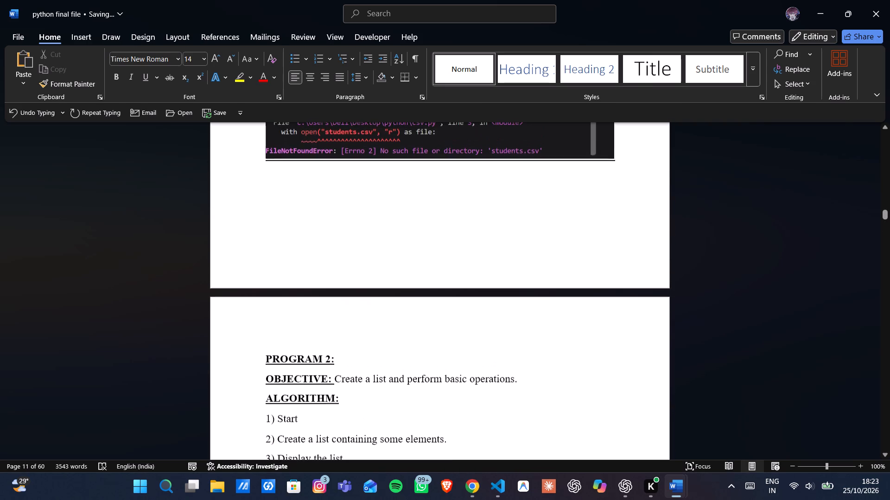
{"action": "scroll", "coordinate": [265, 311], "scroll_direction": "down", "scroll_amount": 2}
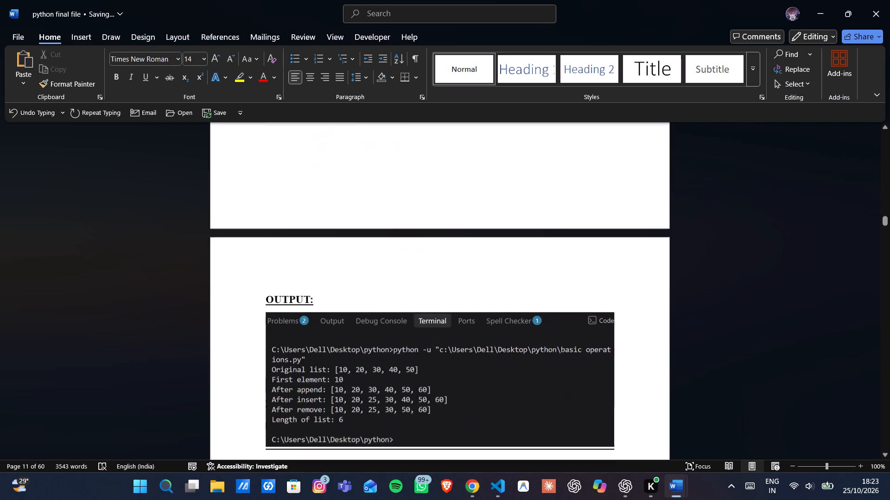
{"action": "scroll", "coordinate": [265, 311], "scroll_direction": "down", "scroll_amount": 4}
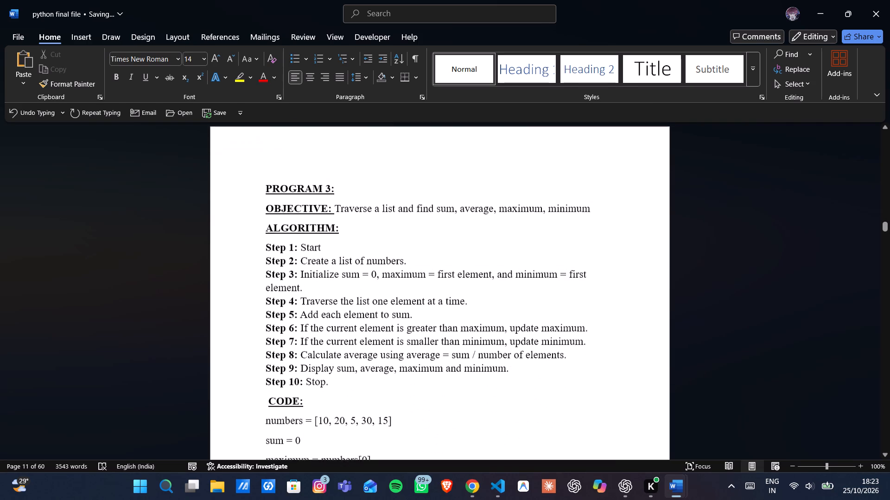
{"action": "scroll", "coordinate": [265, 311], "scroll_direction": "down", "scroll_amount": 3}
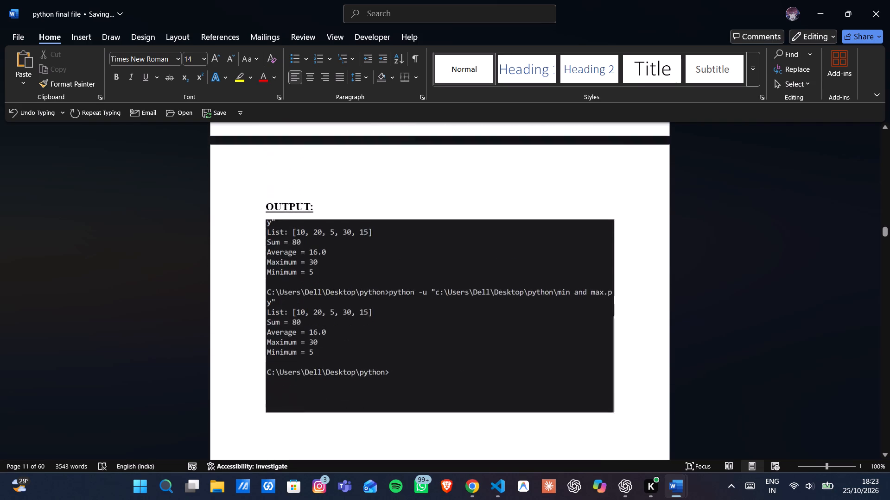
{"action": "scroll", "coordinate": [265, 311], "scroll_direction": "down", "scroll_amount": 2}
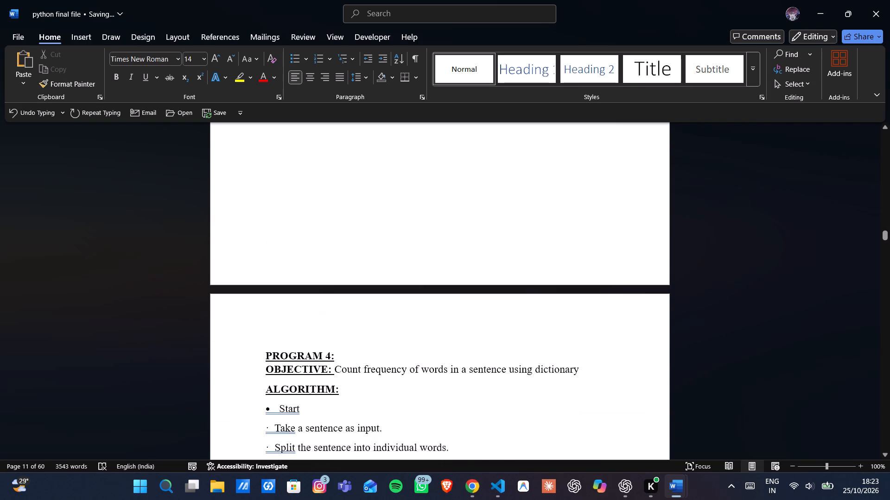
Reduce the height of Experiment 4.2 Program 4's word-frequency output picture so it fits beneath its OUTPUT heading on the same page.
{"action": "scroll", "coordinate": [265, 311], "scroll_direction": "down", "scroll_amount": 4}
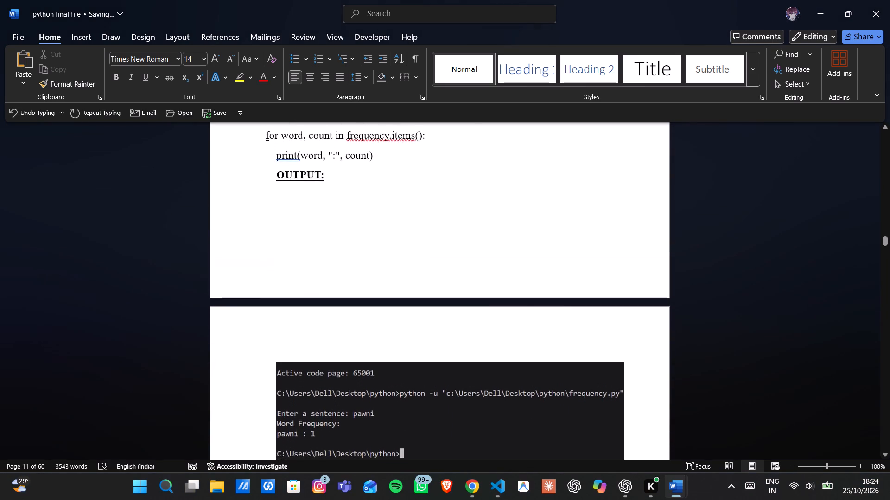
{"action": "left_click", "coordinate": [354, 389]}
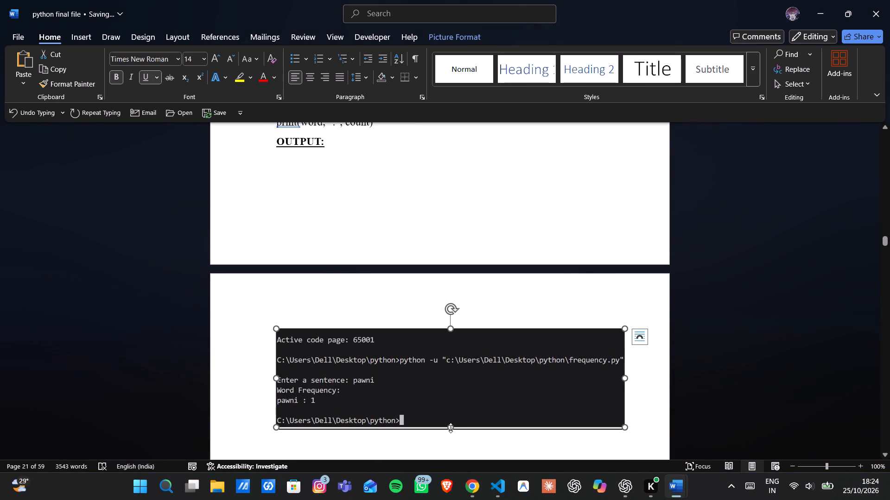
{"action": "left_click_drag", "start_coordinate": [451, 428], "coordinate": [456, 393]}
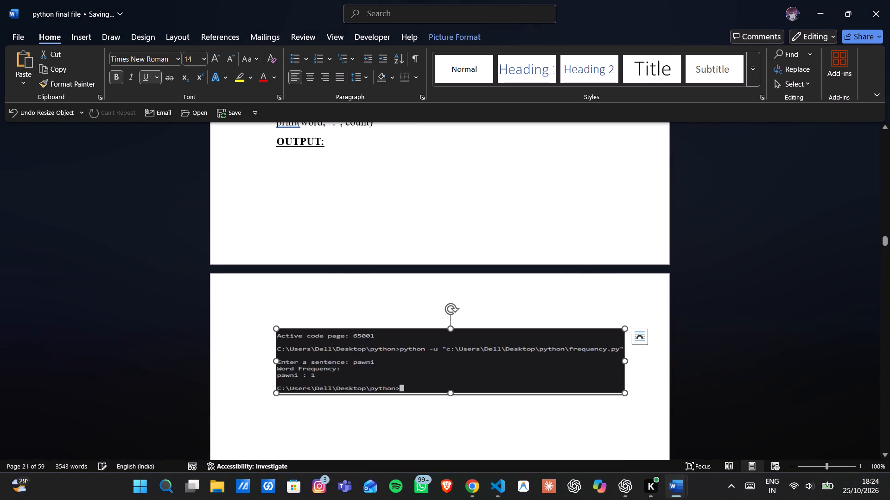
{"action": "left_click_drag", "start_coordinate": [451, 390], "coordinate": [451, 378]}
{"action": "scroll", "coordinate": [451, 378], "scroll_direction": "up", "scroll_amount": 1}
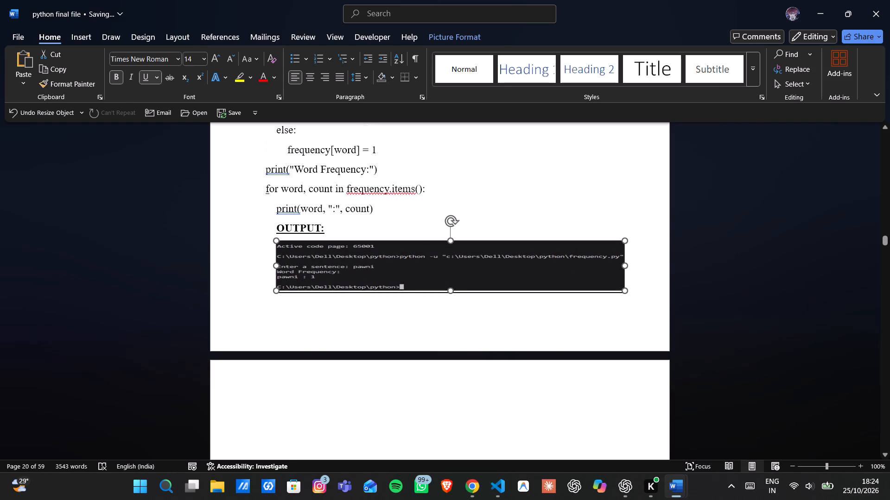
Delete the surplus blank lines above EXPERIMENT 4.3 so the heading starts at the top of the page after the word-frequency output.
{"action": "scroll", "coordinate": [410, 345], "scroll_direction": "up", "scroll_amount": 2}
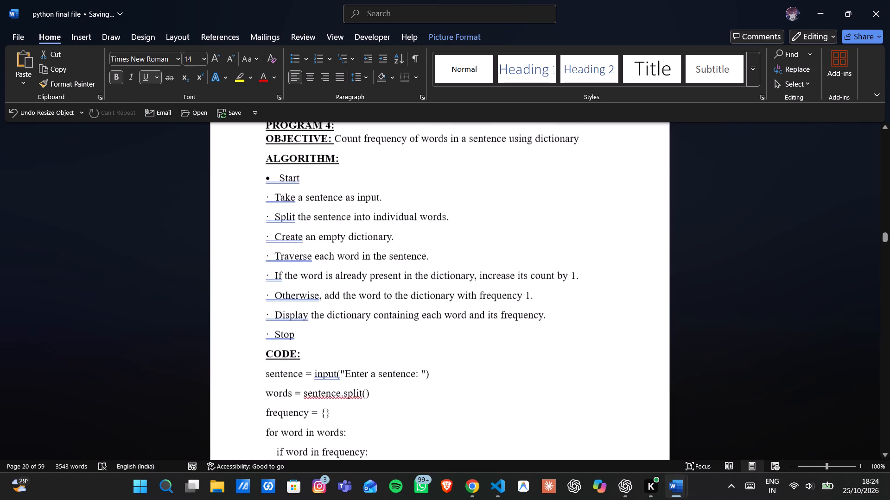
{"action": "scroll", "coordinate": [410, 345], "scroll_direction": "up", "scroll_amount": 1}
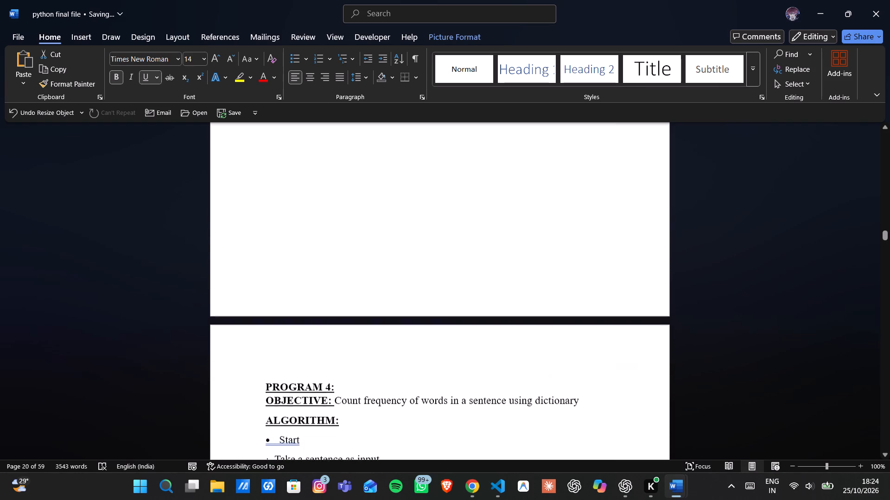
{"action": "scroll", "coordinate": [410, 345], "scroll_direction": "down", "scroll_amount": 3}
{"action": "scroll", "coordinate": [410, 345], "scroll_direction": "up", "scroll_amount": 1}
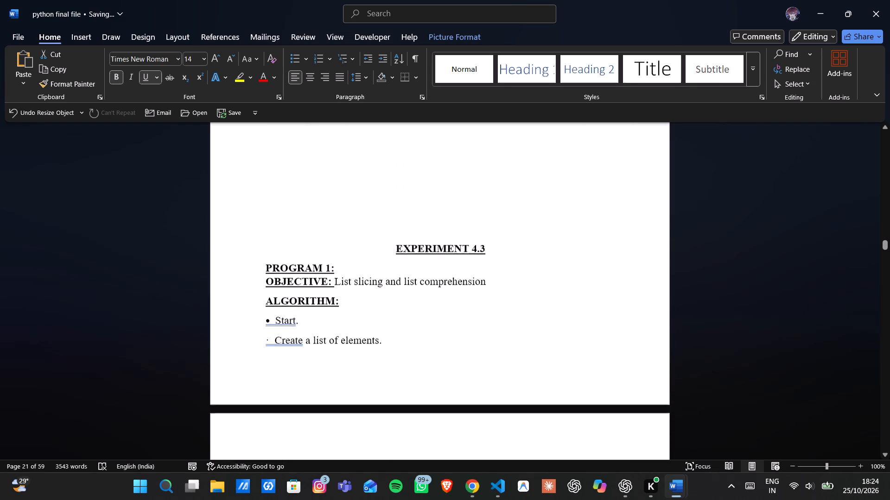
{"action": "scroll", "coordinate": [410, 345], "scroll_direction": "up", "scroll_amount": 1}
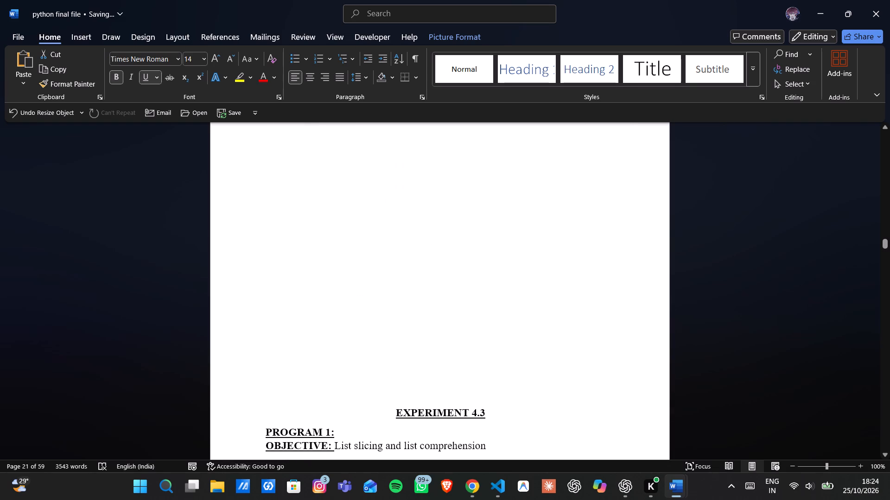
{"action": "left_click", "coordinate": [407, 387]}
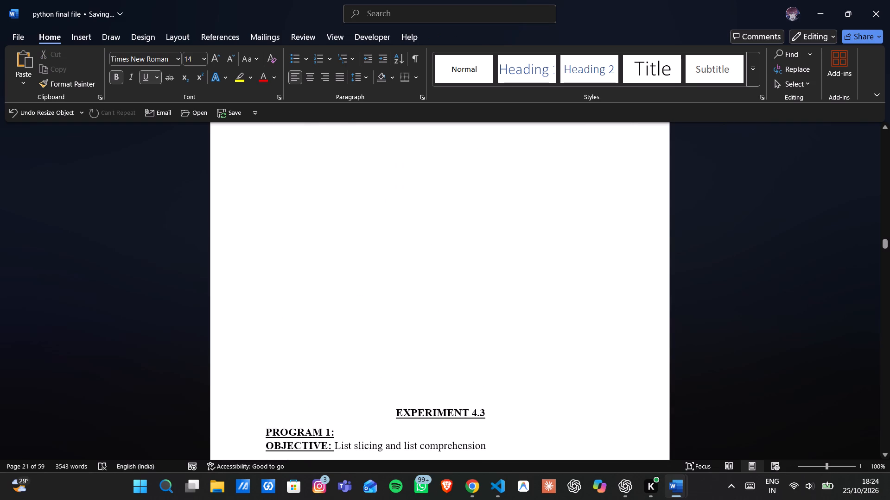
{"action": "key", "text": "BackSpace"}
{"action": "key", "text": "BackSpace"}
{"action": "key", "text": "BackSpace"}
{"action": "key", "text": "BackSpace"}
{"action": "key", "text": "BackSpace"}
{"action": "key", "text": "BackSpace"}
{"action": "key", "text": "BackSpace"}
{"action": "key", "text": "BackSpace"}
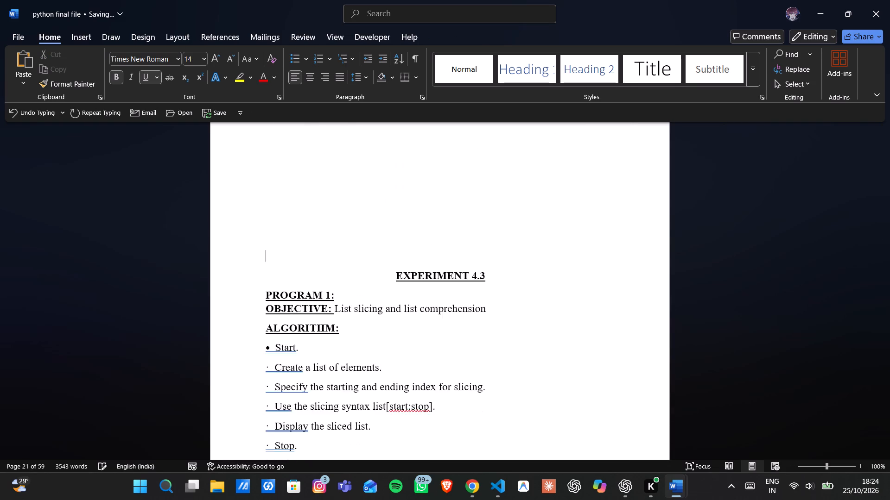
{"action": "key", "text": "BackSpace"}
{"action": "key", "text": "BackSpace"}
{"action": "key", "text": "BackSpace"}
{"action": "key", "text": "BackSpace"}
{"action": "key", "text": "BackSpace"}
{"action": "key", "text": "BackSpace"}
{"action": "key", "text": "BackSpace"}
{"action": "key", "text": "BackSpace"}
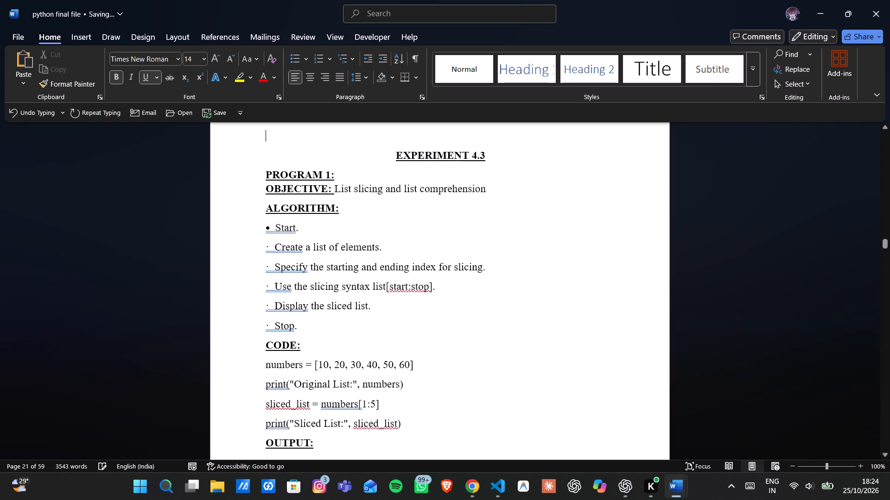
{"action": "key", "text": "BackSpace"}
{"action": "key", "text": "BackSpace"}
{"action": "key", "text": "BackSpace"}
{"action": "key", "text": "BackSpace"}
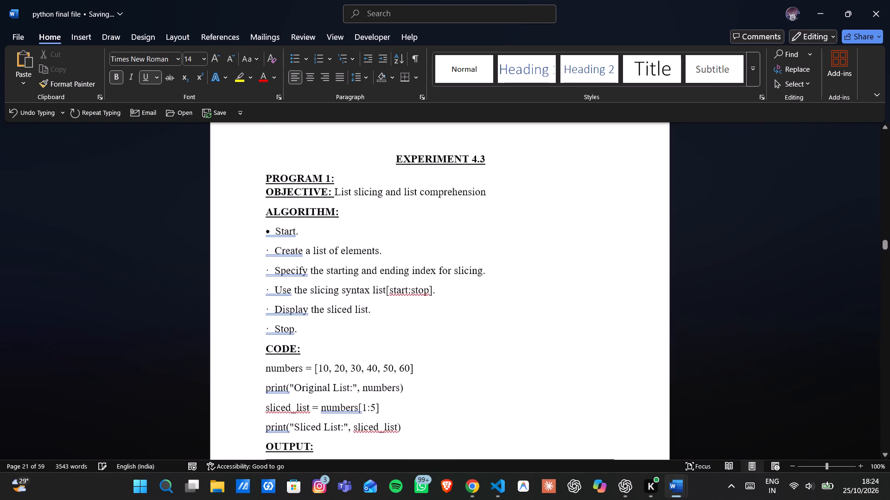
{"action": "key", "text": "BackSpace"}
{"action": "key", "text": "BackSpace"}
{"action": "key", "text": "BackSpace"}
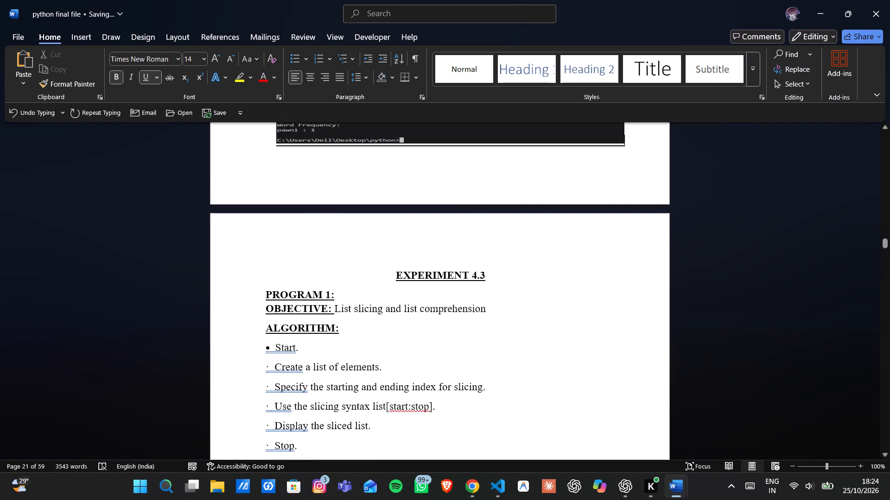
Remove the blank page above Experiment 4.3's PROGRAM 3 heading for matrix operations using nested lists.
{"action": "scroll", "coordinate": [407, 387], "scroll_direction": "down", "scroll_amount": 3}
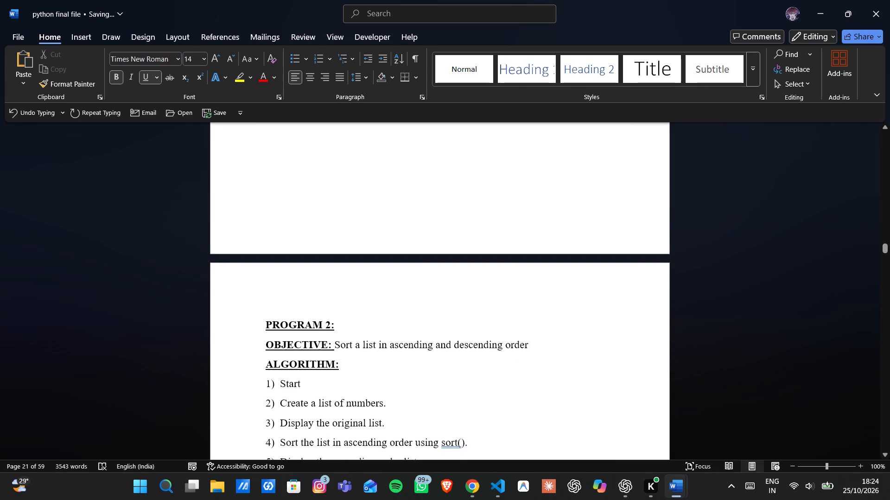
{"action": "scroll", "coordinate": [407, 387], "scroll_direction": "down", "scroll_amount": 2}
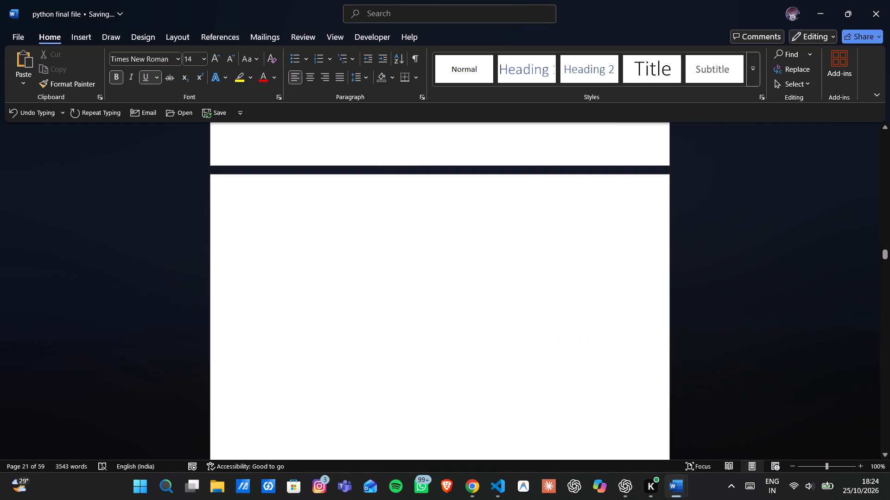
{"action": "scroll", "coordinate": [407, 387], "scroll_direction": "down", "scroll_amount": 1}
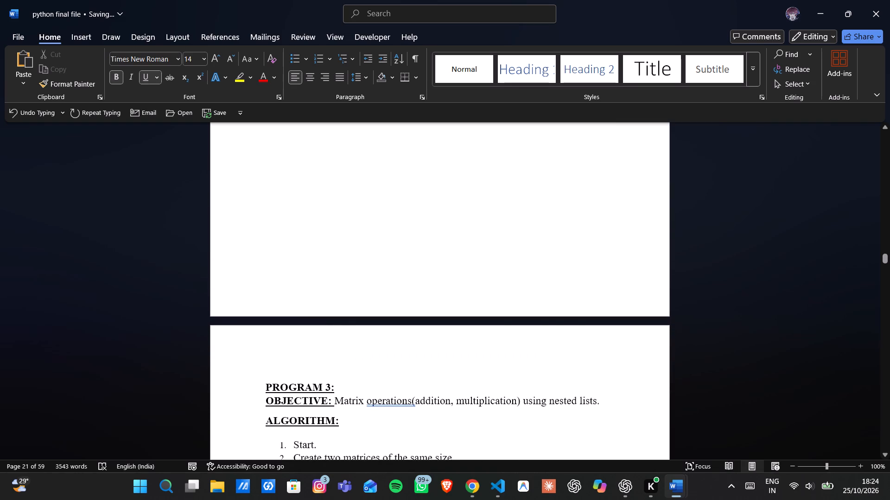
{"action": "left_click", "coordinate": [264, 381]}
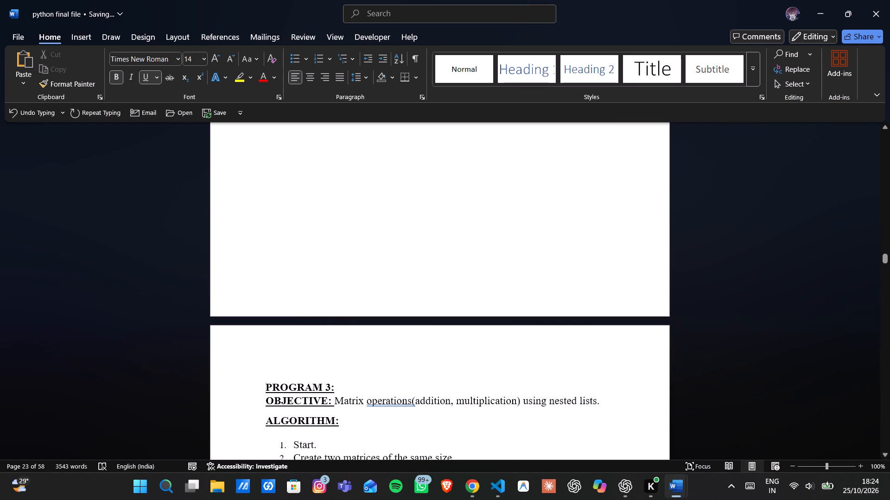
{"action": "key", "text": "BackSpace"}
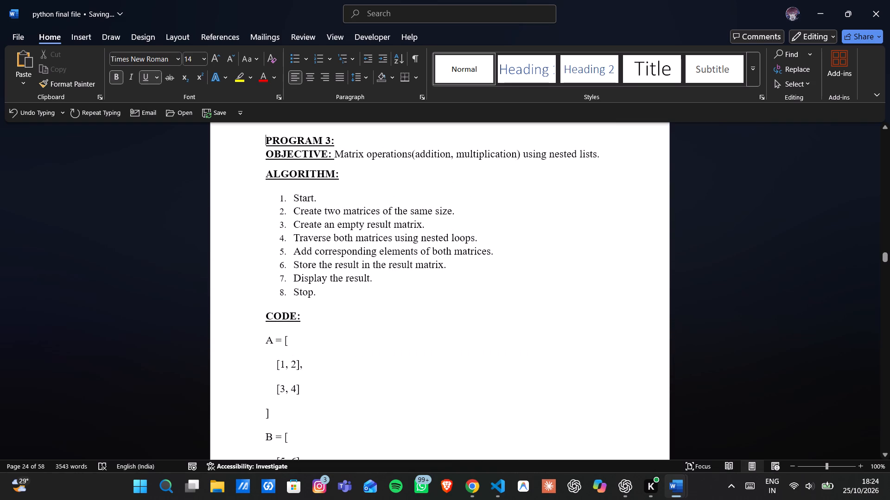
Review the rest of Experiment 4.3, from the matrix program through the tuple program, for blank pages and misplaced outputs.
{"action": "scroll", "coordinate": [264, 381], "scroll_direction": "down", "scroll_amount": 1}
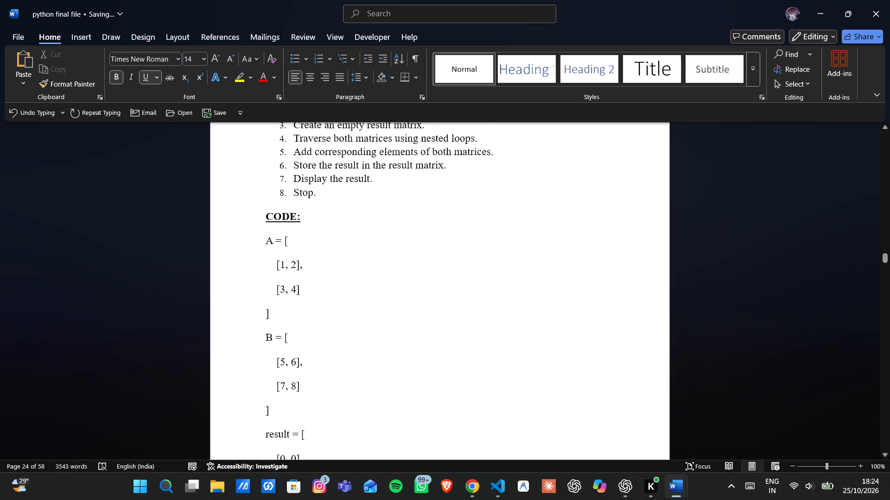
{"action": "scroll", "coordinate": [264, 381], "scroll_direction": "down", "scroll_amount": 3}
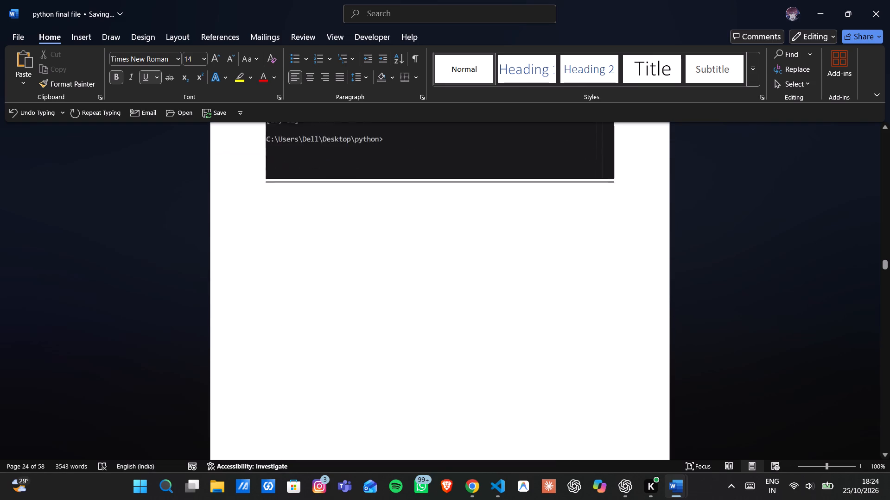
{"action": "scroll", "coordinate": [264, 381], "scroll_direction": "down", "scroll_amount": 2}
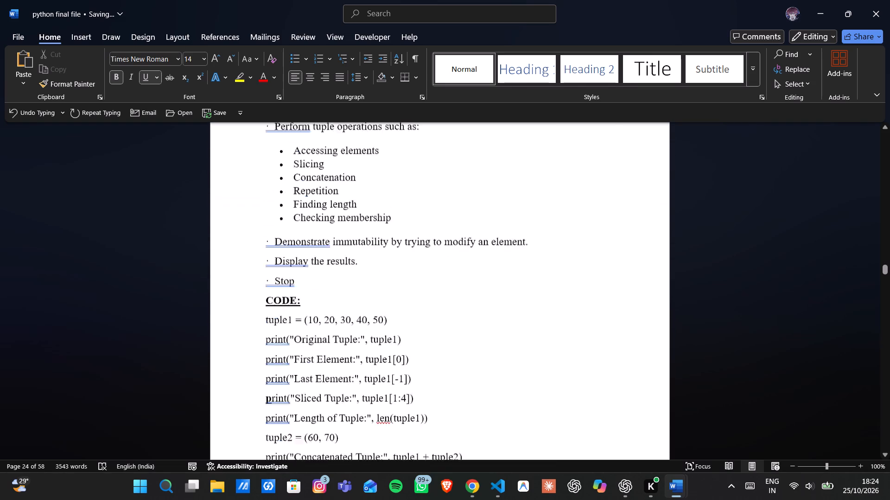
{"action": "scroll", "coordinate": [264, 381], "scroll_direction": "down", "scroll_amount": 2}
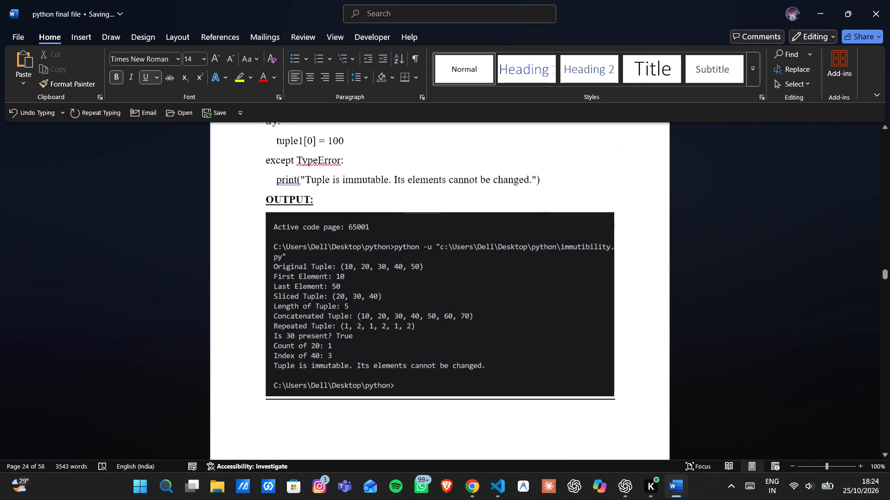
{"action": "scroll", "coordinate": [264, 381], "scroll_direction": "down", "scroll_amount": 2}
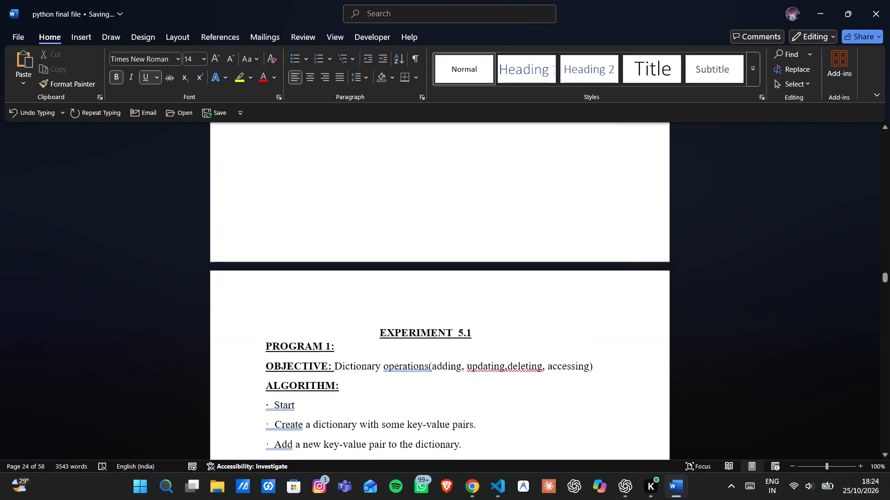
Review Experiment 5.1's dictionary programs, including the phonebook code and outputs, for page gaps and content needing correction.
{"action": "scroll", "coordinate": [264, 381], "scroll_direction": "down", "scroll_amount": 2}
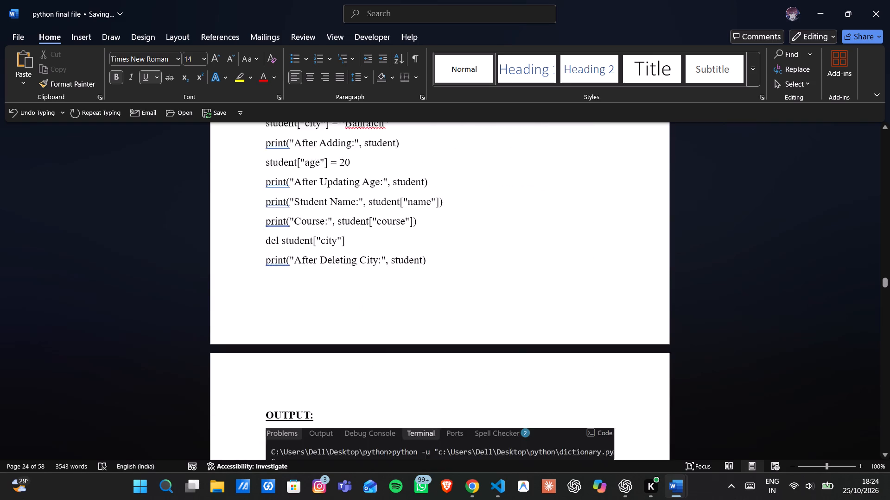
{"action": "scroll", "coordinate": [264, 381], "scroll_direction": "down", "scroll_amount": 4}
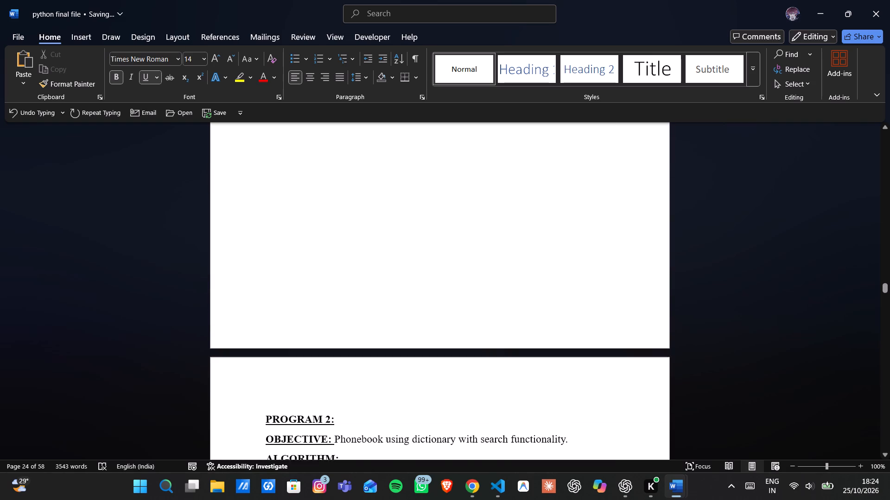
{"action": "scroll", "coordinate": [264, 381], "scroll_direction": "down", "scroll_amount": 3}
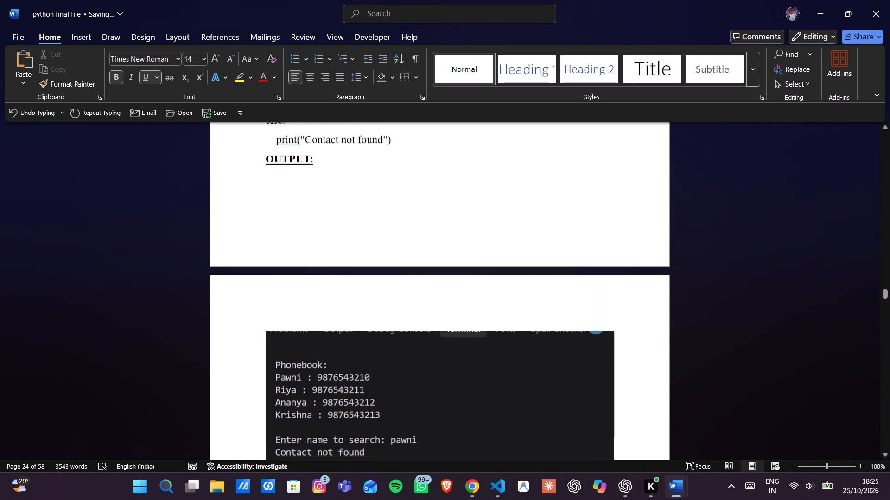
{"action": "scroll", "coordinate": [264, 381], "scroll_direction": "up", "scroll_amount": 1}
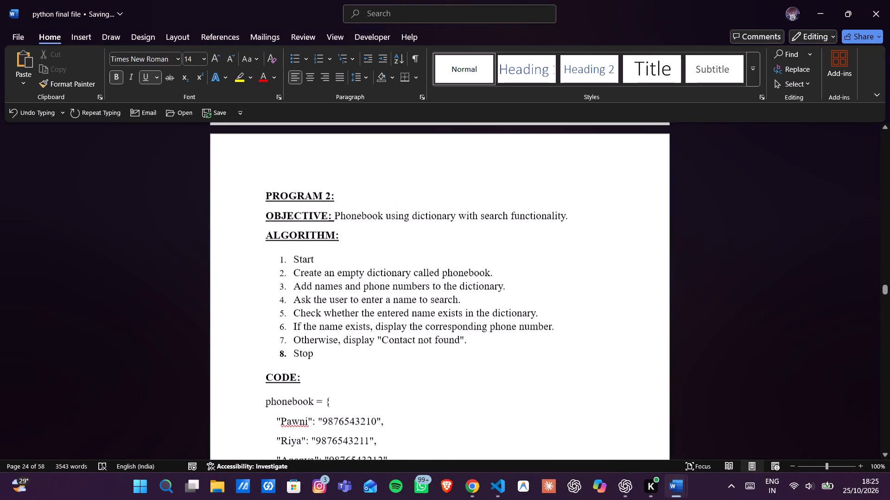
{"action": "scroll", "coordinate": [264, 381], "scroll_direction": "down", "scroll_amount": 1}
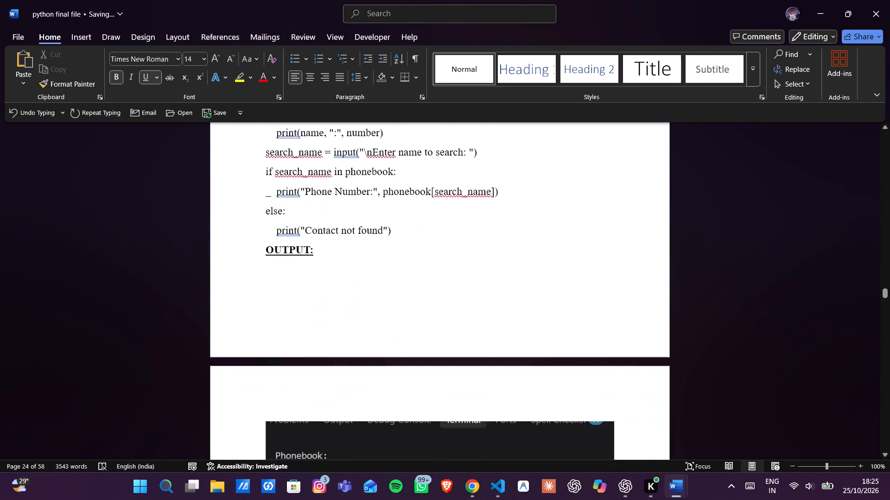
{"action": "scroll", "coordinate": [264, 381], "scroll_direction": "down", "scroll_amount": 2}
{"action": "scroll", "coordinate": [264, 381], "scroll_direction": "up", "scroll_amount": 1}
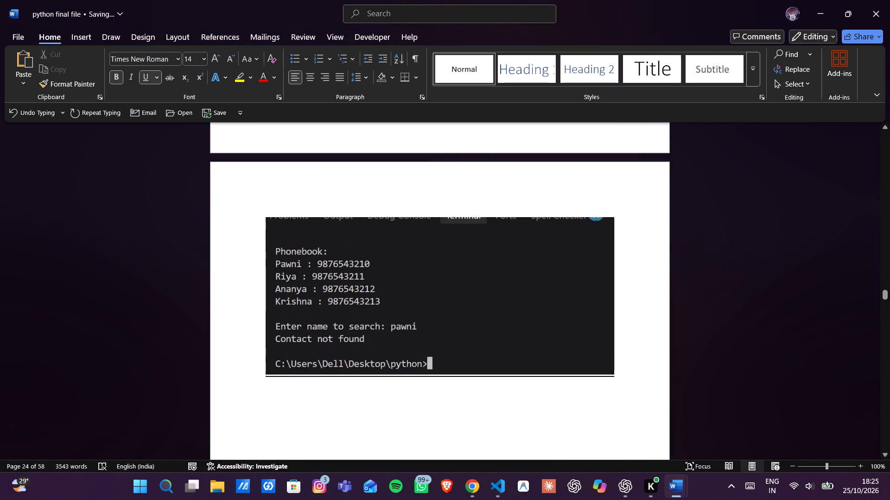
{"action": "scroll", "coordinate": [264, 381], "scroll_direction": "up", "scroll_amount": 1}
{"action": "scroll", "coordinate": [246, 413], "scroll_direction": "down", "scroll_amount": 2}
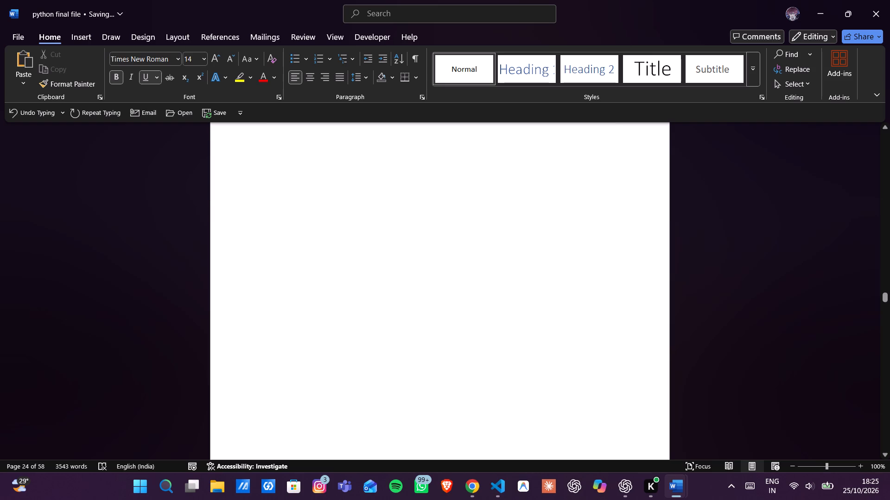
{"action": "scroll", "coordinate": [246, 413], "scroll_direction": "down", "scroll_amount": 2}
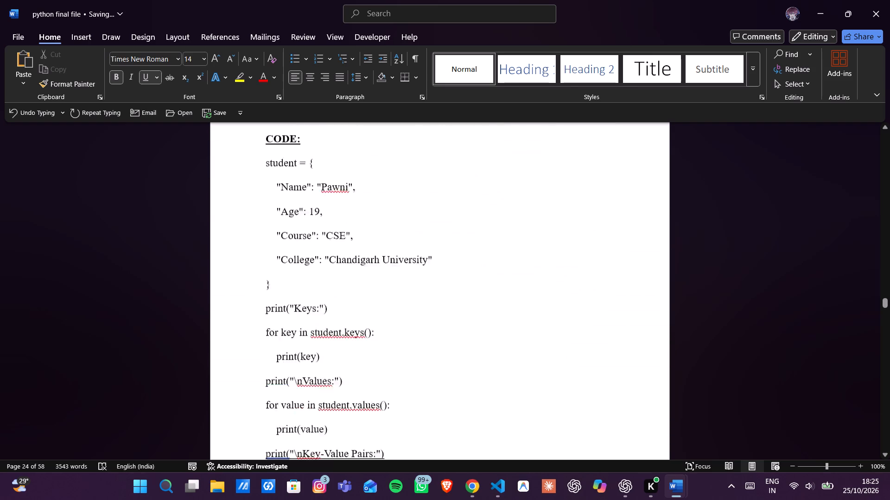
{"action": "scroll", "coordinate": [246, 413], "scroll_direction": "down", "scroll_amount": 1}
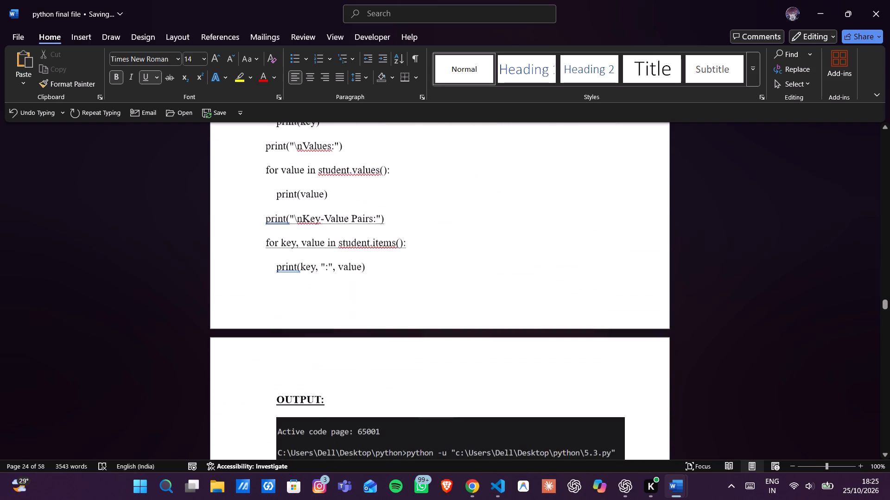
{"action": "scroll", "coordinate": [246, 413], "scroll_direction": "down", "scroll_amount": 2}
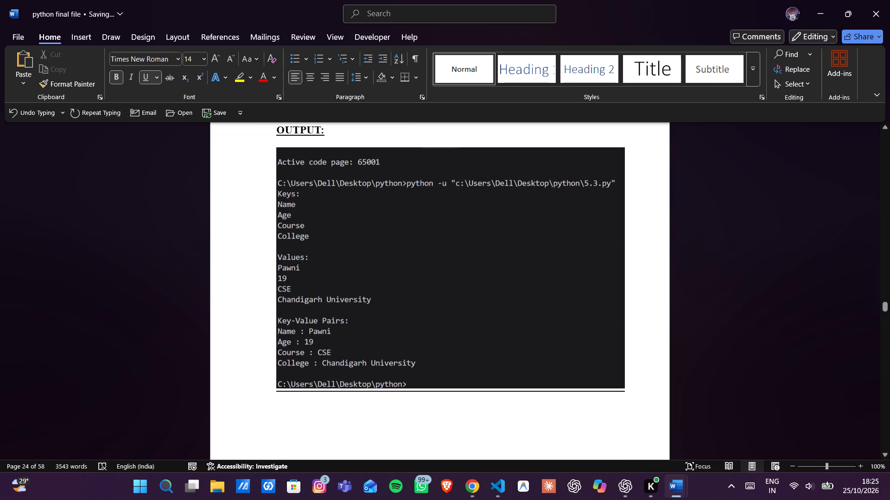
{"action": "scroll", "coordinate": [246, 413], "scroll_direction": "down", "scroll_amount": 3}
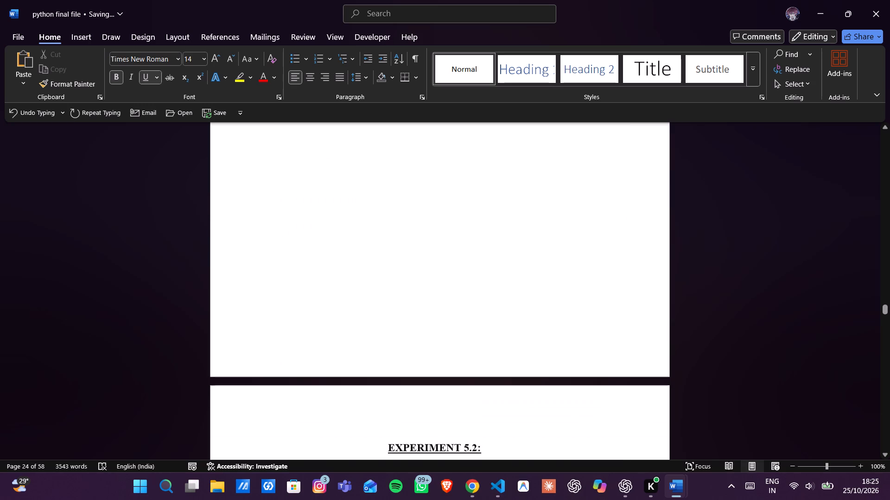
Review Experiment 5.2's two tkinter window programs for page layout, gaps and output placement.
{"action": "scroll", "coordinate": [246, 413], "scroll_direction": "down", "scroll_amount": 2}
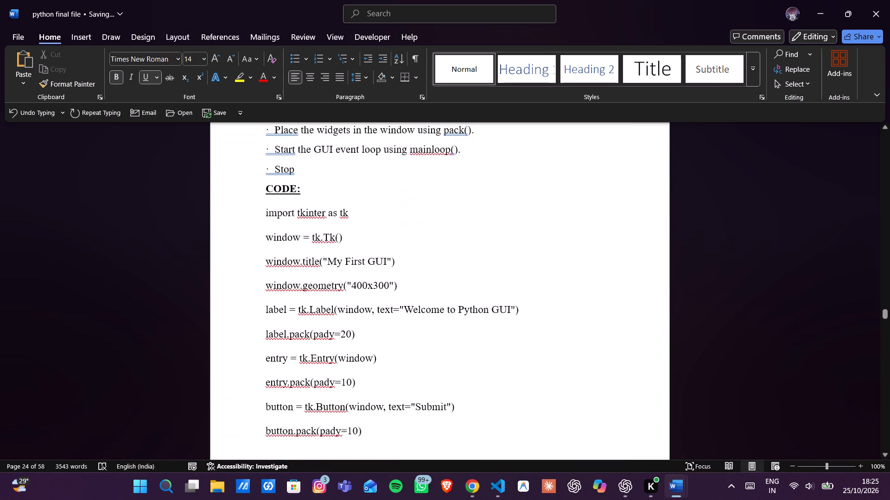
{"action": "scroll", "coordinate": [246, 413], "scroll_direction": "down", "scroll_amount": 4}
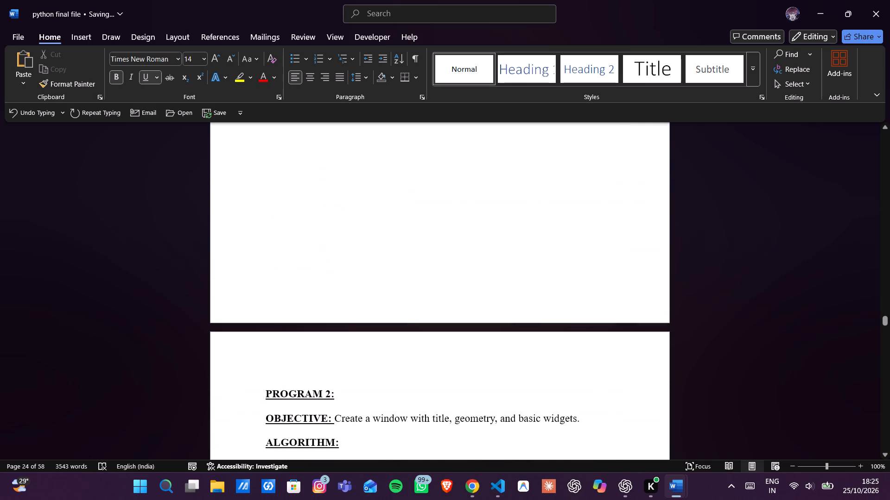
{"action": "scroll", "coordinate": [246, 413], "scroll_direction": "down", "scroll_amount": 5}
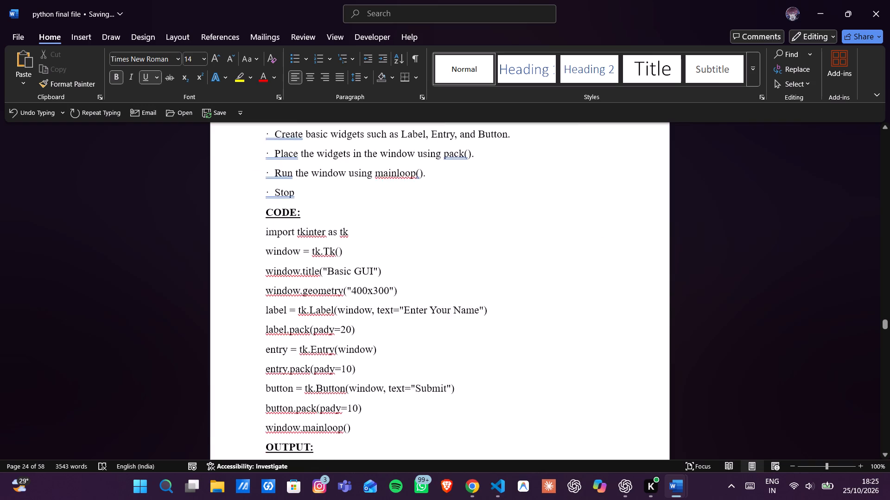
{"action": "scroll", "coordinate": [246, 413], "scroll_direction": "down", "scroll_amount": 1}
Change the "Name" value to Arnav in the student dictionary of Experiment 5.1's keys, values and items program.
{"action": "scroll", "coordinate": [246, 413], "scroll_direction": "up", "scroll_amount": 4}
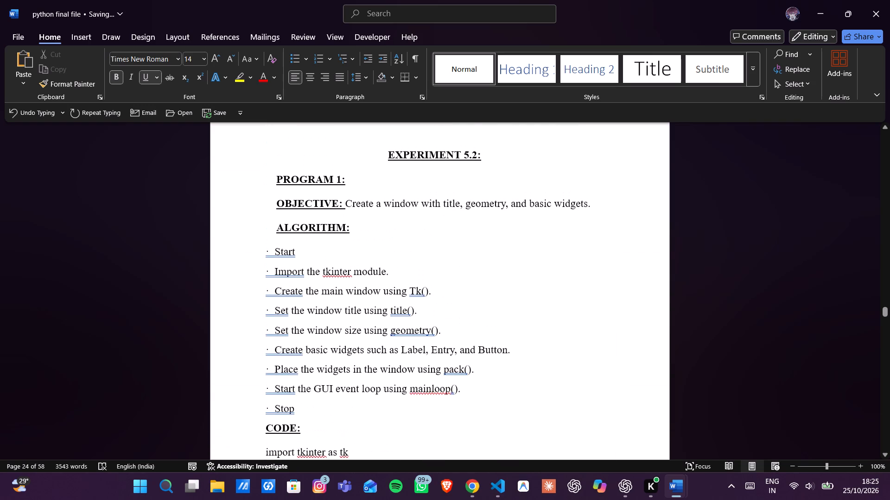
{"action": "scroll", "coordinate": [246, 413], "scroll_direction": "up", "scroll_amount": 2}
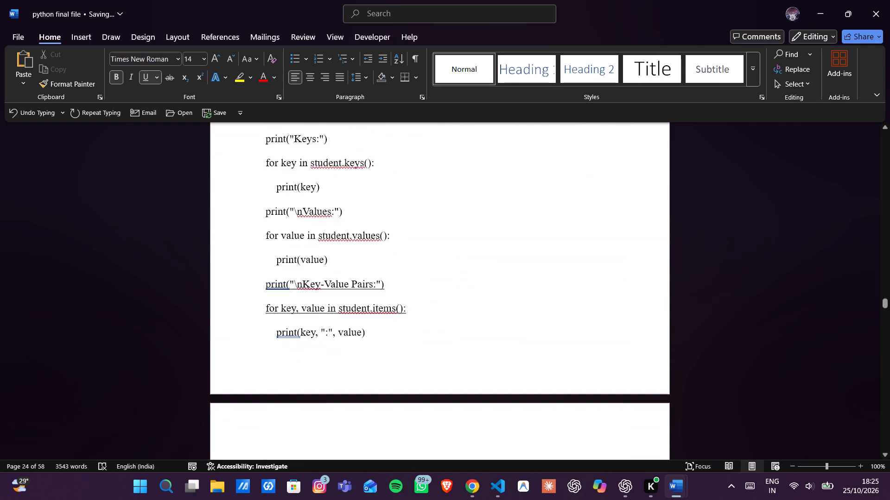
{"action": "scroll", "coordinate": [246, 413], "scroll_direction": "up", "scroll_amount": 1}
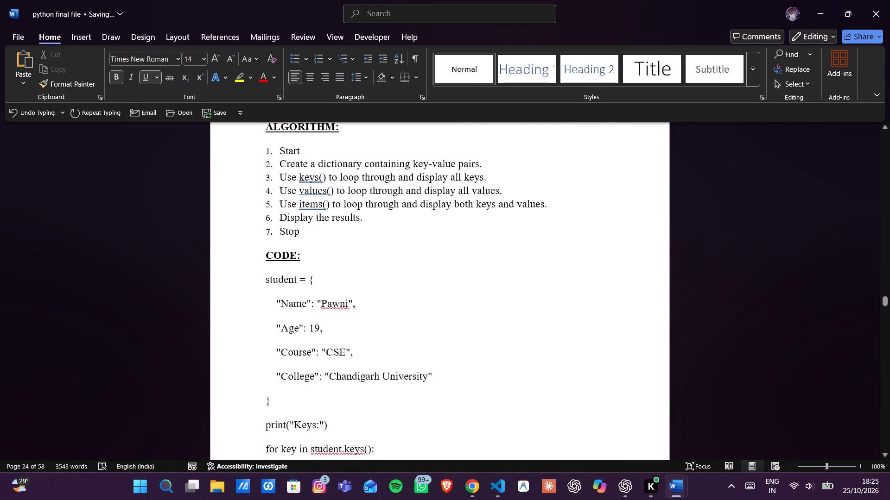
{"action": "left_click_drag", "start_coordinate": [348, 303], "coordinate": [321, 300]}
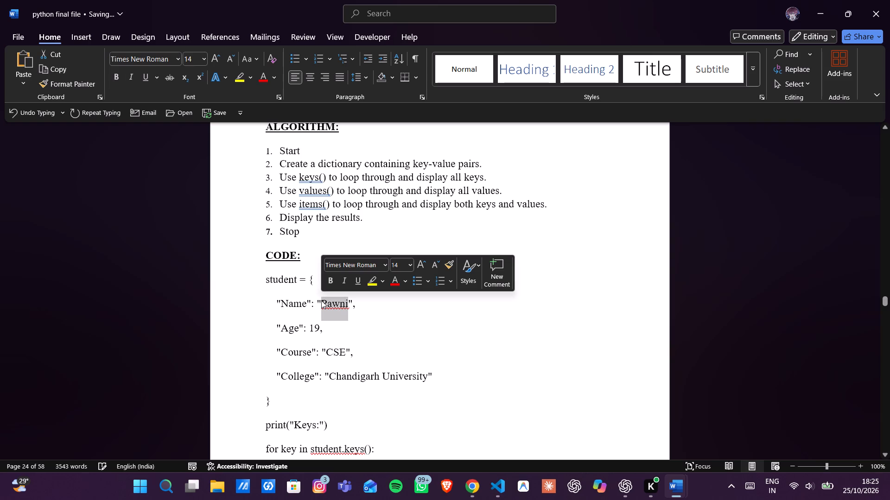
{"action": "key", "text": "BackSpace"}
{"action": "type", "text": "Arnav"}
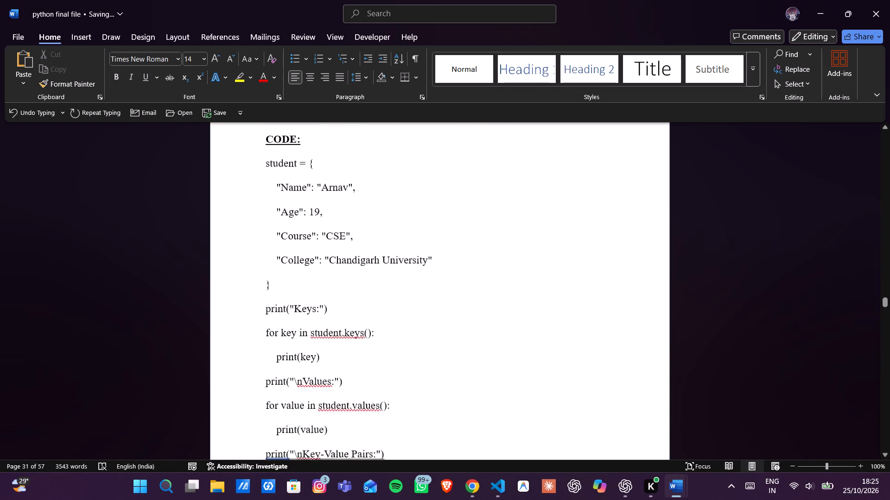
Change the first contact's name to Arnav in the phonebook dictionary of Experiment 5.1's Program 2 code.
{"action": "scroll", "coordinate": [321, 300], "scroll_direction": "up", "scroll_amount": 1}
{"action": "scroll", "coordinate": [321, 300], "scroll_direction": "down", "scroll_amount": 2}
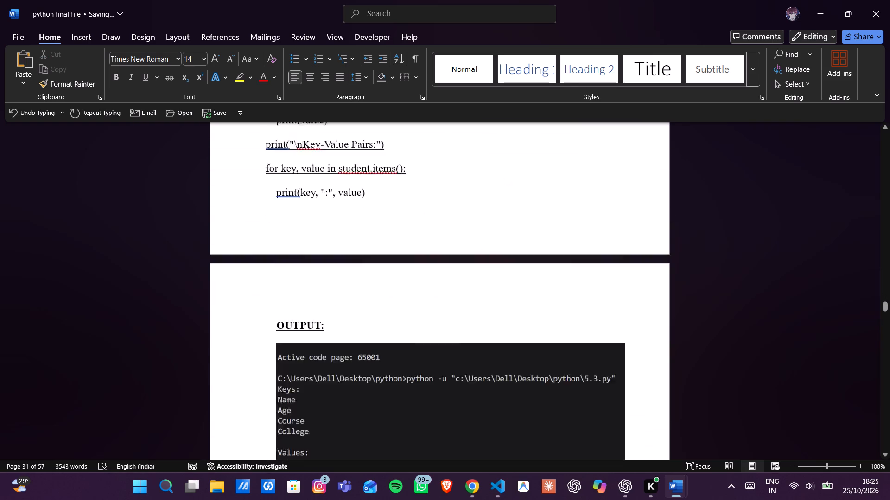
{"action": "scroll", "coordinate": [321, 300], "scroll_direction": "up", "scroll_amount": 4}
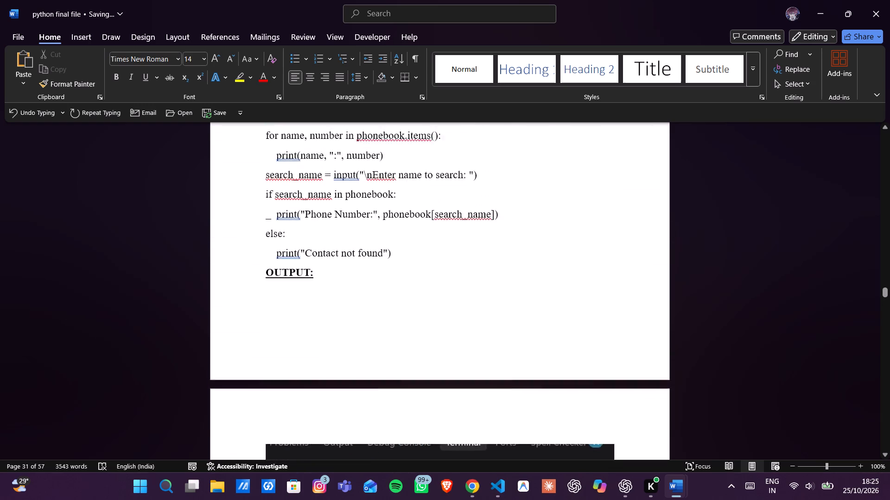
{"action": "scroll", "coordinate": [321, 300], "scroll_direction": "up", "scroll_amount": 2}
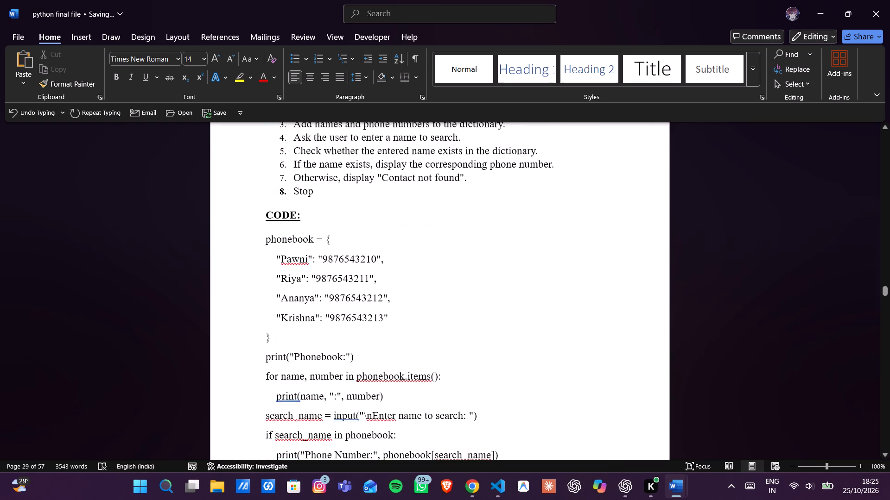
{"action": "left_click_drag", "start_coordinate": [306, 261], "coordinate": [285, 257]}
{"action": "left_click_drag", "start_coordinate": [285, 257], "coordinate": [303, 256]}
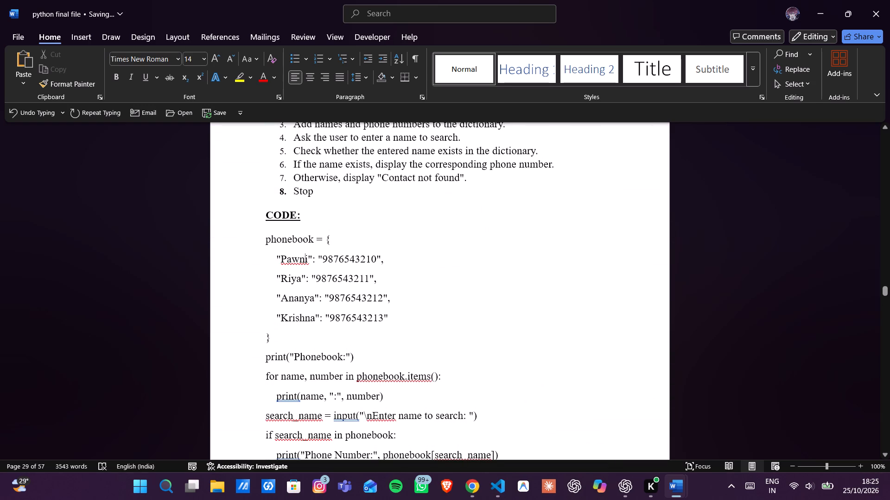
{"action": "left_click", "coordinate": [307, 258]}
{"action": "left_click_drag", "start_coordinate": [307, 258], "coordinate": [292, 257]}
{"action": "left_click", "coordinate": [305, 259]}
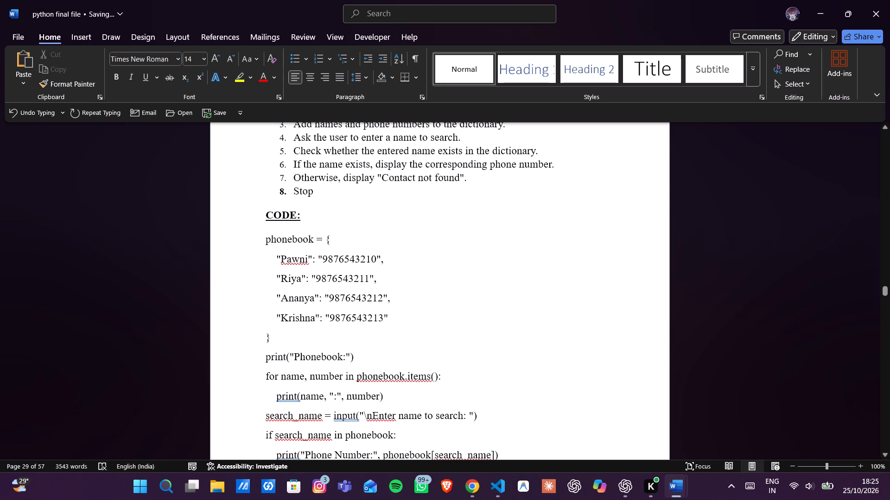
{"action": "left_click", "coordinate": [307, 265]}
{"action": "left_click_drag", "start_coordinate": [307, 265], "coordinate": [301, 264]}
{"action": "left_click_drag", "start_coordinate": [301, 264], "coordinate": [282, 260]}
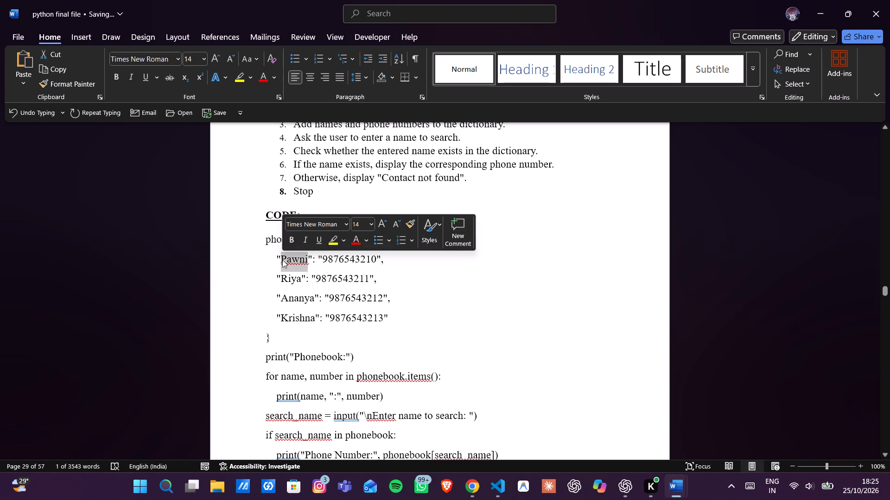
{"action": "key", "text": "BackSpace"}
{"action": "type", "text": "Arnav"}
Change the "name" value to Arnav in the student dictionary of Experiment 5.1's Program 1 code.
{"action": "scroll", "coordinate": [282, 260], "scroll_direction": "up", "scroll_amount": 2}
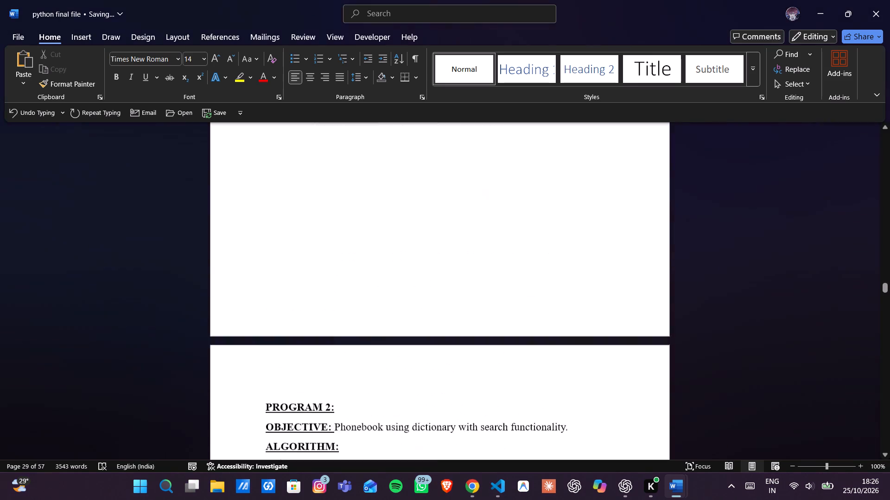
{"action": "scroll", "coordinate": [282, 260], "scroll_direction": "up", "scroll_amount": 3}
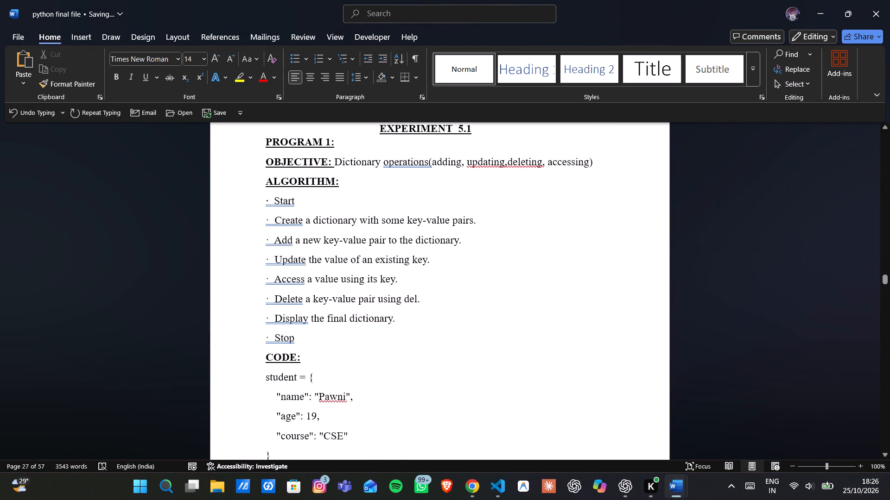
{"action": "left_click_drag", "start_coordinate": [346, 398], "coordinate": [322, 395]}
{"action": "left_click_drag", "start_coordinate": [322, 395], "coordinate": [318, 394]}
{"action": "key", "text": "BackSpace"}
{"action": "type", "text": "Arnav"}
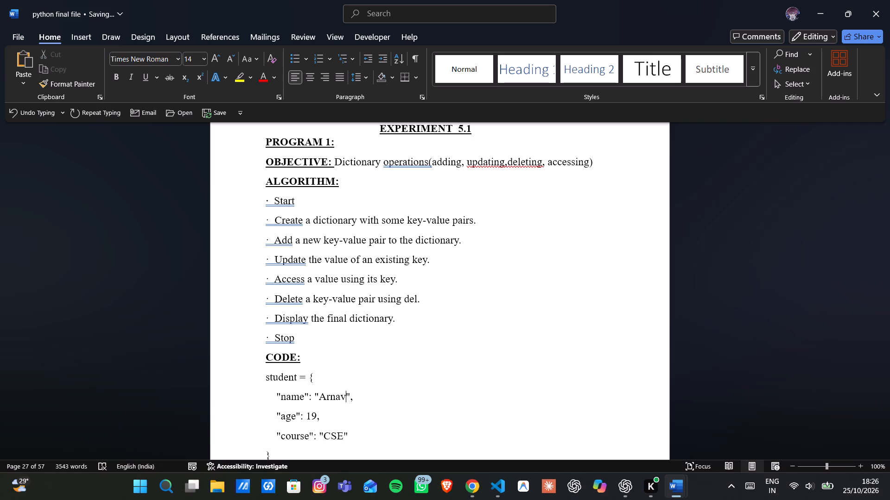
Review the tuple program and Experiment 4.3's list programs for student names in the code and for page gaps.
{"action": "scroll", "coordinate": [318, 394], "scroll_direction": "up", "scroll_amount": 1}
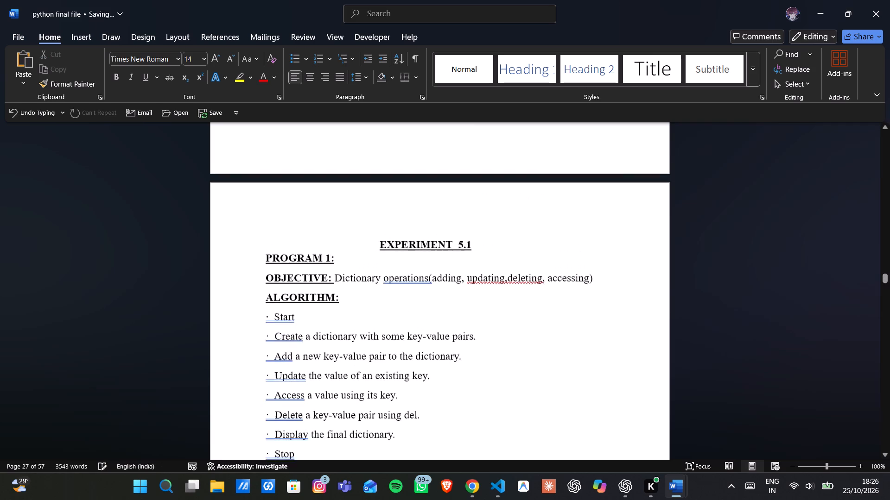
{"action": "scroll", "coordinate": [318, 394], "scroll_direction": "up", "scroll_amount": 2}
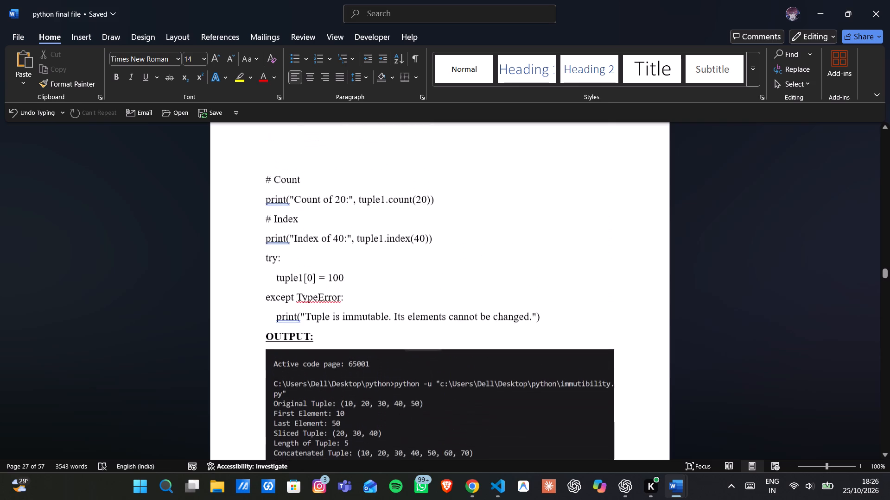
{"action": "scroll", "coordinate": [318, 394], "scroll_direction": "up", "scroll_amount": 2}
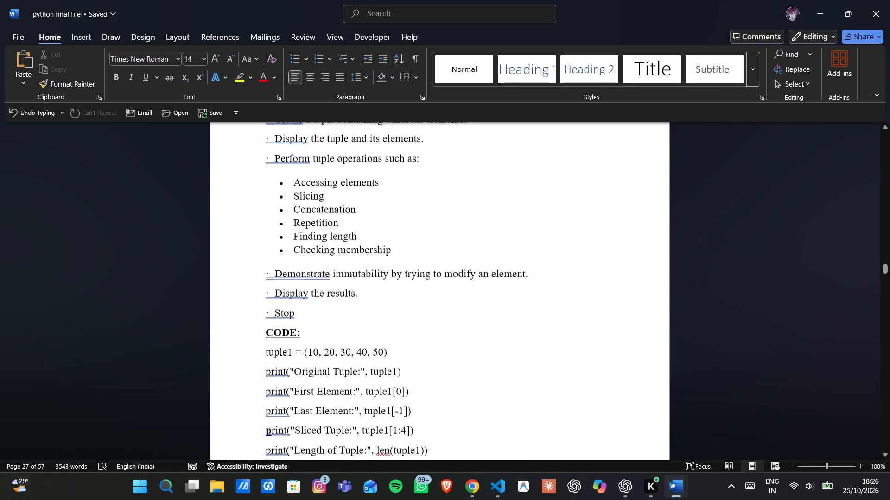
{"action": "scroll", "coordinate": [318, 394], "scroll_direction": "up", "scroll_amount": 3}
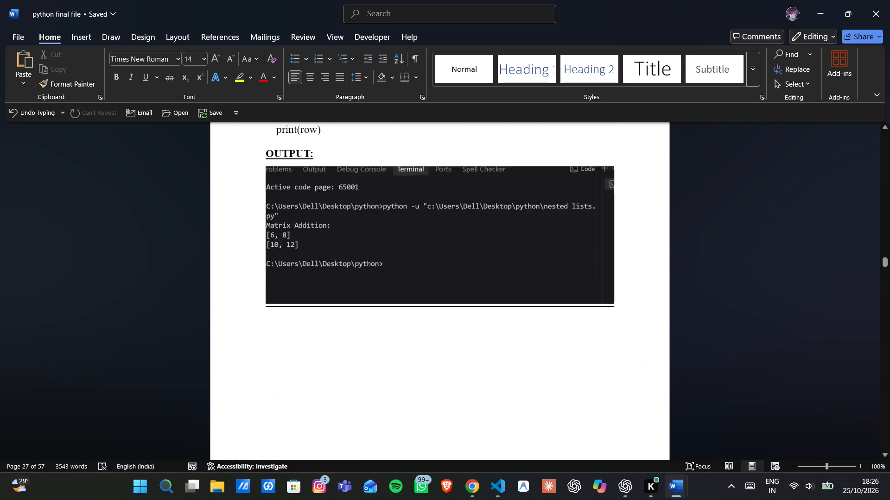
{"action": "scroll", "coordinate": [318, 394], "scroll_direction": "up", "scroll_amount": 2}
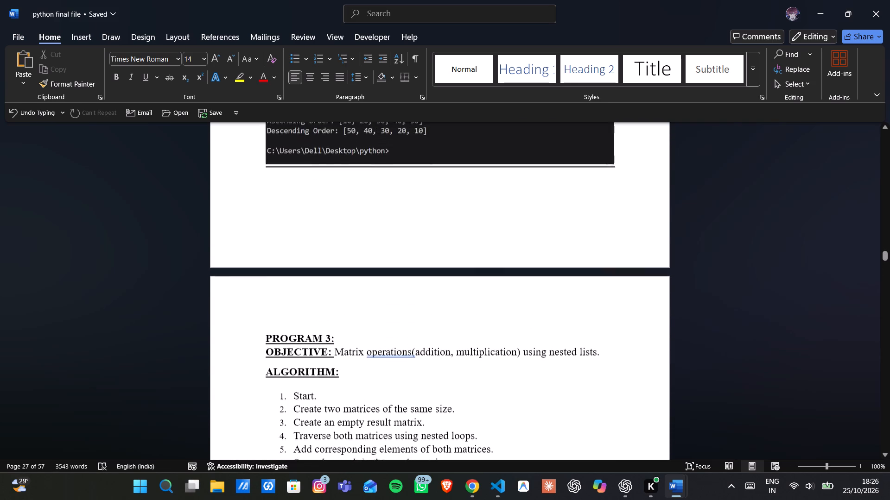
{"action": "scroll", "coordinate": [318, 394], "scroll_direction": "up", "scroll_amount": 2}
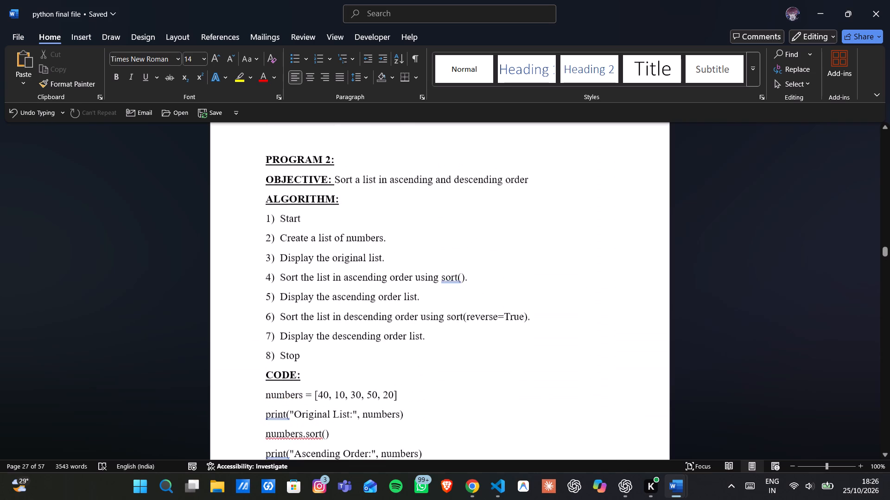
{"action": "scroll", "coordinate": [318, 394], "scroll_direction": "up", "scroll_amount": 1}
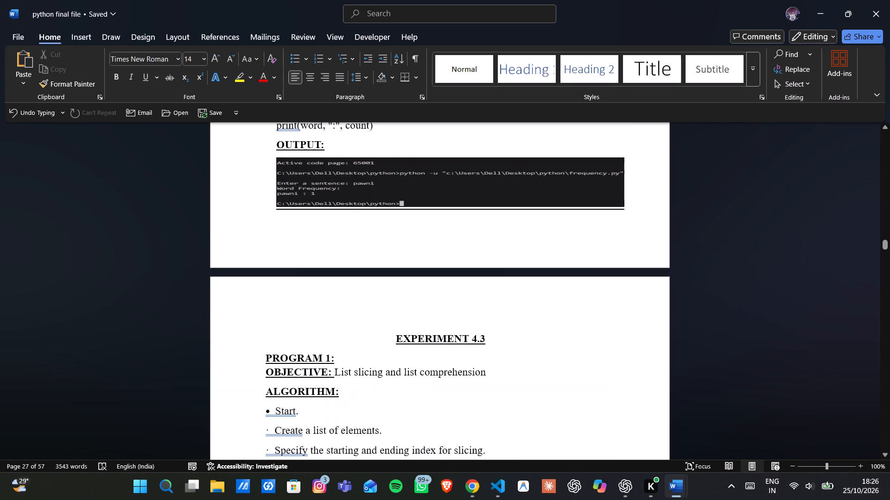
Review Experiment 4.2's programs and the preceding string methods program for student names in the code and page layout.
{"action": "scroll", "coordinate": [318, 394], "scroll_direction": "up", "scroll_amount": 4}
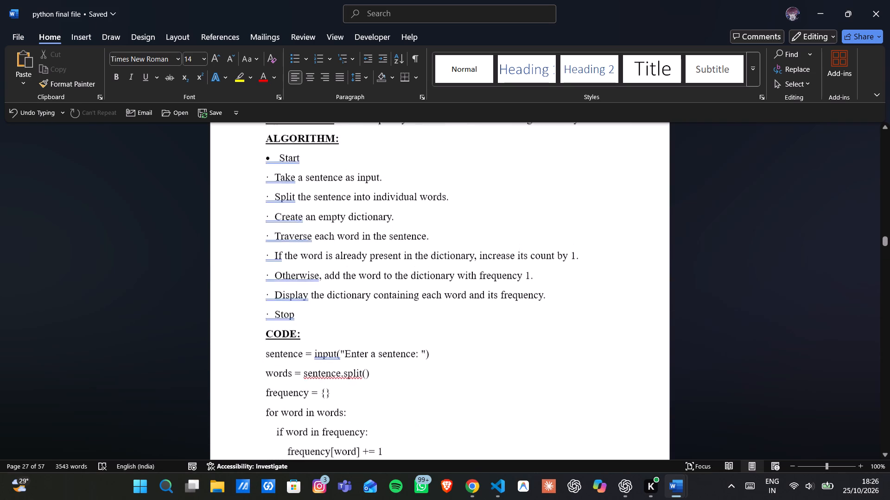
{"action": "scroll", "coordinate": [318, 394], "scroll_direction": "up", "scroll_amount": 3}
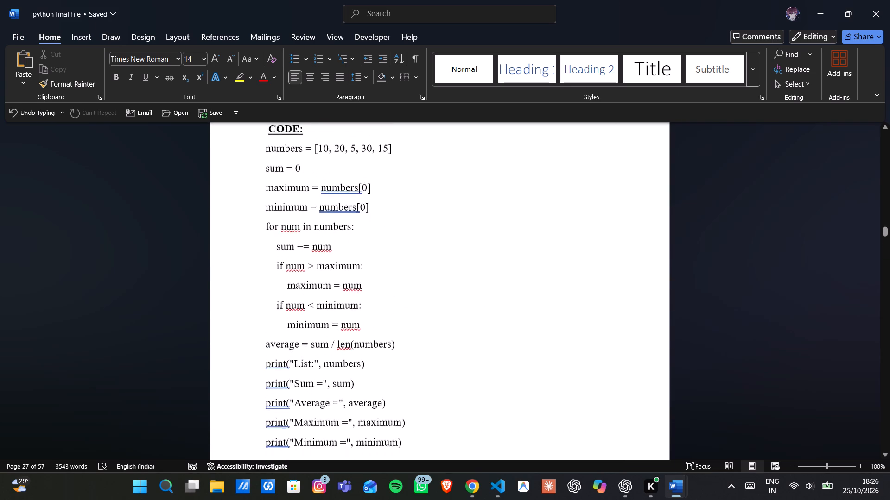
{"action": "scroll", "coordinate": [318, 394], "scroll_direction": "up", "scroll_amount": 2}
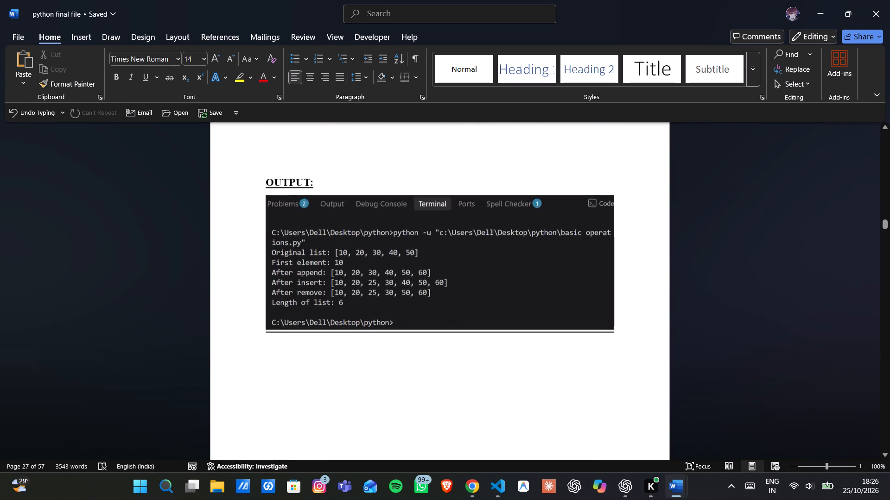
{"action": "scroll", "coordinate": [318, 394], "scroll_direction": "up", "scroll_amount": 2}
{"action": "scroll", "coordinate": [318, 394], "scroll_direction": "down", "scroll_amount": 2}
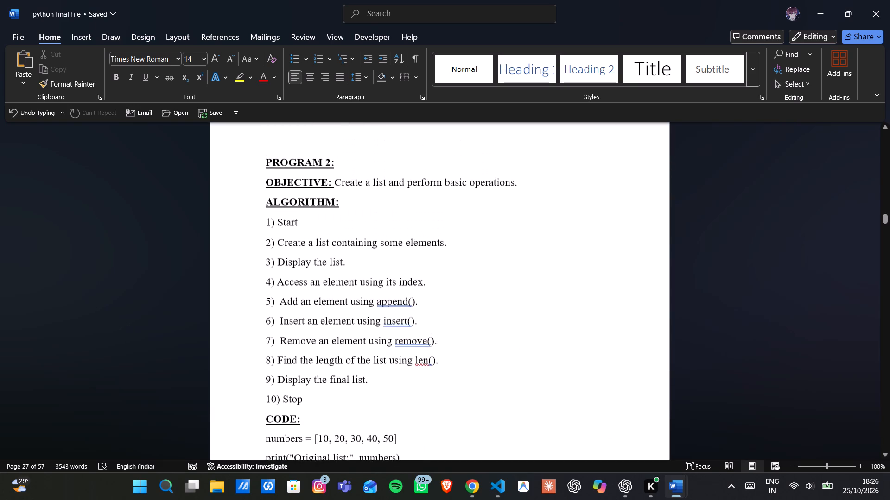
{"action": "scroll", "coordinate": [318, 394], "scroll_direction": "down", "scroll_amount": 1}
{"action": "scroll", "coordinate": [318, 394], "scroll_direction": "up", "scroll_amount": 2}
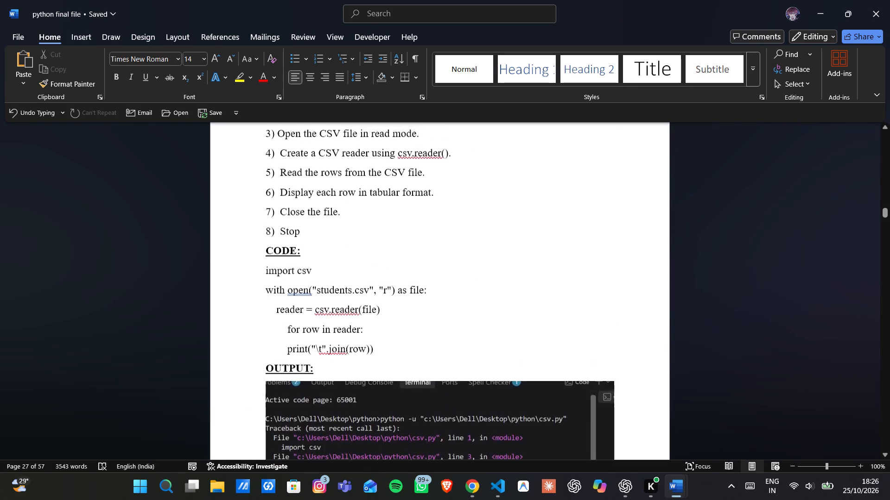
{"action": "scroll", "coordinate": [318, 394], "scroll_direction": "up", "scroll_amount": 1}
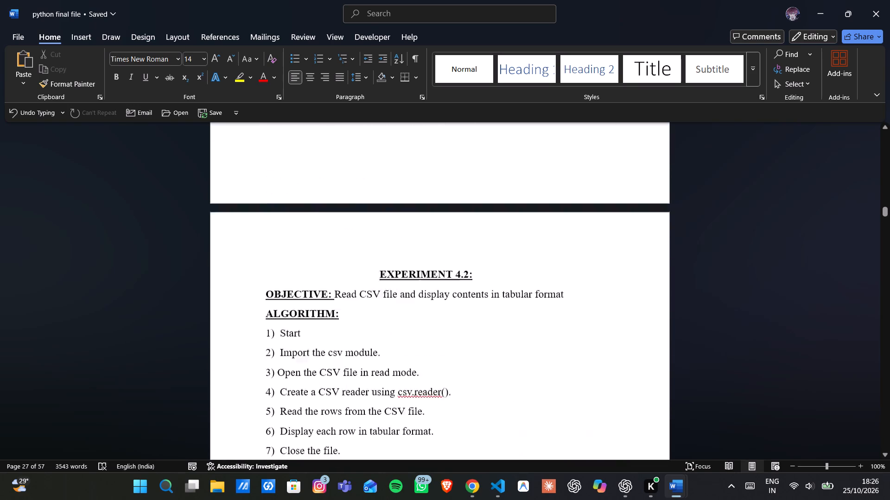
{"action": "scroll", "coordinate": [318, 394], "scroll_direction": "up", "scroll_amount": 3}
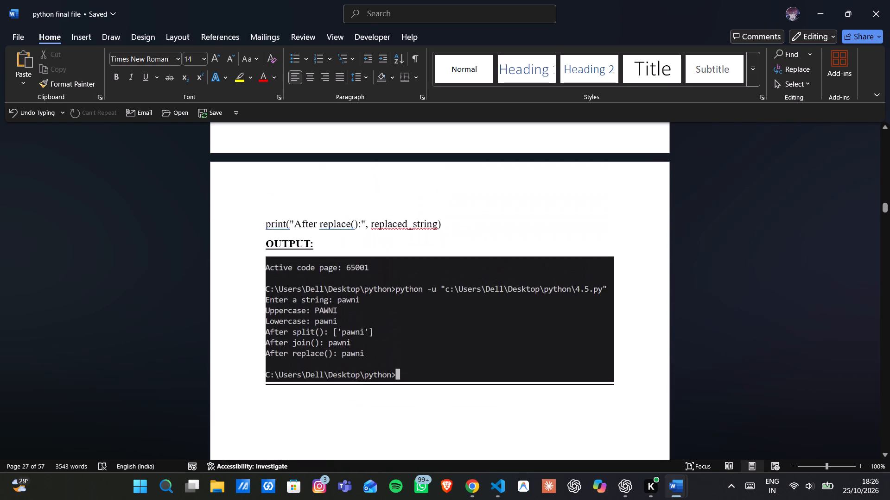
{"action": "scroll", "coordinate": [318, 394], "scroll_direction": "up", "scroll_amount": 2}
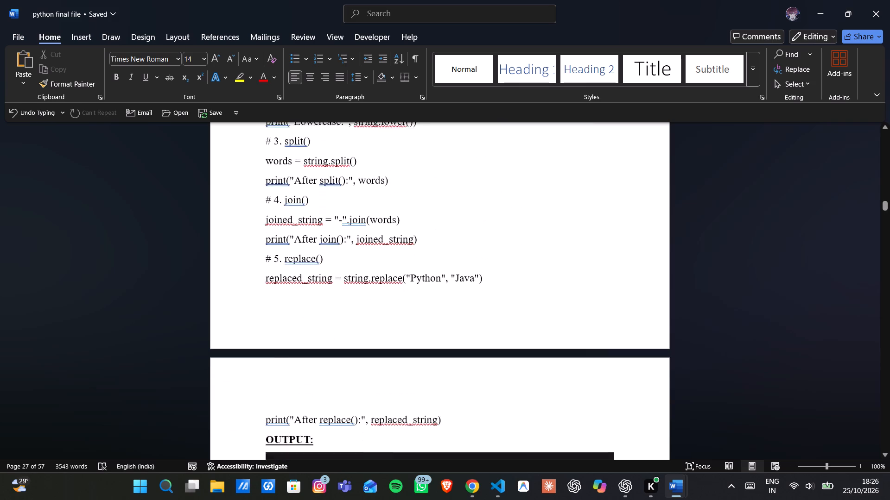
{"action": "scroll", "coordinate": [318, 394], "scroll_direction": "up", "scroll_amount": 1}
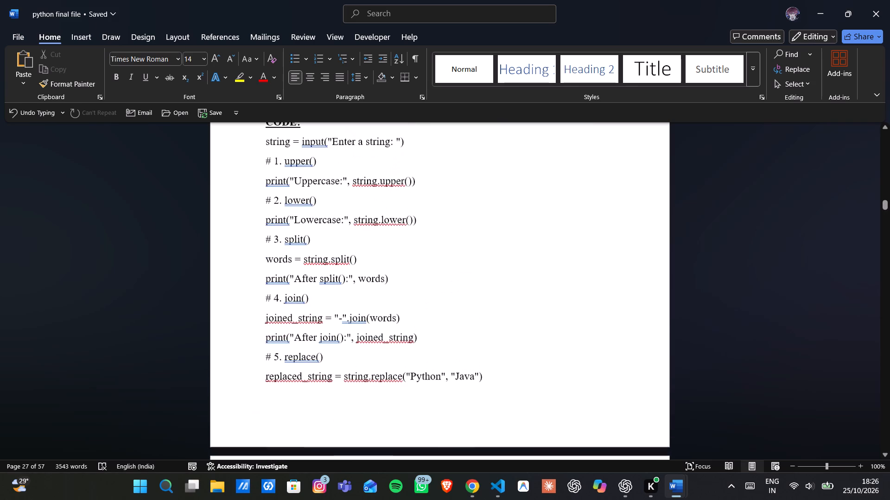
Recheck Experiment 5.1's three dictionary programs for the names in their code and outputs and for page gaps.
{"action": "scroll", "coordinate": [318, 394], "scroll_direction": "down", "scroll_amount": 3}
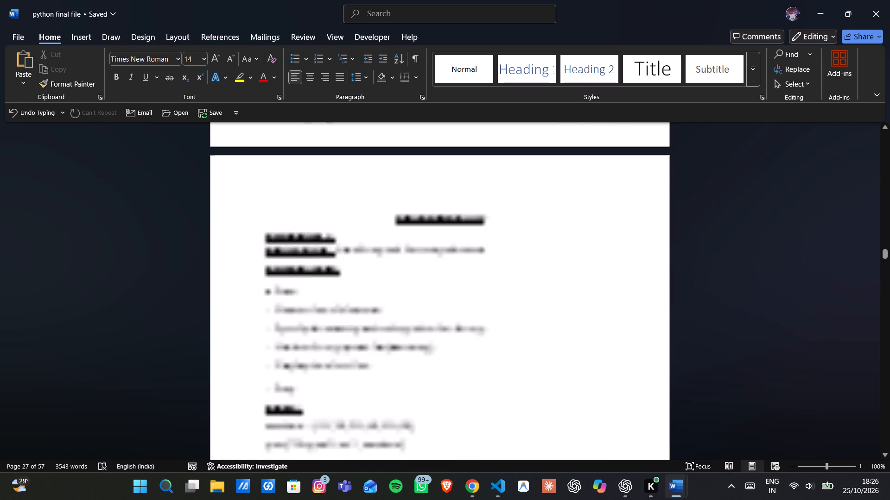
{"action": "scroll", "coordinate": [318, 394], "scroll_direction": "down", "scroll_amount": 4}
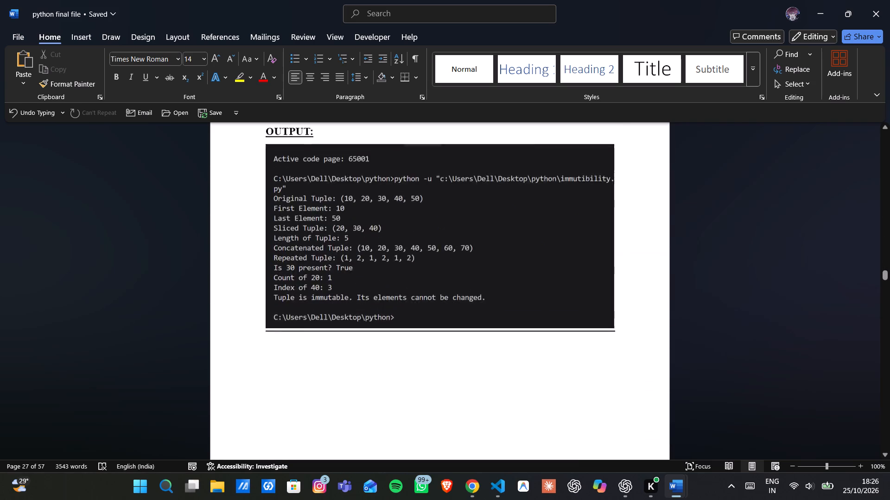
{"action": "scroll", "coordinate": [318, 394], "scroll_direction": "down", "scroll_amount": 4}
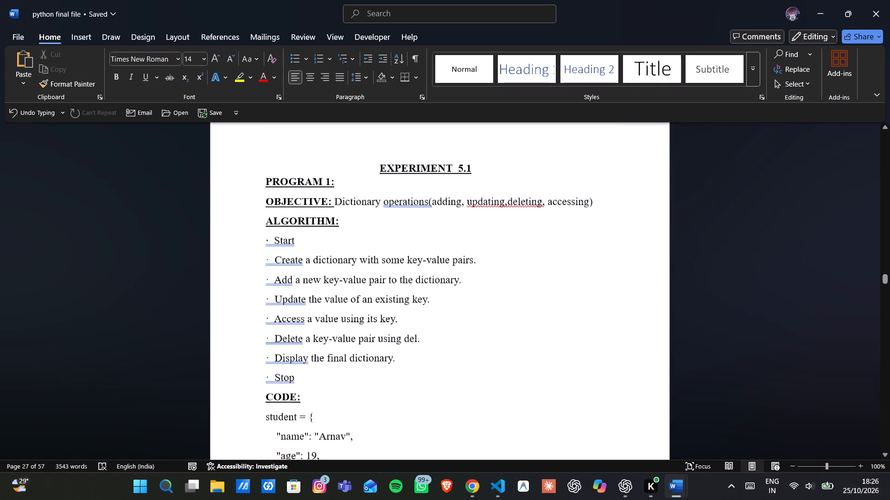
{"action": "scroll", "coordinate": [318, 394], "scroll_direction": "down", "scroll_amount": 3}
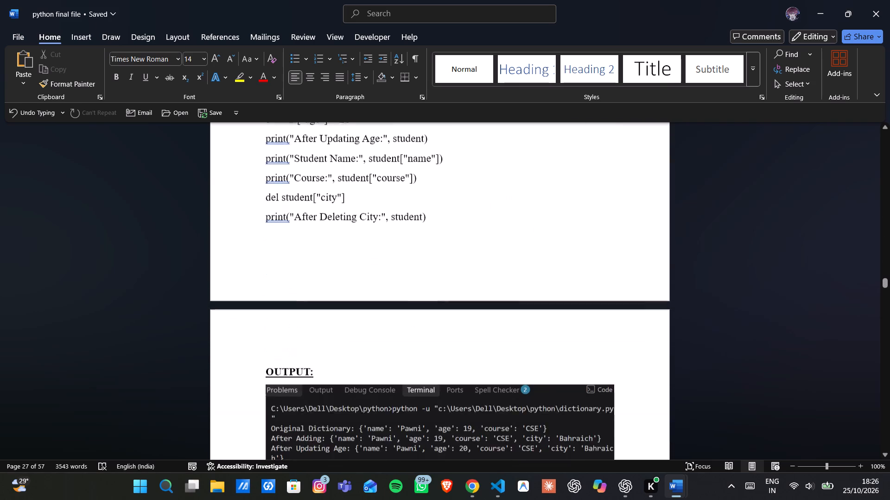
{"action": "scroll", "coordinate": [318, 394], "scroll_direction": "down", "scroll_amount": 3}
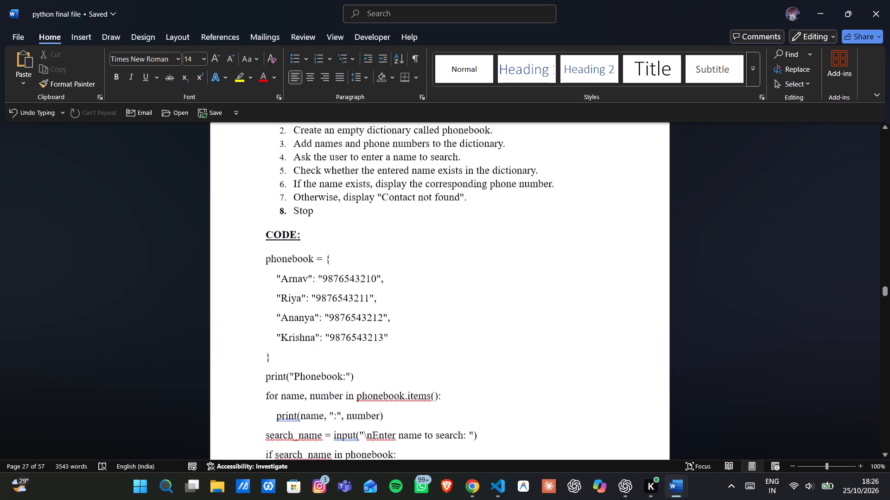
{"action": "scroll", "coordinate": [318, 394], "scroll_direction": "down", "scroll_amount": 2}
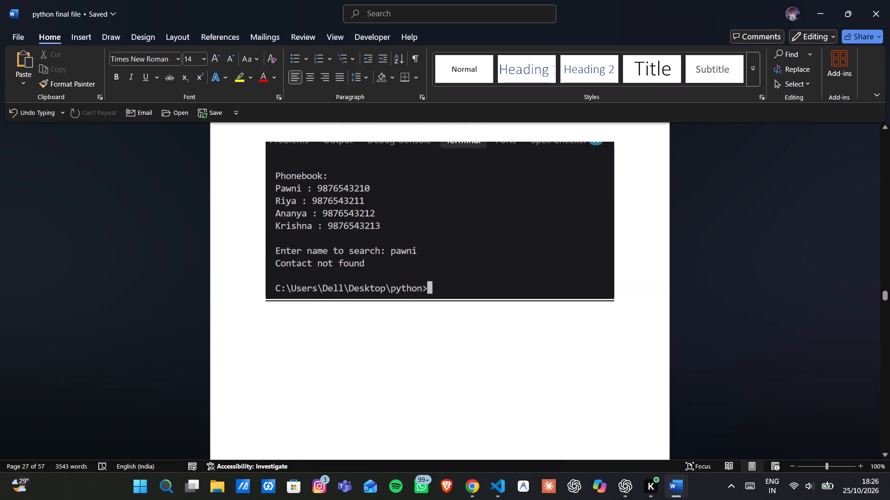
{"action": "scroll", "coordinate": [318, 394], "scroll_direction": "down", "scroll_amount": 2}
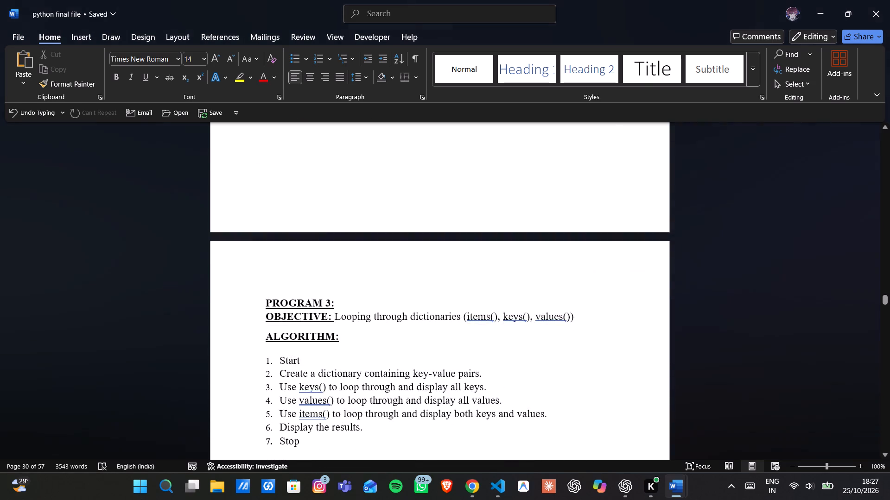
{"action": "scroll", "coordinate": [318, 394], "scroll_direction": "down", "scroll_amount": 2}
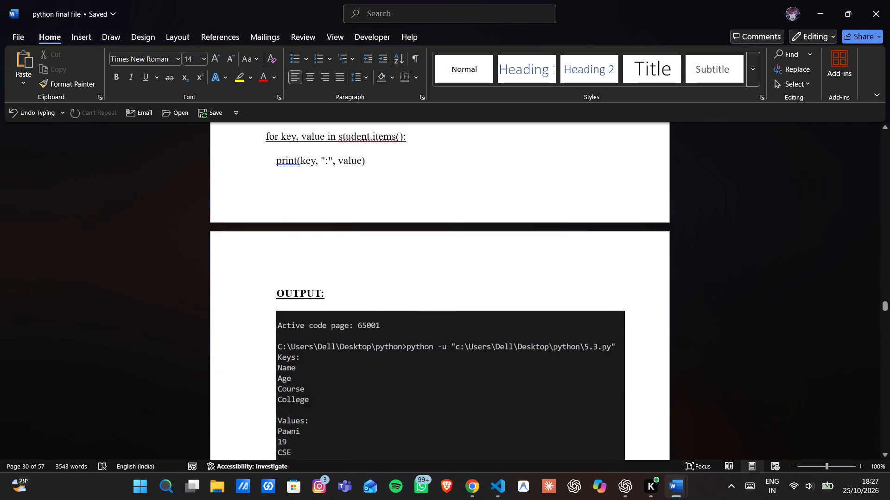
{"action": "scroll", "coordinate": [318, 394], "scroll_direction": "down", "scroll_amount": 1}
Shrink the Basic GUI output picture of Experiment 5.2's Program 2 proportionally to about half its size.
{"action": "scroll", "coordinate": [318, 394], "scroll_direction": "down", "scroll_amount": 1}
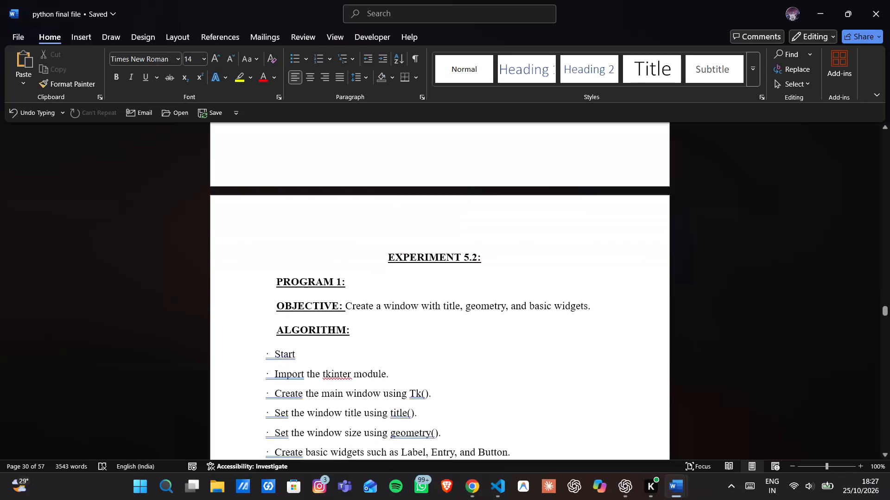
{"action": "scroll", "coordinate": [318, 394], "scroll_direction": "down", "scroll_amount": 1}
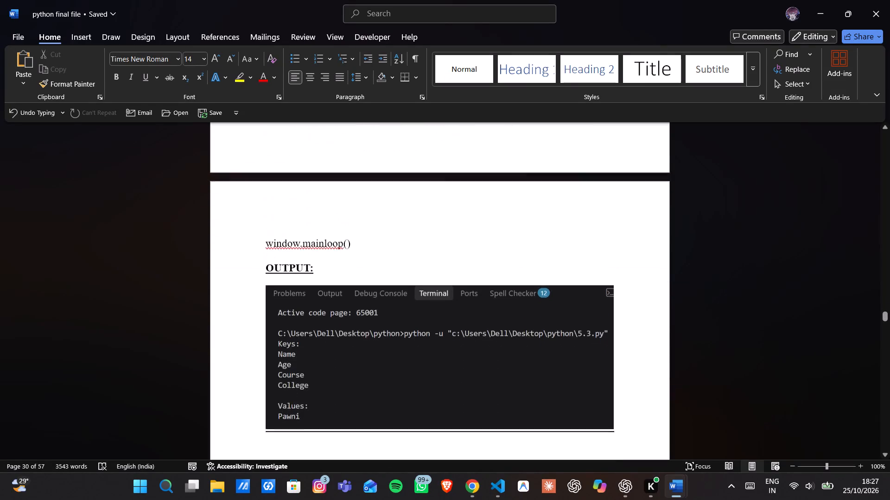
{"action": "scroll", "coordinate": [318, 394], "scroll_direction": "down", "scroll_amount": 2}
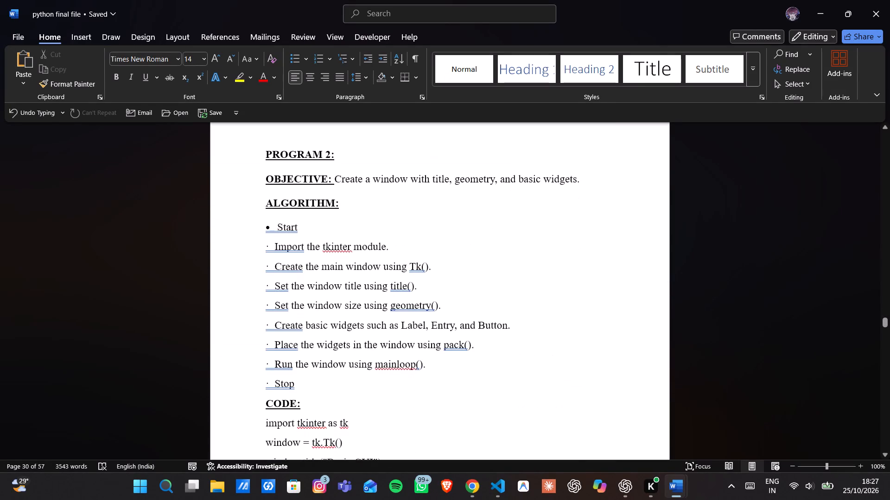
{"action": "scroll", "coordinate": [318, 394], "scroll_direction": "down", "scroll_amount": 2}
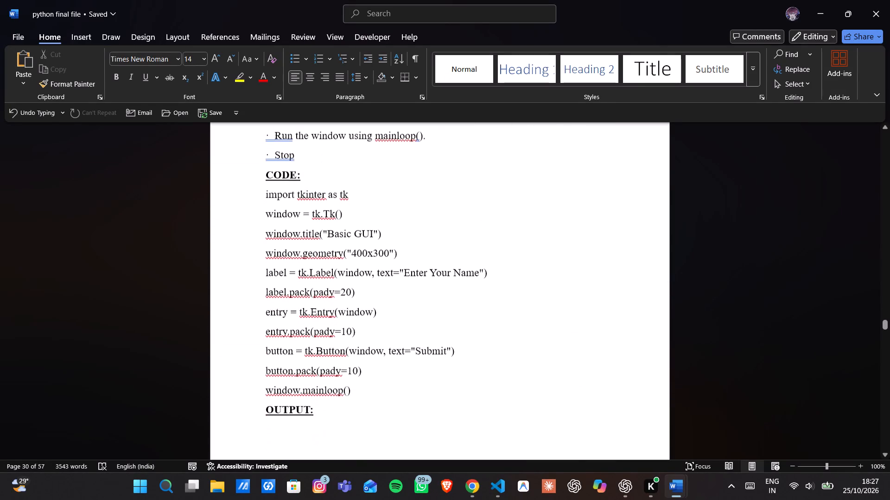
{"action": "scroll", "coordinate": [318, 394], "scroll_direction": "down", "scroll_amount": 1}
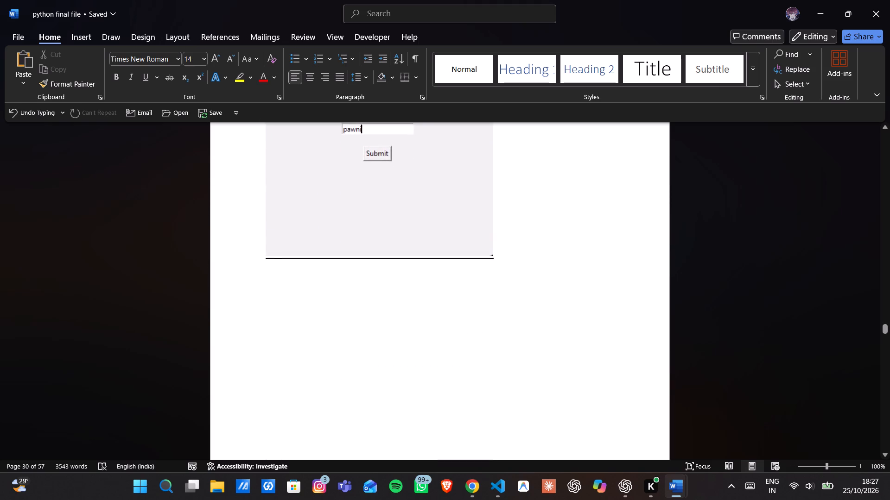
{"action": "scroll", "coordinate": [318, 394], "scroll_direction": "up", "scroll_amount": 1}
{"action": "left_click_drag", "start_coordinate": [231, 354], "coordinate": [292, 361]}
{"action": "left_click", "coordinate": [292, 361]}
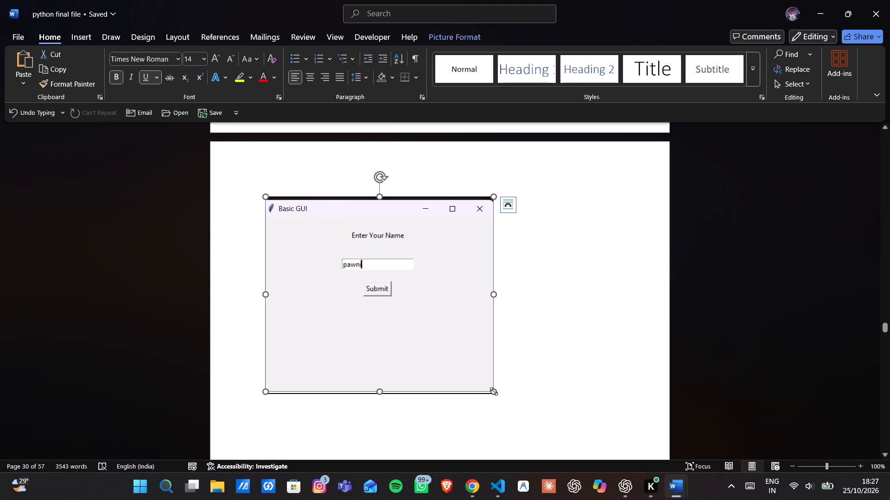
{"action": "left_click_drag", "start_coordinate": [495, 392], "coordinate": [385, 286]}
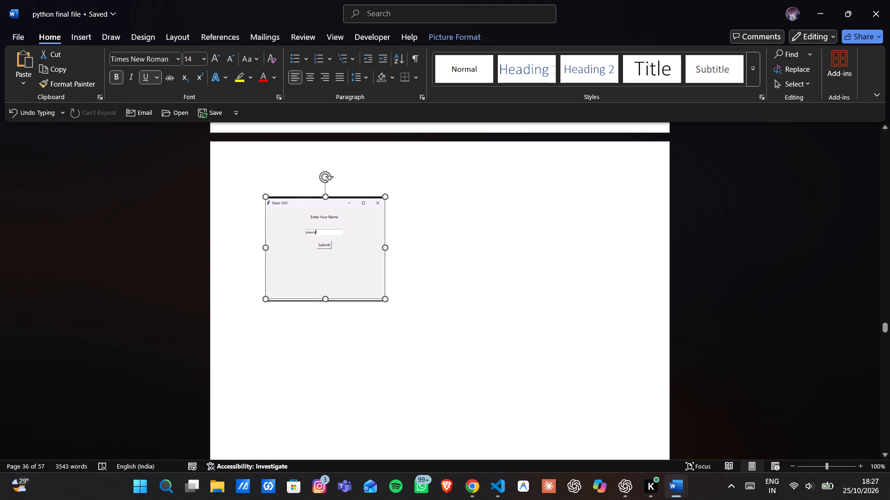
Enlarge the Basic GUI output picture of Experiment 5.2's Program 2 slightly, keeping its proportions.
{"action": "left_click_drag", "start_coordinate": [385, 286], "coordinate": [403, 297]}
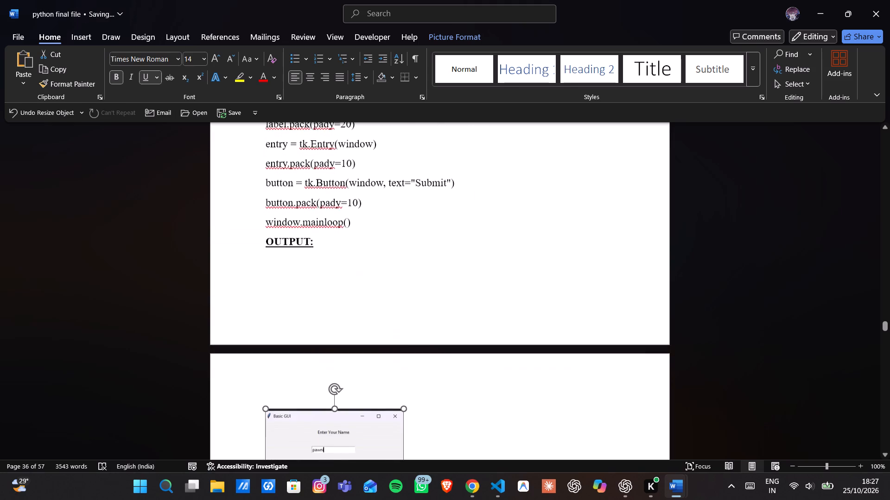
Shrink the Button Event Handling output picture of Experiment 5.2's Program 3 proportionally to about 60% of its size.
{"action": "scroll", "coordinate": [403, 297], "scroll_direction": "down", "scroll_amount": 1}
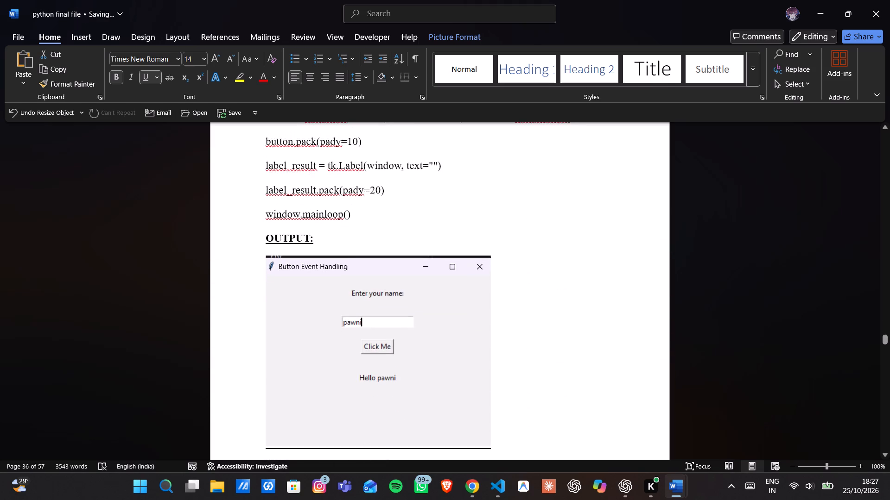
{"action": "scroll", "coordinate": [403, 297], "scroll_direction": "down", "scroll_amount": 1}
{"action": "scroll", "coordinate": [433, 255], "scroll_direction": "up", "scroll_amount": 1}
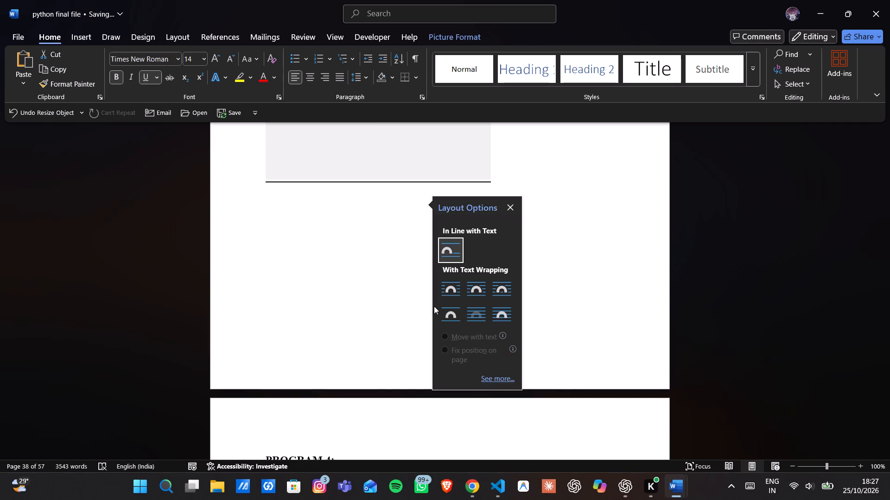
{"action": "scroll", "coordinate": [434, 306], "scroll_direction": "up", "scroll_amount": 1}
{"action": "left_click", "coordinate": [365, 294]}
{"action": "scroll", "coordinate": [365, 294], "scroll_direction": "up", "scroll_amount": 3}
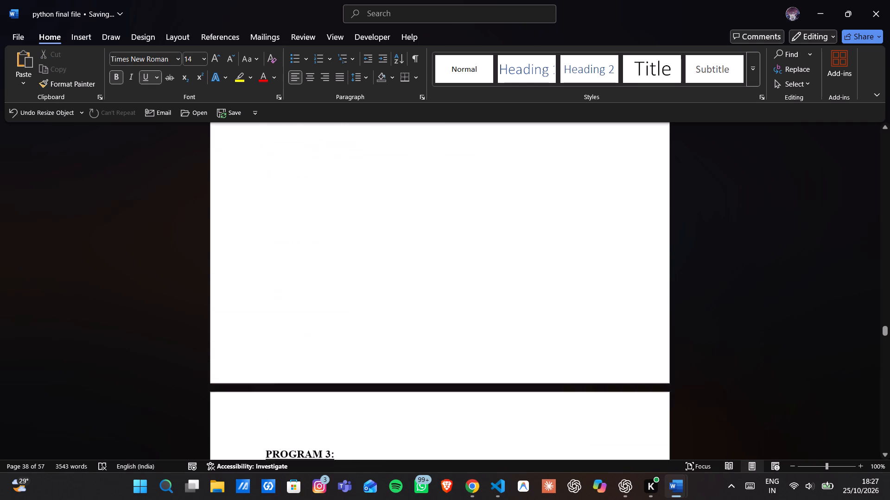
{"action": "scroll", "coordinate": [365, 294], "scroll_direction": "down", "scroll_amount": 1}
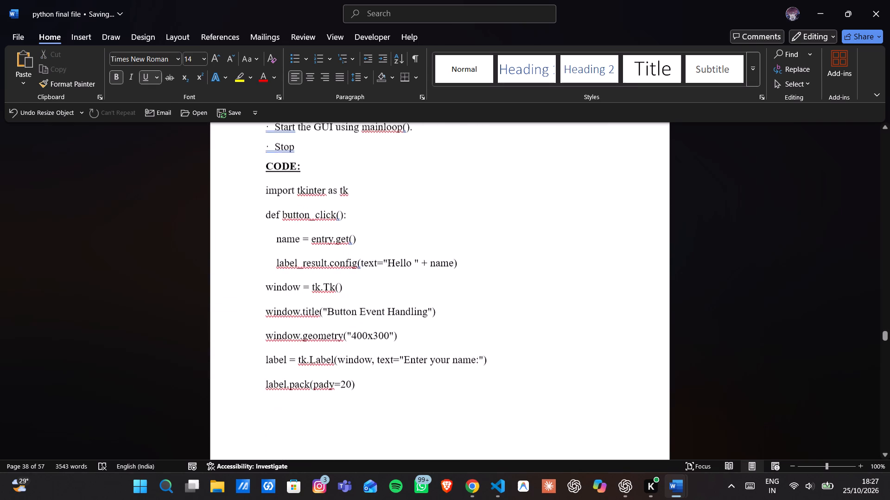
{"action": "scroll", "coordinate": [365, 294], "scroll_direction": "down", "scroll_amount": 2}
{"action": "right_click", "coordinate": [365, 294]}
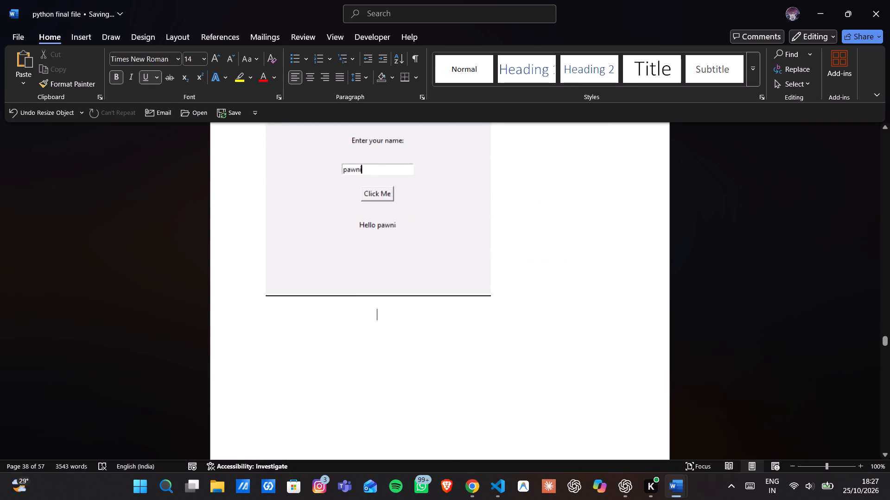
{"action": "left_click", "coordinate": [317, 256]}
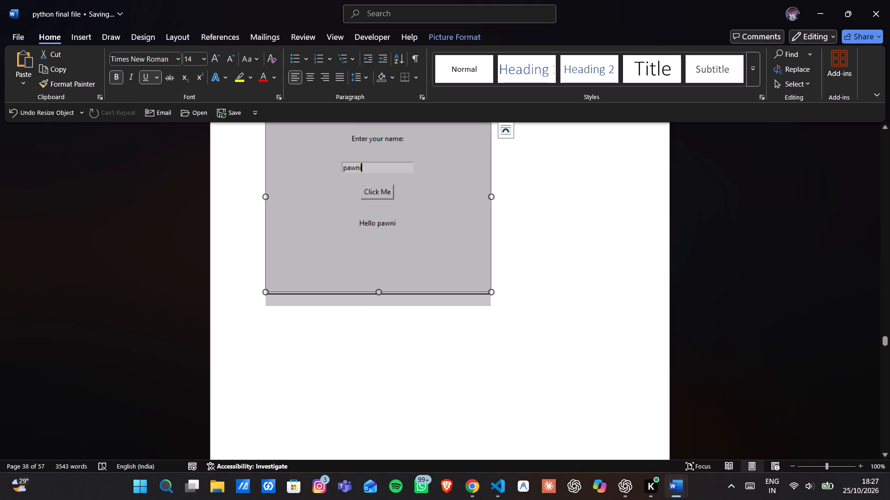
{"action": "left_click_drag", "start_coordinate": [492, 291], "coordinate": [429, 222]}
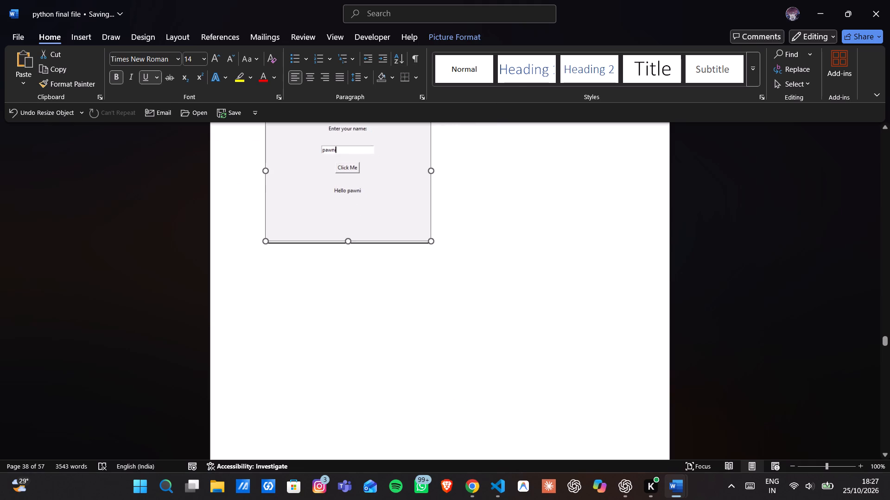
{"action": "left_click_drag", "start_coordinate": [429, 222], "coordinate": [402, 198]}
Shrink the Layout Management output picture of Experiment 5.2's Program 4 proportionally to about half its size.
{"action": "scroll", "coordinate": [489, 230], "scroll_direction": "down", "scroll_amount": 1}
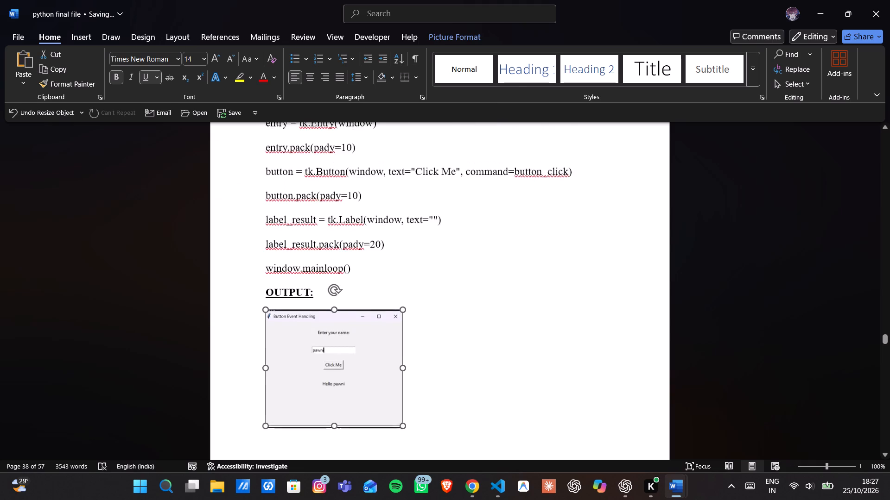
{"action": "scroll", "coordinate": [489, 230], "scroll_direction": "down", "scroll_amount": 4}
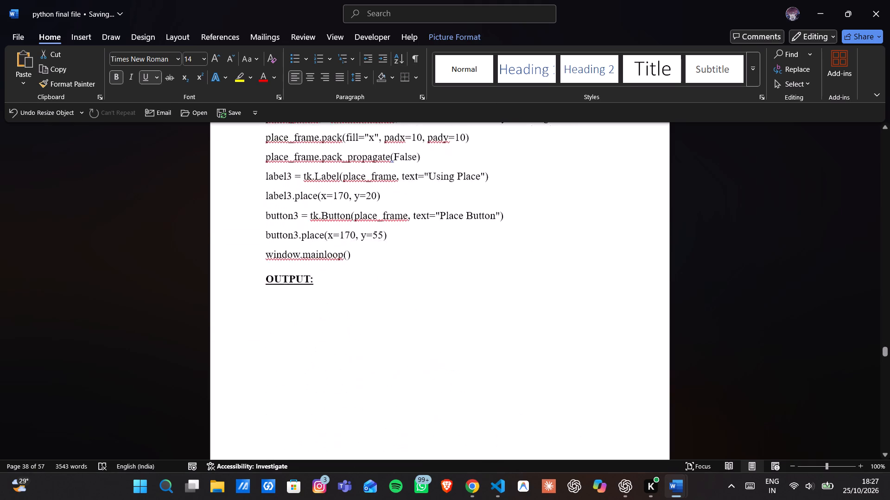
{"action": "scroll", "coordinate": [489, 230], "scroll_direction": "down", "scroll_amount": 1}
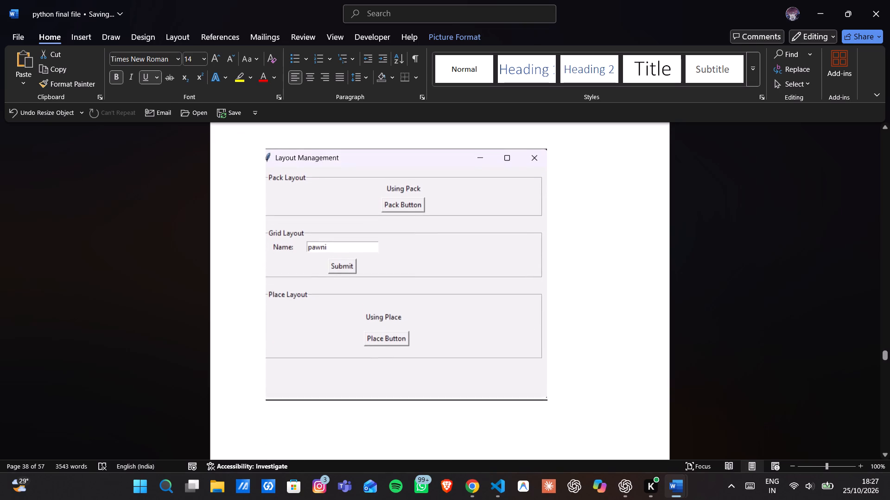
{"action": "scroll", "coordinate": [489, 230], "scroll_direction": "down", "scroll_amount": 1}
{"action": "left_click", "coordinate": [489, 230]}
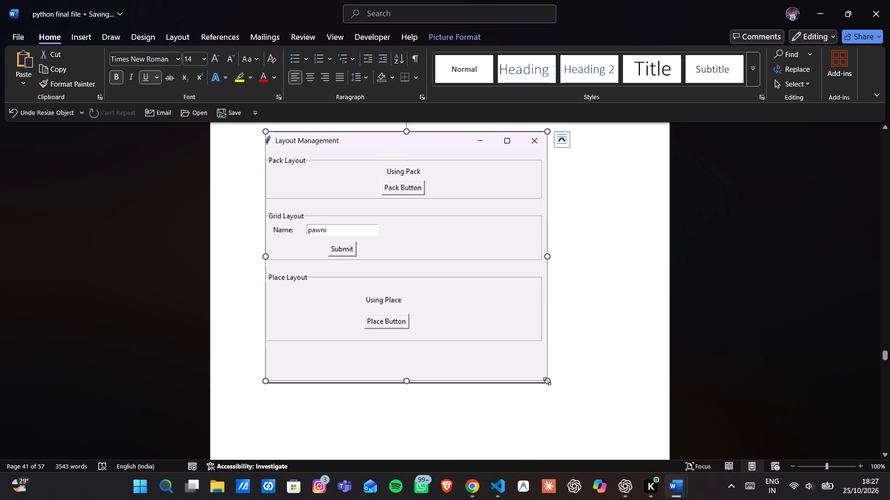
{"action": "left_click_drag", "start_coordinate": [547, 381], "coordinate": [407, 196]}
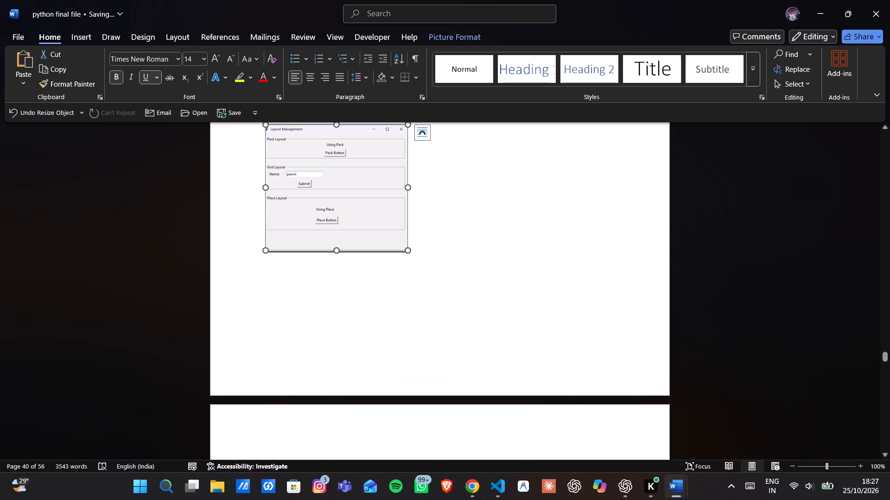
Review Experiment 5.3's Program 1 on student marks for student names in its code and for page gaps.
{"action": "scroll", "coordinate": [407, 196], "scroll_direction": "down", "scroll_amount": 1}
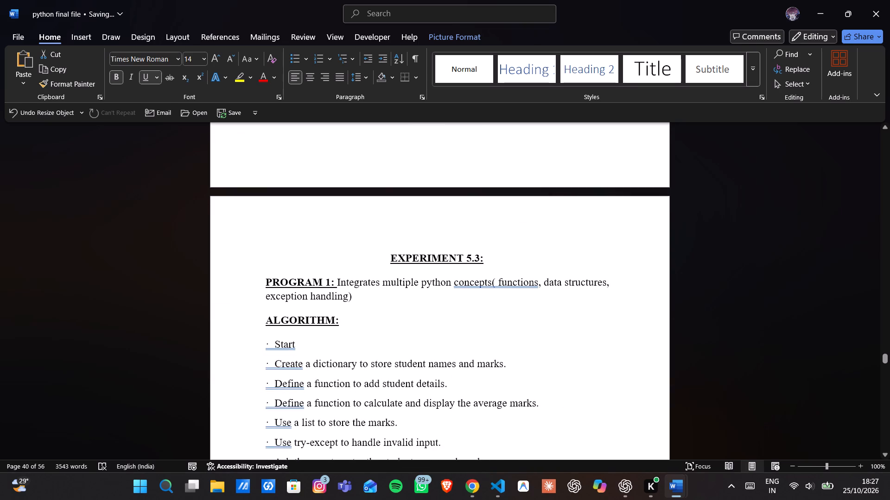
{"action": "left_click", "coordinate": [424, 235]}
{"action": "scroll", "coordinate": [424, 235], "scroll_direction": "down", "scroll_amount": 2}
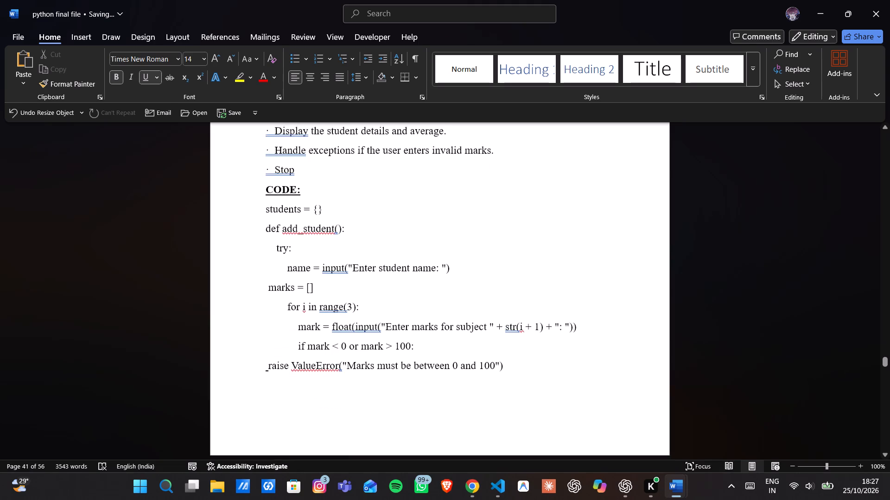
{"action": "scroll", "coordinate": [424, 235], "scroll_direction": "down", "scroll_amount": 2}
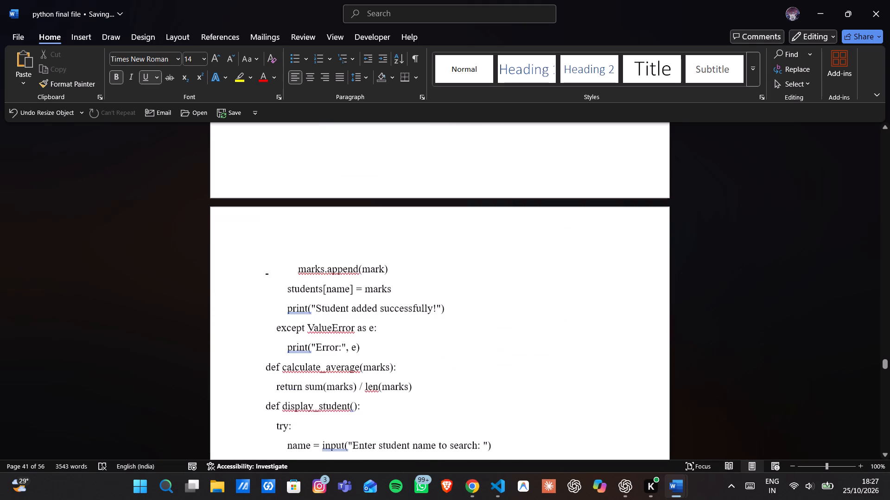
{"action": "scroll", "coordinate": [424, 235], "scroll_direction": "down", "scroll_amount": 2}
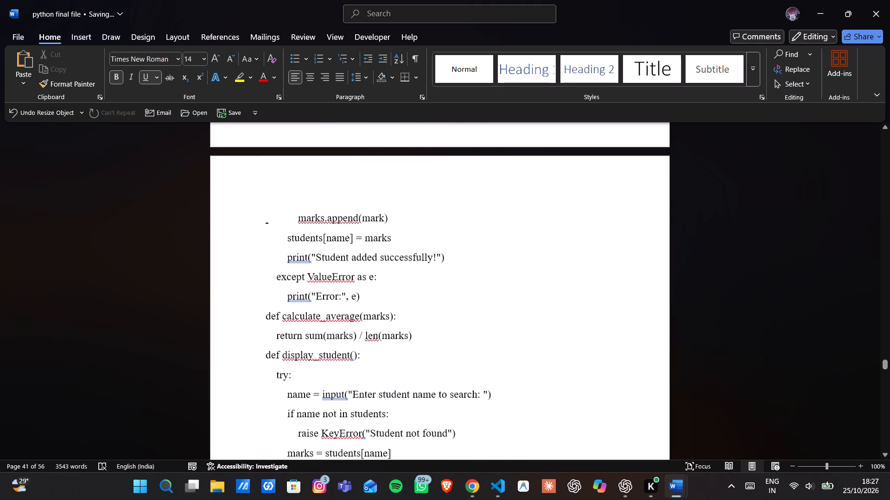
{"action": "scroll", "coordinate": [424, 235], "scroll_direction": "down", "scroll_amount": 3}
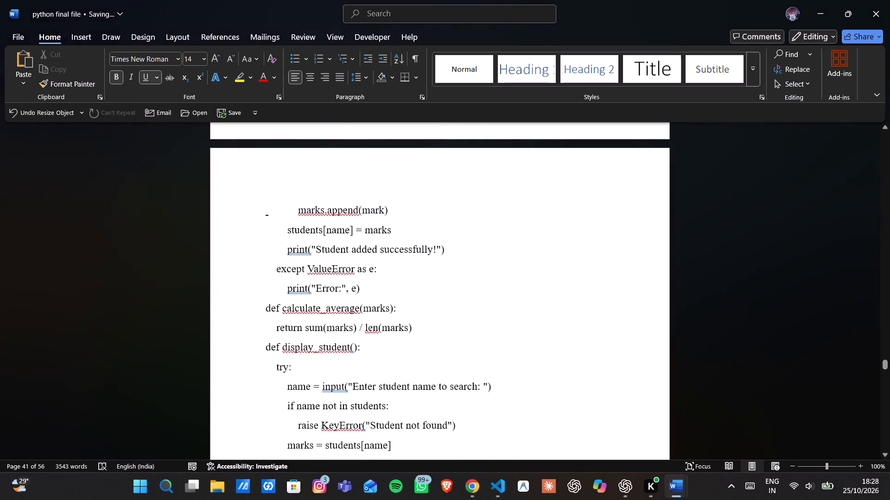
{"action": "scroll", "coordinate": [424, 235], "scroll_direction": "down", "scroll_amount": 2}
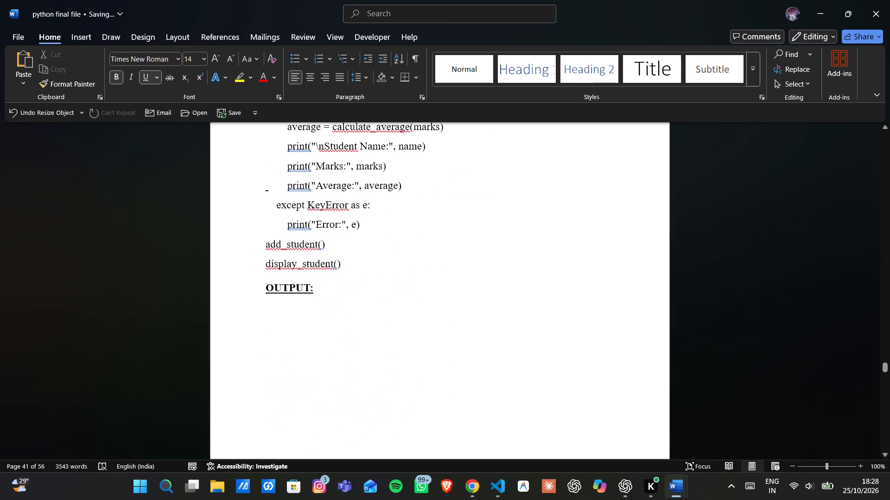
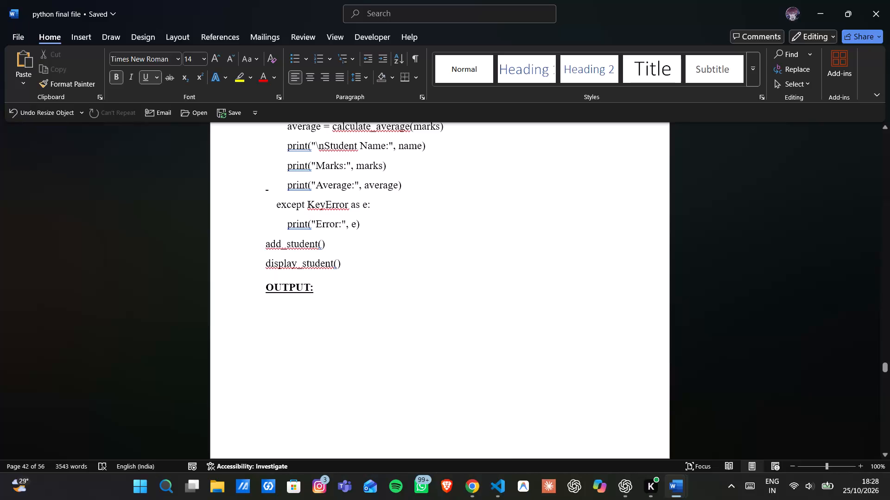
Shrink Experiment 5.3's Program 1 output picture to about 40% of its width and flatten it to a low strip.
{"action": "scroll", "coordinate": [432, 285], "scroll_direction": "down", "scroll_amount": 1}
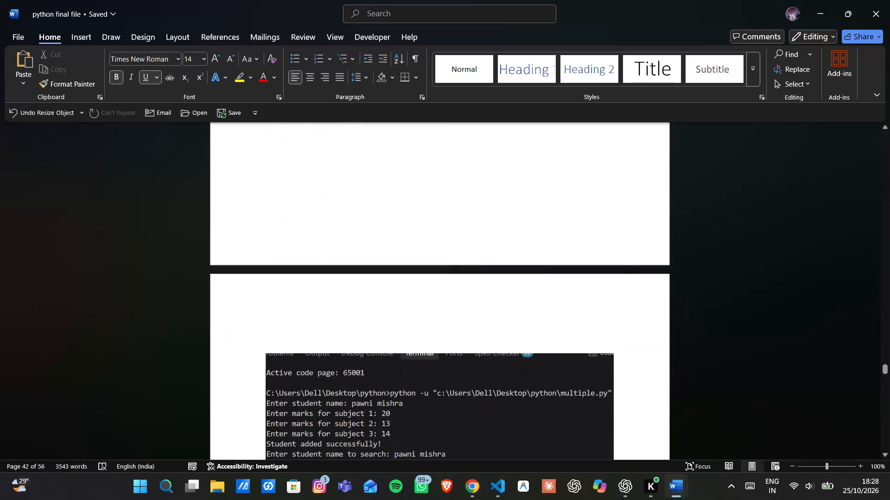
{"action": "scroll", "coordinate": [432, 285], "scroll_direction": "down", "scroll_amount": 1}
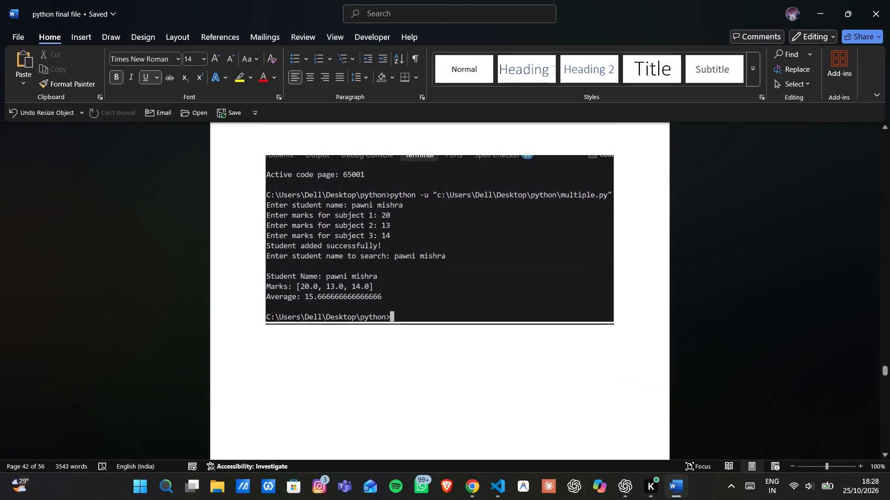
{"action": "left_click", "coordinate": [432, 285]}
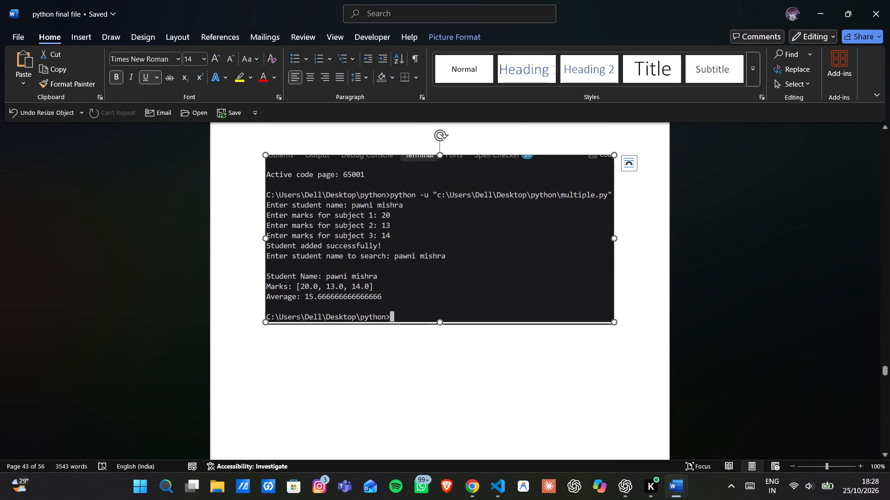
{"action": "left_click_drag", "start_coordinate": [613, 322], "coordinate": [498, 249]}
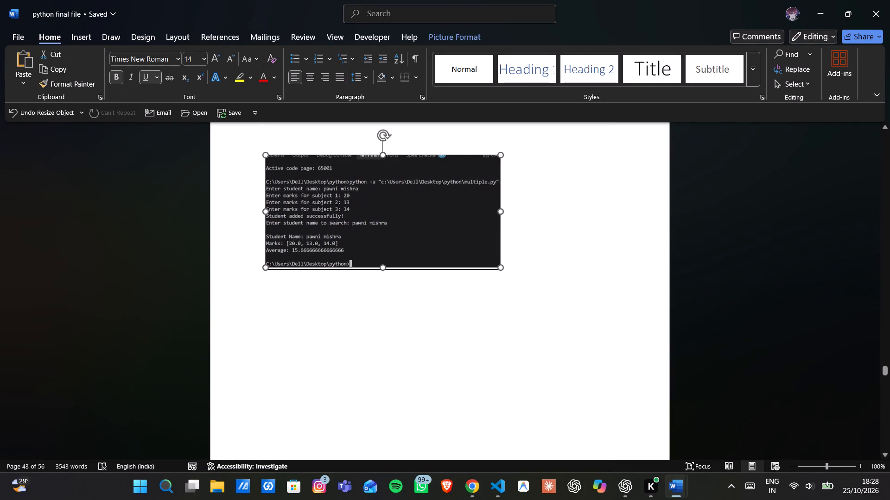
{"action": "left_click_drag", "start_coordinate": [498, 249], "coordinate": [475, 227]}
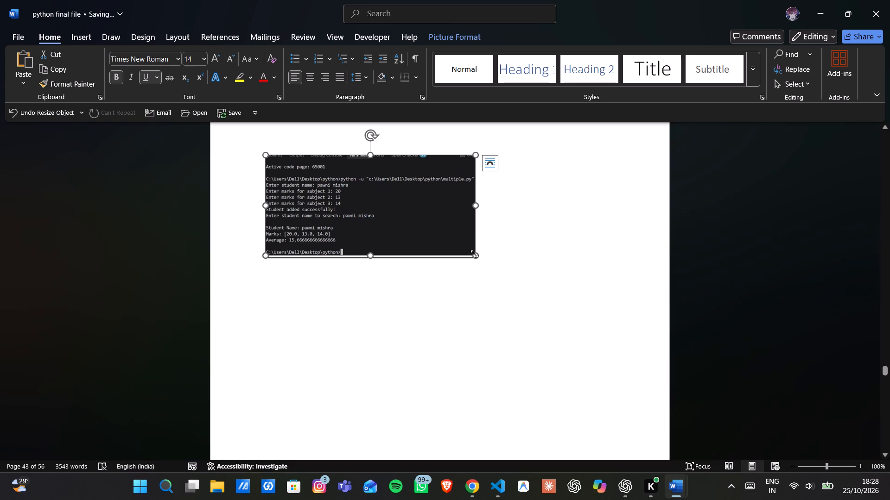
{"action": "left_click_drag", "start_coordinate": [474, 254], "coordinate": [400, 202]}
{"action": "scroll", "coordinate": [400, 202], "scroll_direction": "up", "scroll_amount": 1}
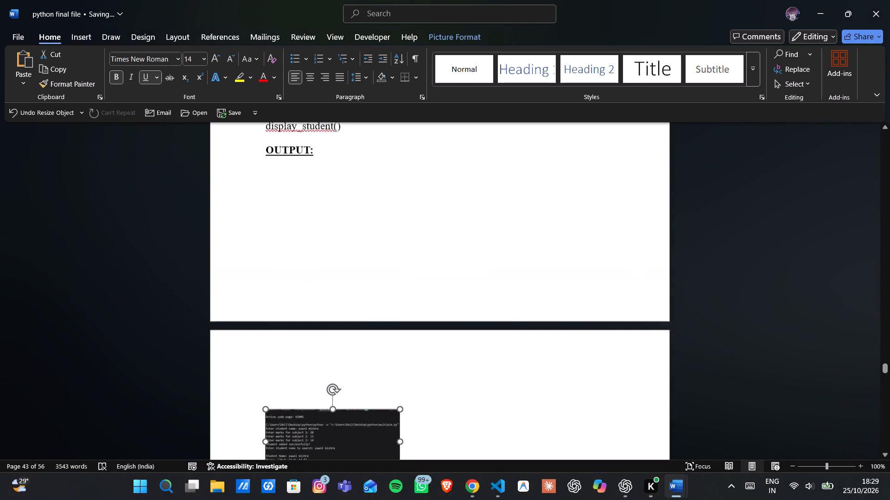
{"action": "scroll", "coordinate": [400, 202], "scroll_direction": "up", "scroll_amount": 1}
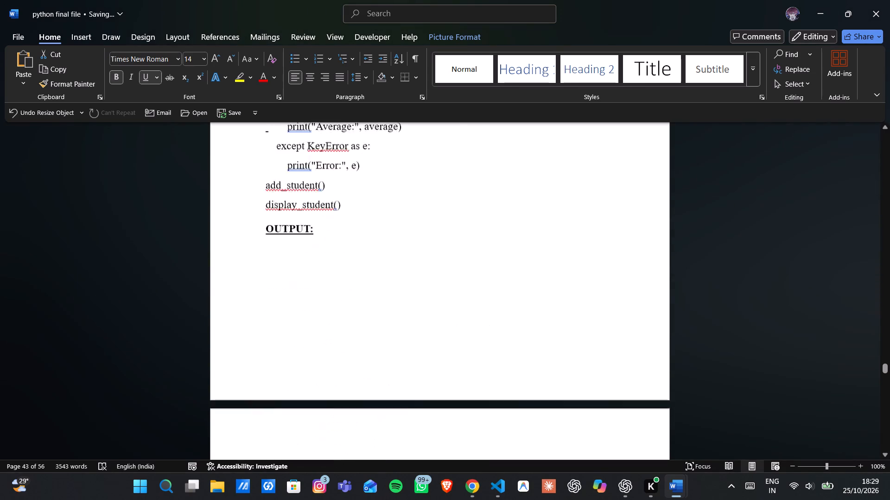
{"action": "left_click", "coordinate": [364, 399]}
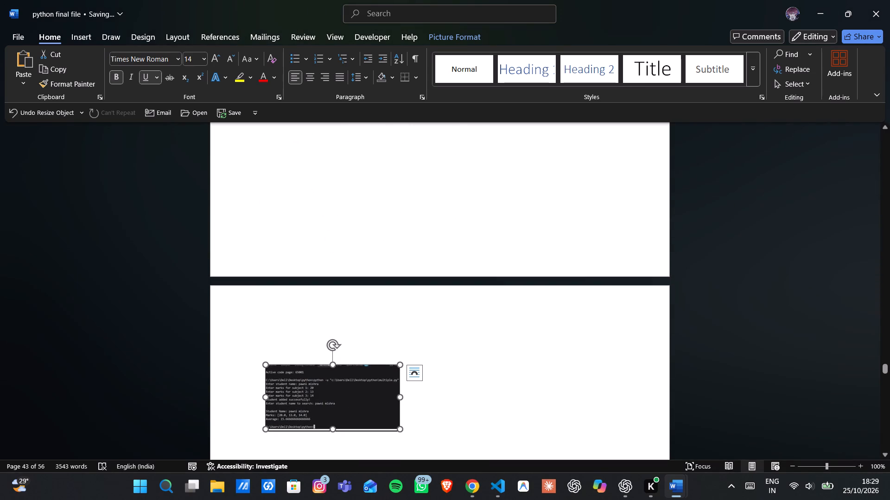
{"action": "left_click_drag", "start_coordinate": [331, 428], "coordinate": [333, 386]}
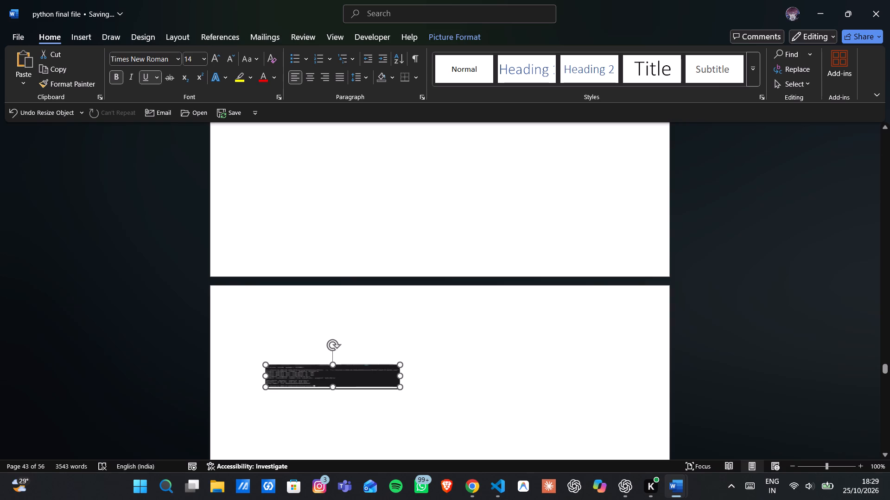
{"action": "left_click_drag", "start_coordinate": [333, 386], "coordinate": [333, 387]}
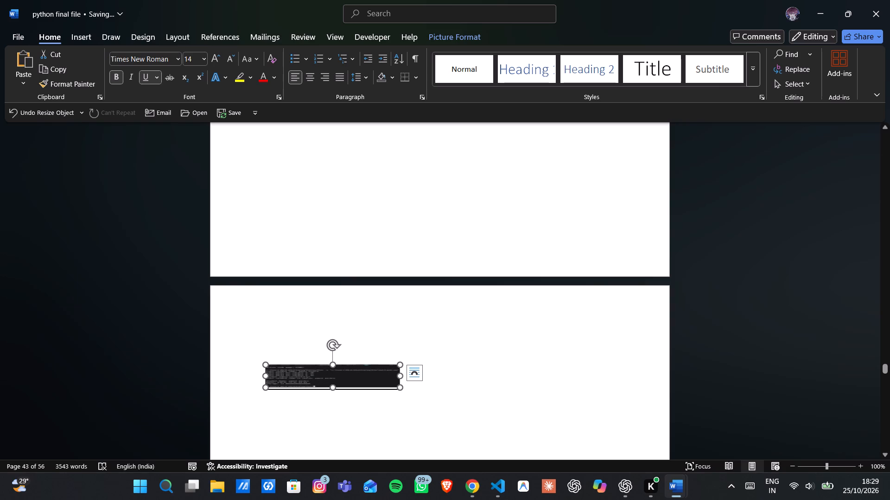
Delete the blank space above Program 1's output picture to bring it onto the same page as its OUTPUT heading.
{"action": "left_click", "coordinate": [325, 337]}
{"action": "left_click", "coordinate": [325, 337]}
{"action": "key", "text": "BackSpace"}
{"action": "key", "text": "BackSpace"}
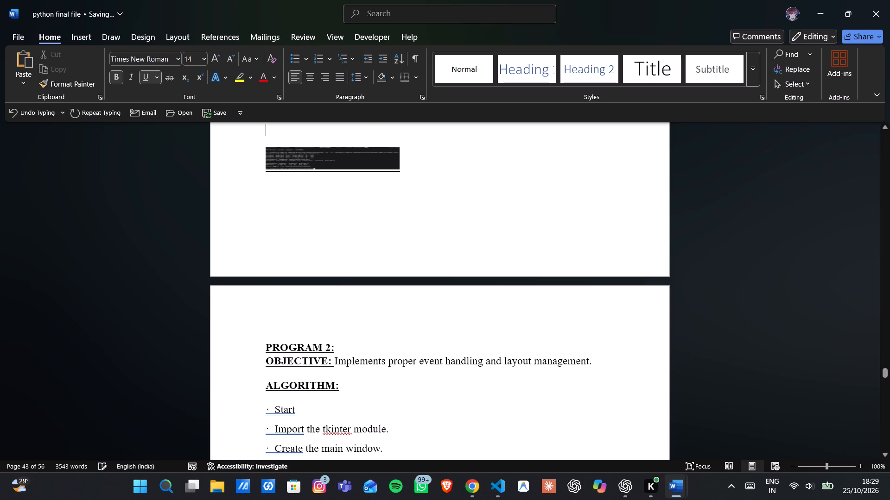
Stretch Program 1's flattened output picture under its OUTPUT heading to about three times its height and twice its width.
{"action": "scroll", "coordinate": [325, 337], "scroll_direction": "up", "scroll_amount": 1}
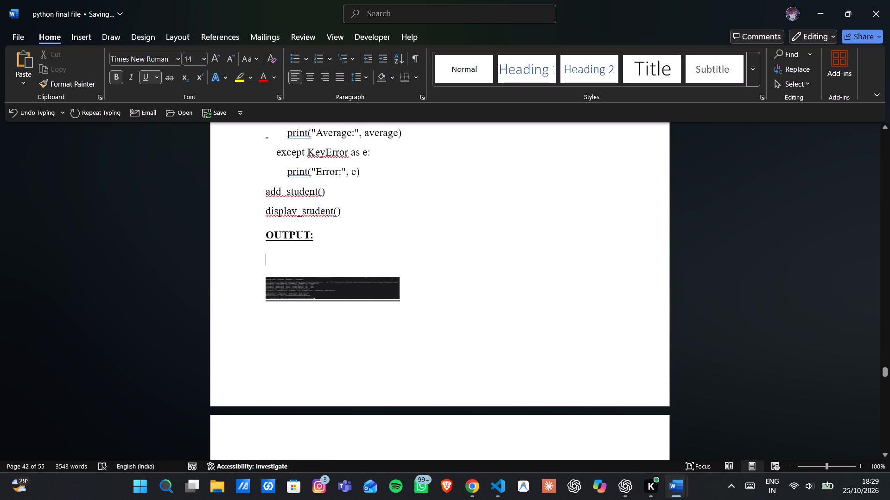
{"action": "left_click", "coordinate": [350, 303]}
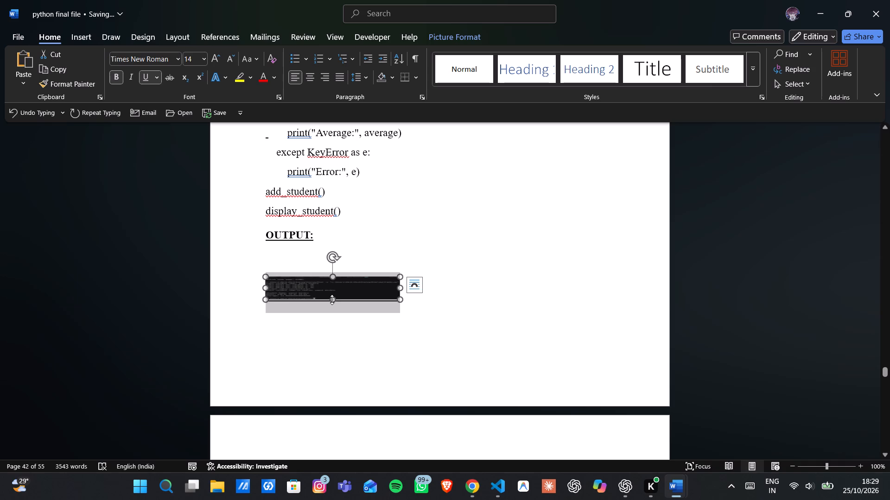
{"action": "left_click_drag", "start_coordinate": [332, 300], "coordinate": [335, 342]}
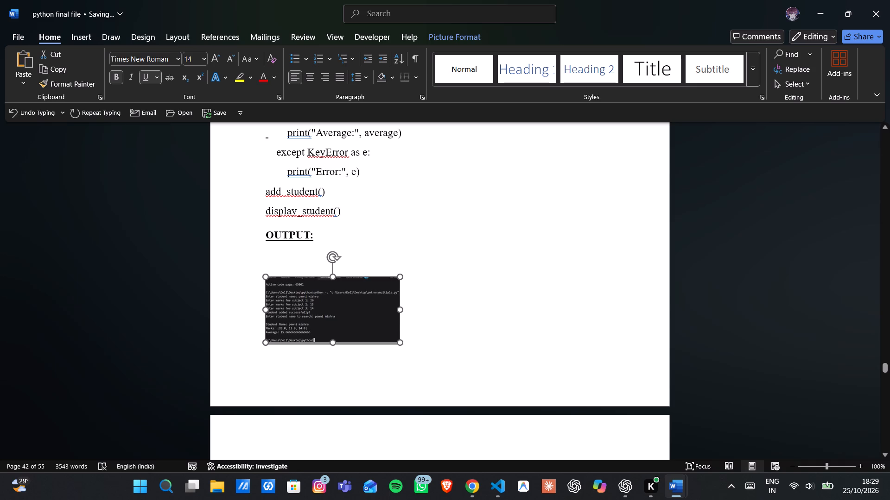
{"action": "left_click_drag", "start_coordinate": [335, 342], "coordinate": [335, 344]}
{"action": "left_click_drag", "start_coordinate": [402, 312], "coordinate": [532, 325]}
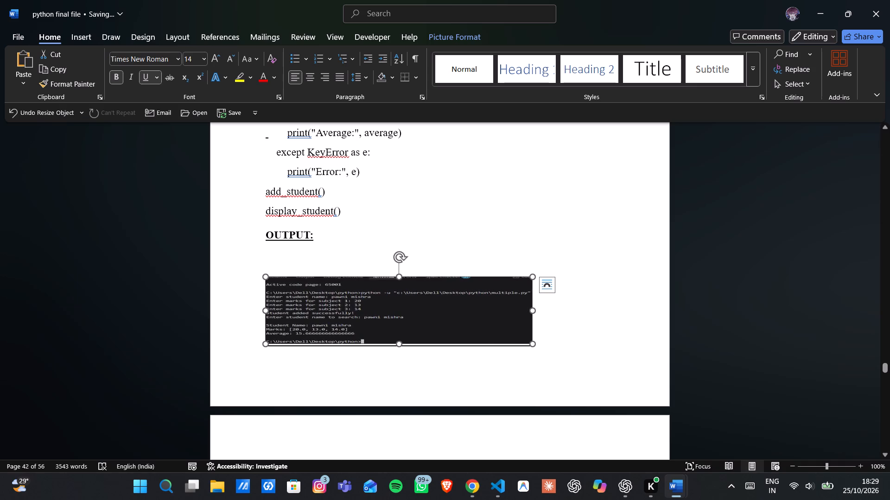
{"action": "left_click", "coordinate": [607, 325]}
Remove the blank space and page gap before Experiment 5.3's Program 2 heading on event handling and layout management.
{"action": "scroll", "coordinate": [607, 325], "scroll_direction": "up", "scroll_amount": 2}
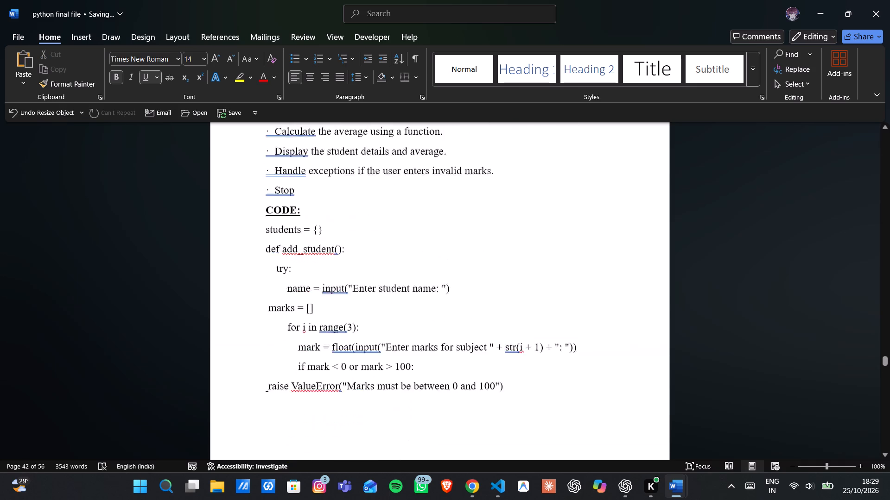
{"action": "scroll", "coordinate": [607, 325], "scroll_direction": "down", "scroll_amount": 1}
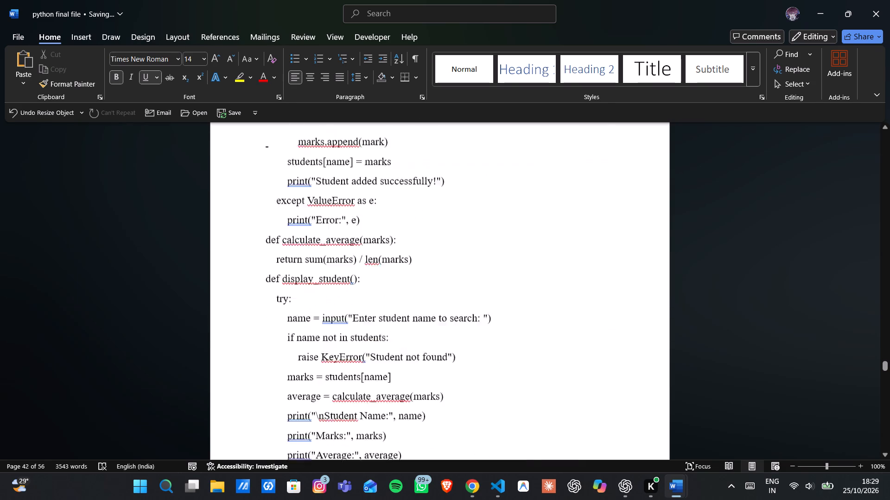
{"action": "scroll", "coordinate": [607, 325], "scroll_direction": "down", "scroll_amount": 1}
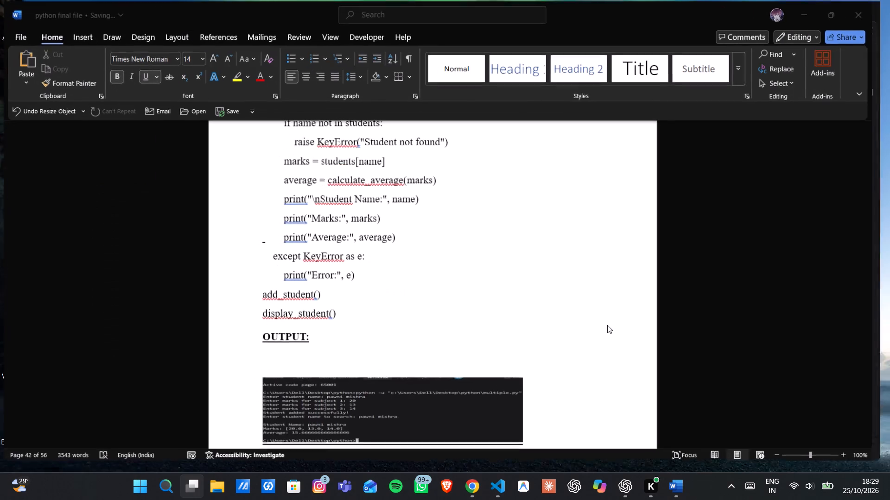
{"action": "scroll", "coordinate": [607, 325], "scroll_direction": "down", "scroll_amount": 3}
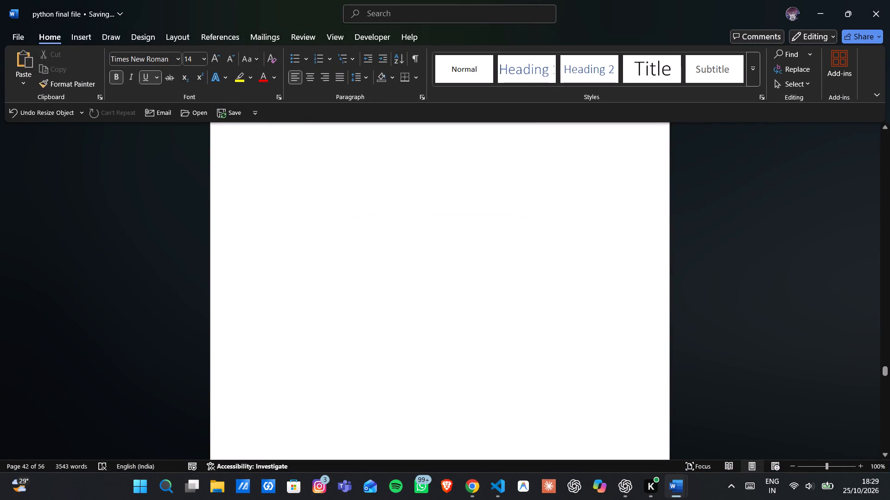
{"action": "scroll", "coordinate": [607, 325], "scroll_direction": "down", "scroll_amount": 1}
{"action": "scroll", "coordinate": [607, 325], "scroll_direction": "up", "scroll_amount": 1}
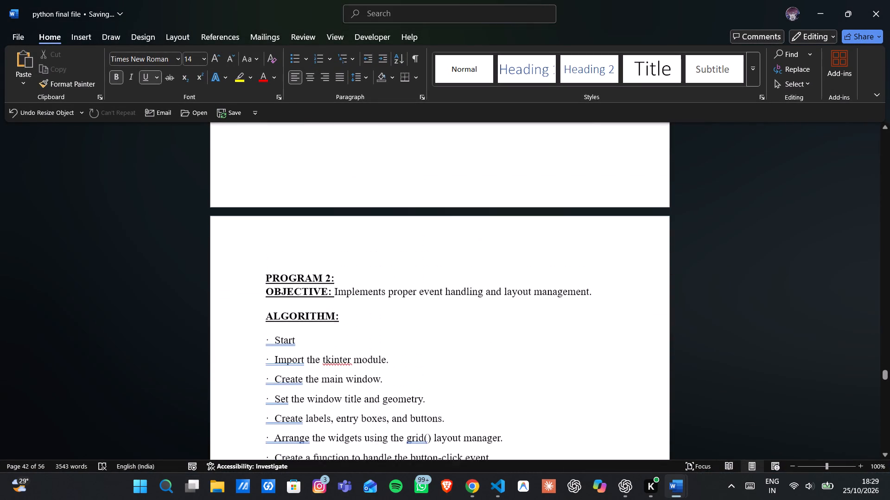
{"action": "left_click", "coordinate": [316, 256]}
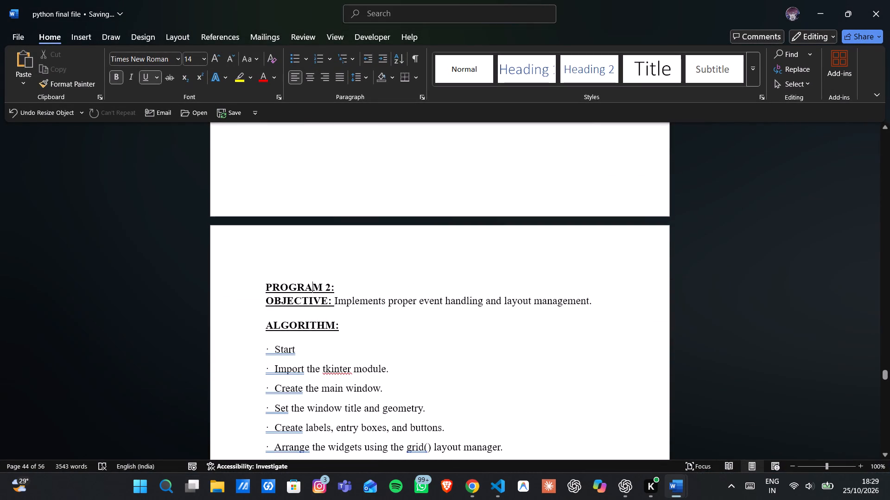
{"action": "left_click", "coordinate": [253, 236]}
{"action": "left_click_drag", "start_coordinate": [259, 250], "coordinate": [262, 292]}
{"action": "key", "text": "BackSpace"}
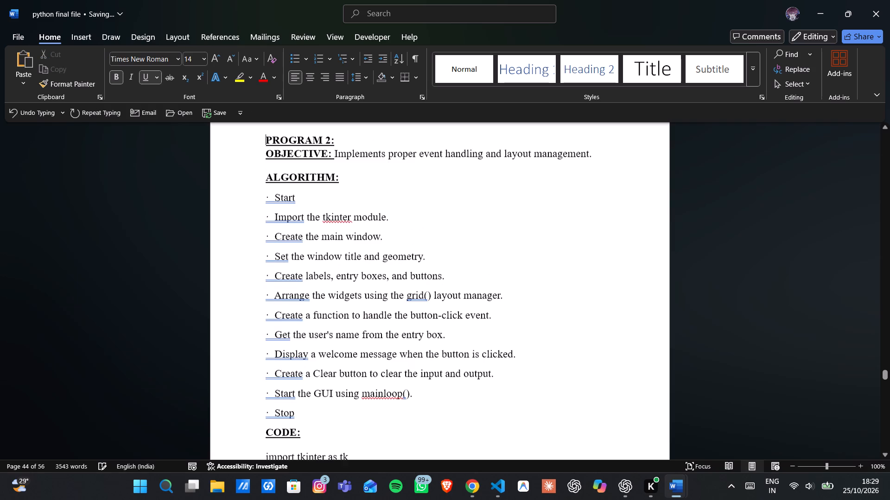
{"action": "scroll", "coordinate": [262, 292], "scroll_direction": "up", "scroll_amount": 1}
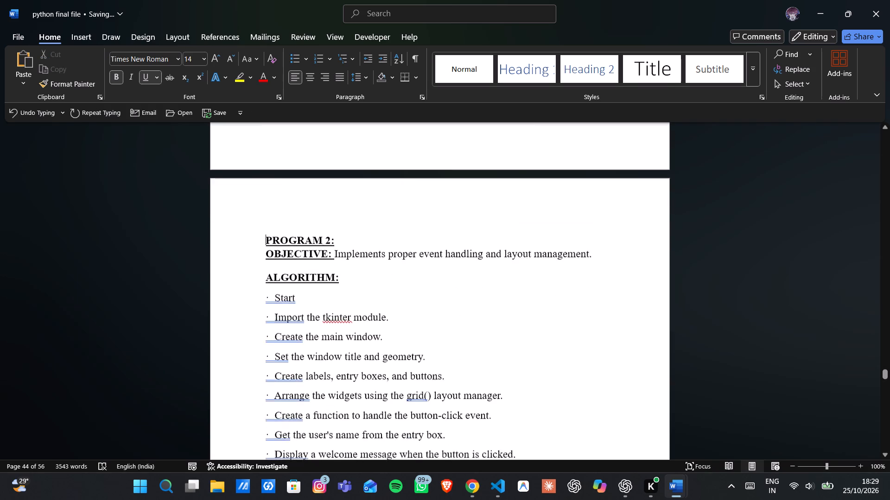
{"action": "scroll", "coordinate": [262, 292], "scroll_direction": "up", "scroll_amount": 1}
Shrink Program 2's Student Registration output picture to about half its size and flatten it to fit under its OUTPUT heading.
{"action": "scroll", "coordinate": [262, 292], "scroll_direction": "down", "scroll_amount": 2}
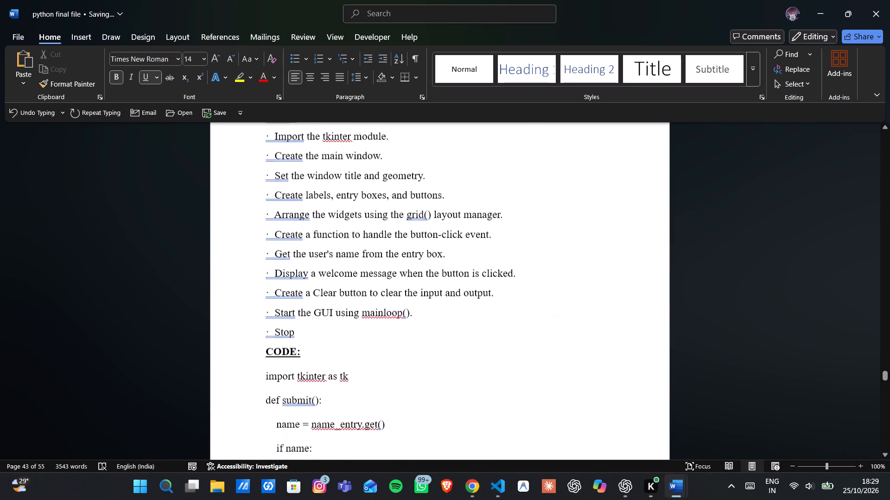
{"action": "scroll", "coordinate": [262, 292], "scroll_direction": "down", "scroll_amount": 3}
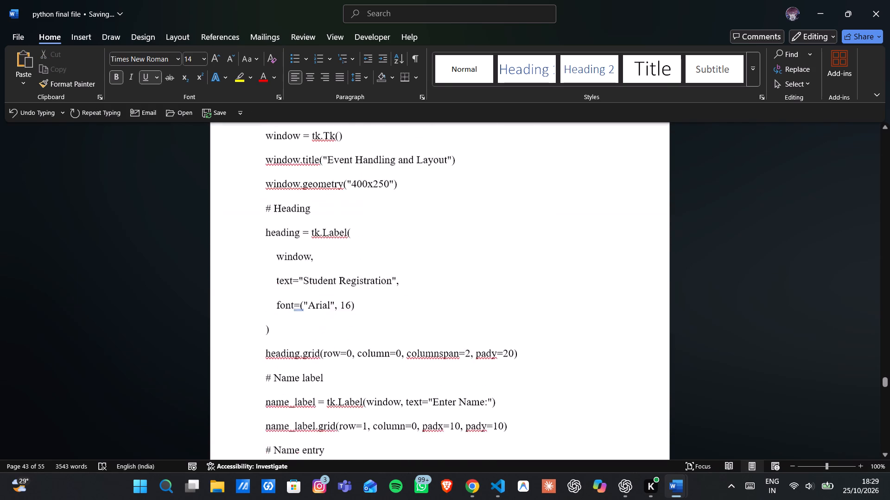
{"action": "scroll", "coordinate": [262, 292], "scroll_direction": "down", "scroll_amount": 3}
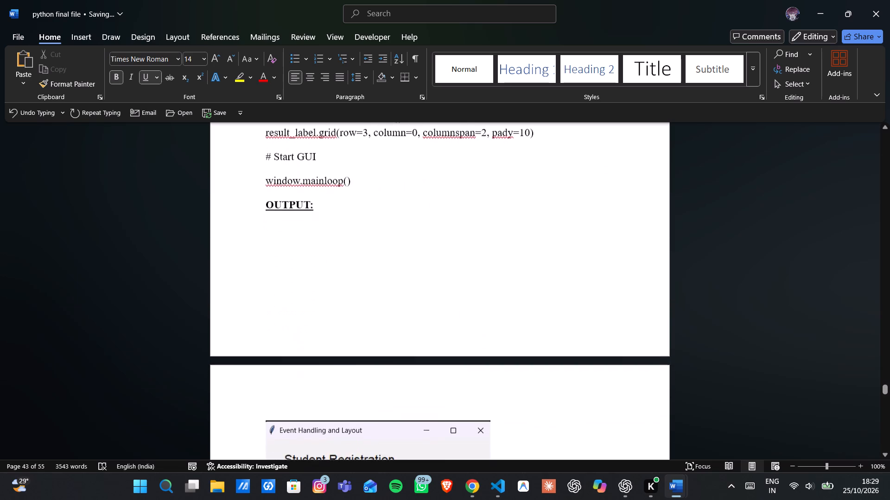
{"action": "scroll", "coordinate": [262, 292], "scroll_direction": "down", "scroll_amount": 1}
{"action": "left_click", "coordinate": [343, 359]}
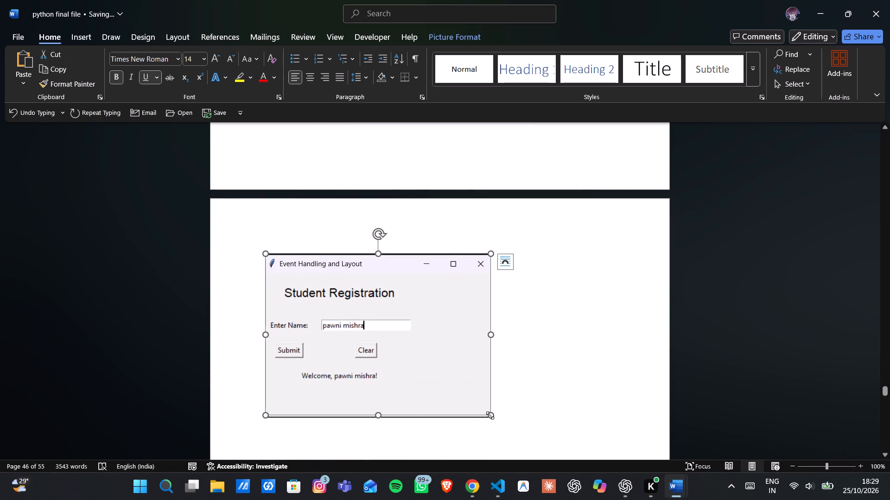
{"action": "left_click_drag", "start_coordinate": [490, 415], "coordinate": [383, 301]}
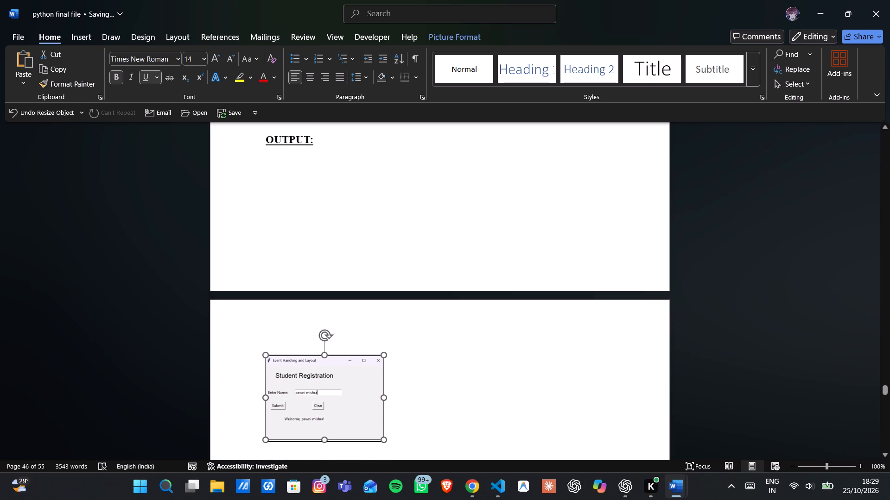
{"action": "left_click_drag", "start_coordinate": [323, 439], "coordinate": [323, 394]}
Stretch Program 2's Student Registration output picture to nearly twice its height and about a third wider.
{"action": "scroll", "coordinate": [323, 394], "scroll_direction": "up", "scroll_amount": 1}
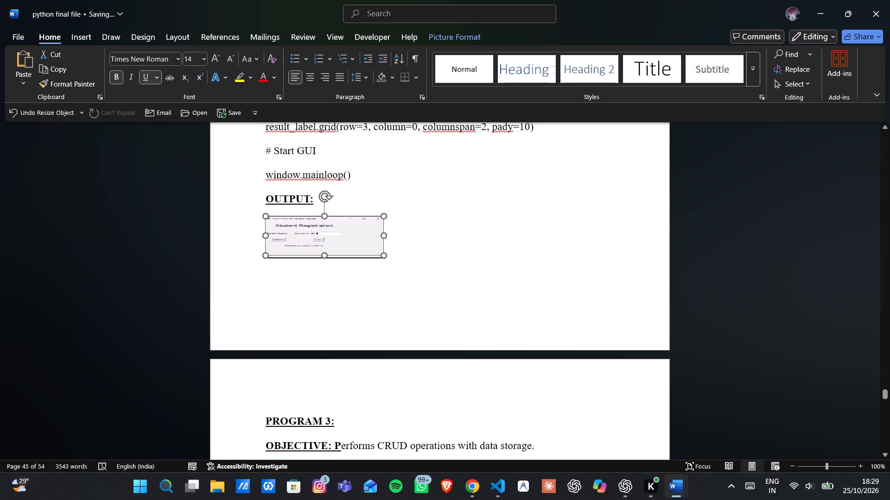
{"action": "left_click_drag", "start_coordinate": [323, 256], "coordinate": [326, 264]}
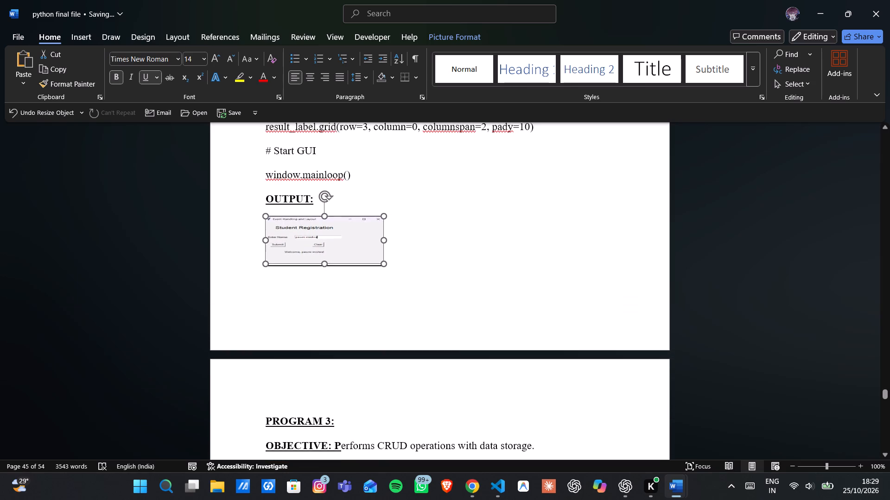
{"action": "left_click_drag", "start_coordinate": [326, 264], "coordinate": [327, 284]}
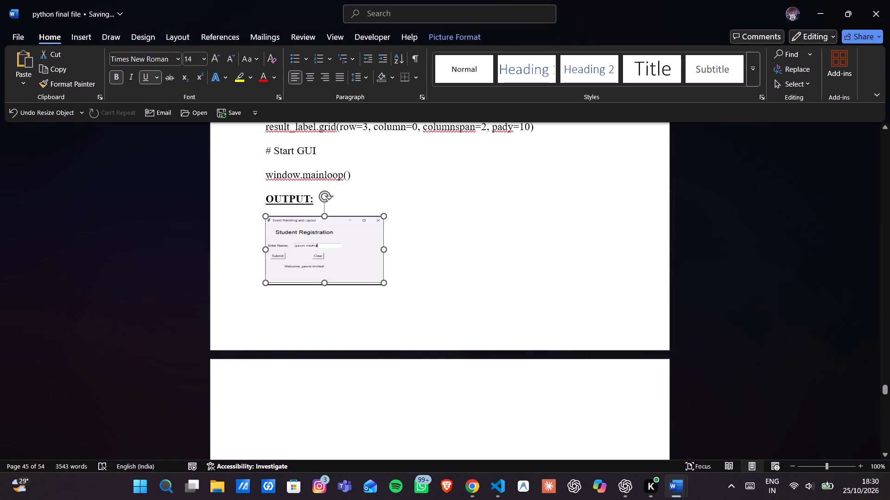
{"action": "left_click_drag", "start_coordinate": [327, 284], "coordinate": [329, 289]}
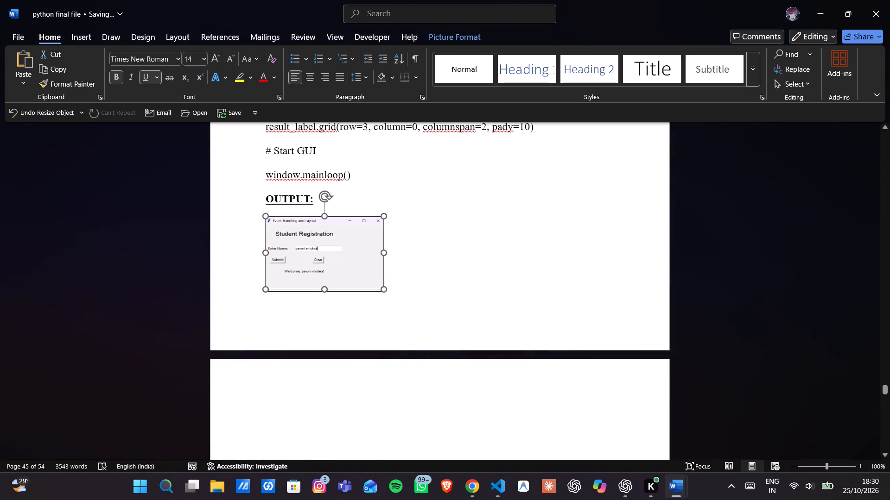
{"action": "left_click_drag", "start_coordinate": [385, 255], "coordinate": [466, 255]}
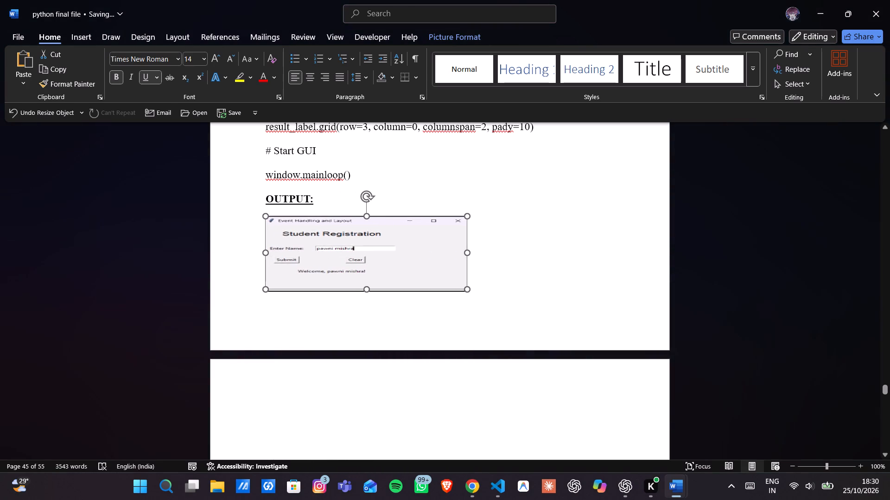
{"action": "left_click_drag", "start_coordinate": [466, 255], "coordinate": [425, 253]}
{"action": "left_click", "coordinate": [525, 273]}
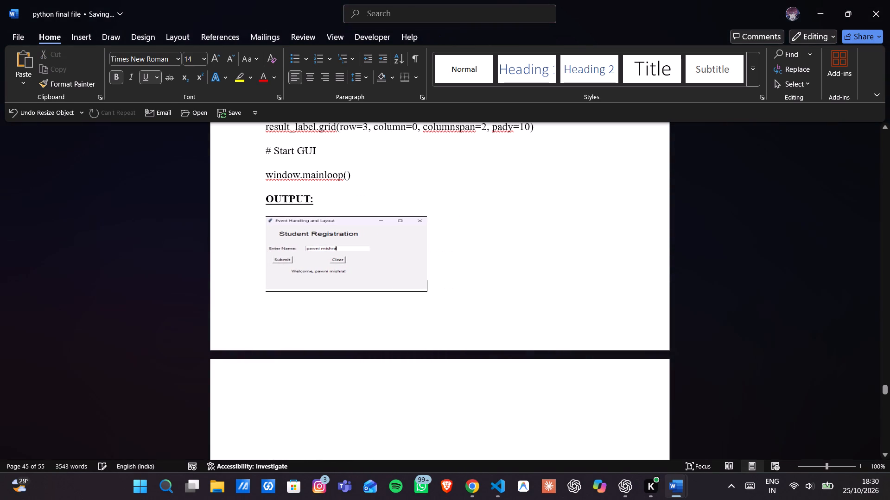
Remove the page gap before the Program 3 heading on CRUD operations with data storage.
{"action": "scroll", "coordinate": [525, 273], "scroll_direction": "down", "scroll_amount": 2}
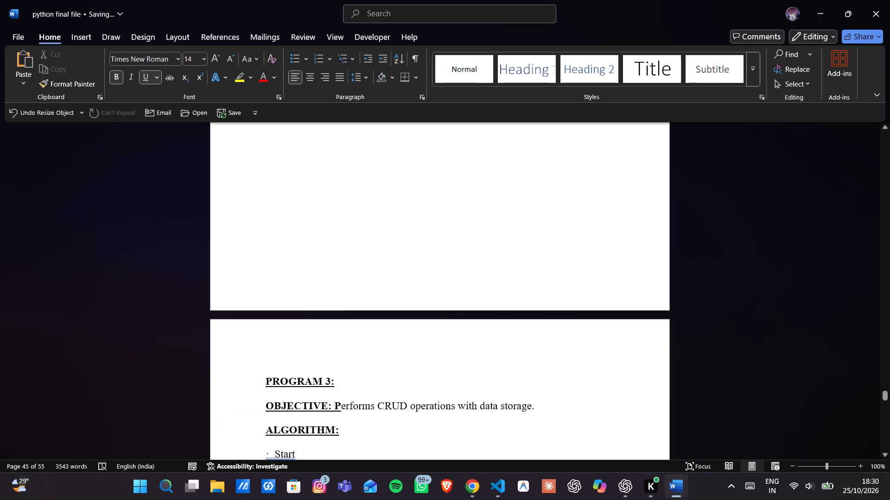
{"action": "left_click", "coordinate": [262, 352]}
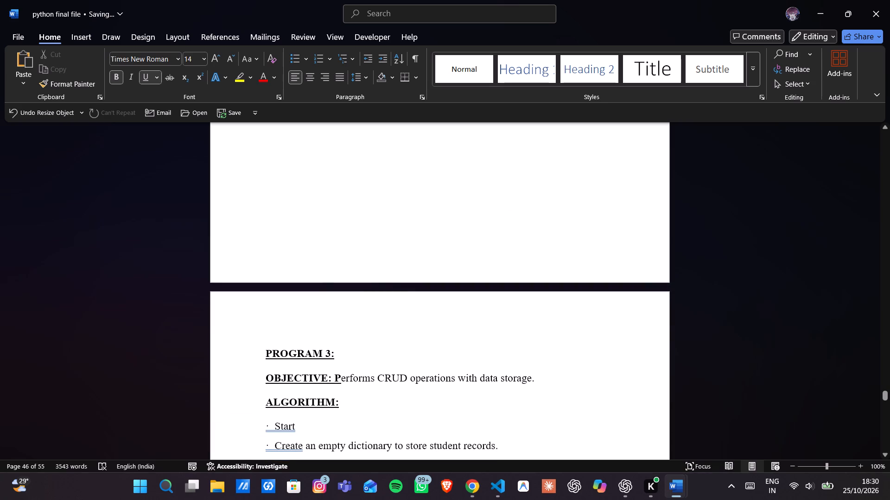
{"action": "key", "text": "BackSpace"}
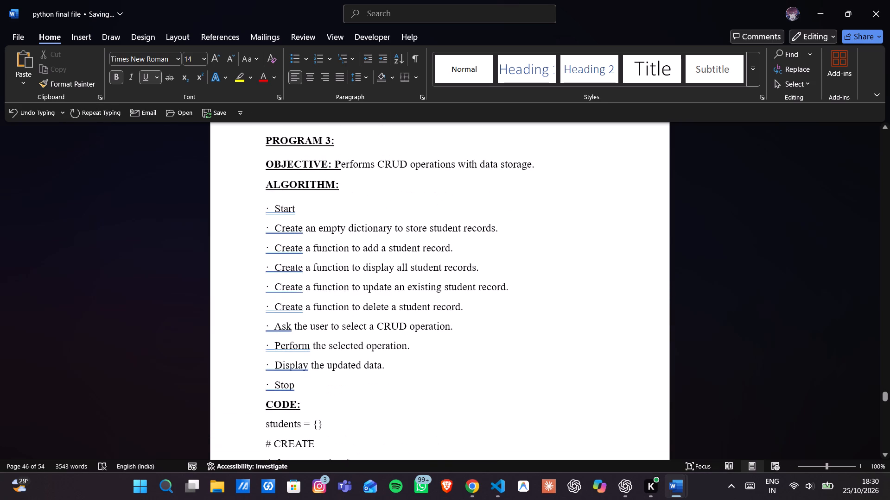
Flatten Program 3's console output picture under its OUTPUT heading to a little under half its height.
{"action": "scroll", "coordinate": [262, 352], "scroll_direction": "down", "scroll_amount": 2}
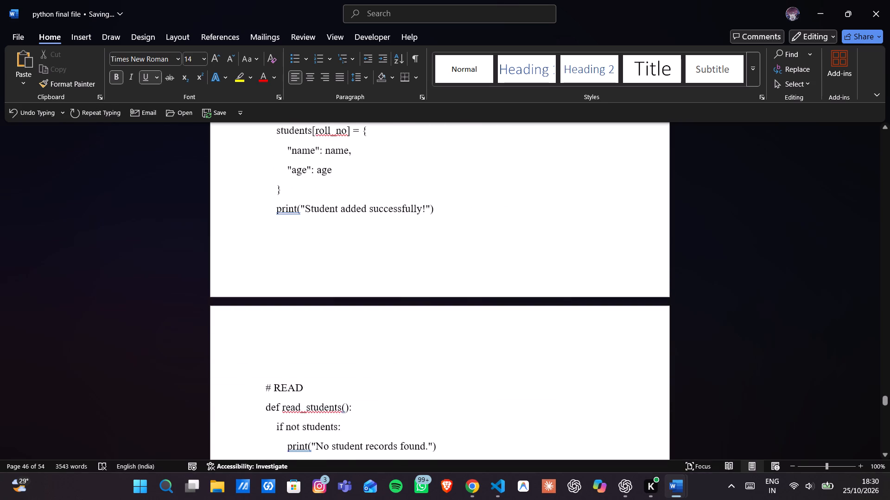
{"action": "scroll", "coordinate": [262, 352], "scroll_direction": "down", "scroll_amount": 2}
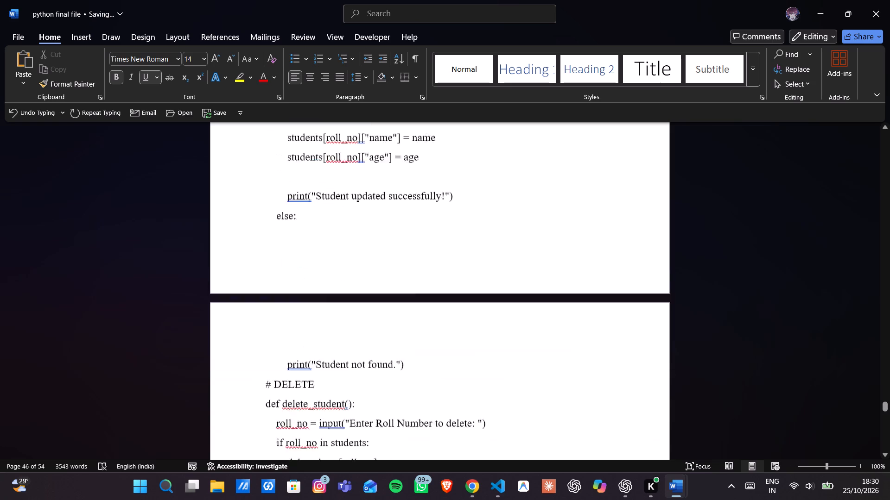
{"action": "scroll", "coordinate": [262, 352], "scroll_direction": "down", "scroll_amount": 2}
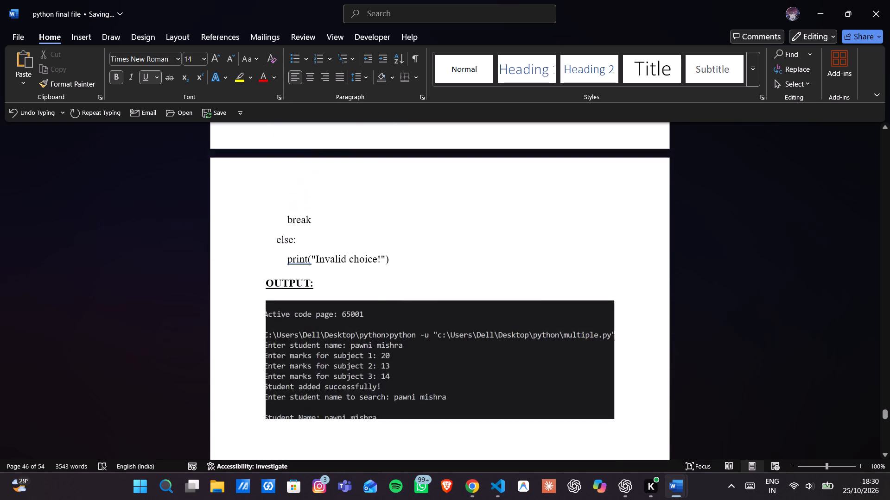
{"action": "scroll", "coordinate": [262, 352], "scroll_direction": "down", "scroll_amount": 1}
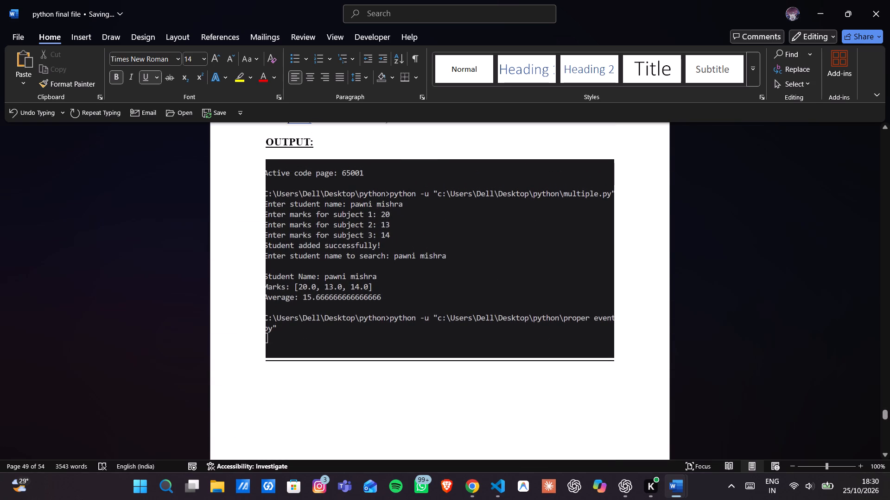
{"action": "left_click", "coordinate": [382, 323]}
{"action": "left_click_drag", "start_coordinate": [441, 362], "coordinate": [428, 250]}
Flatten Program 4's Student Registration output picture to about a third of its height so it fits under its OUTPUT heading.
{"action": "scroll", "coordinate": [428, 250], "scroll_direction": "down", "scroll_amount": 1}
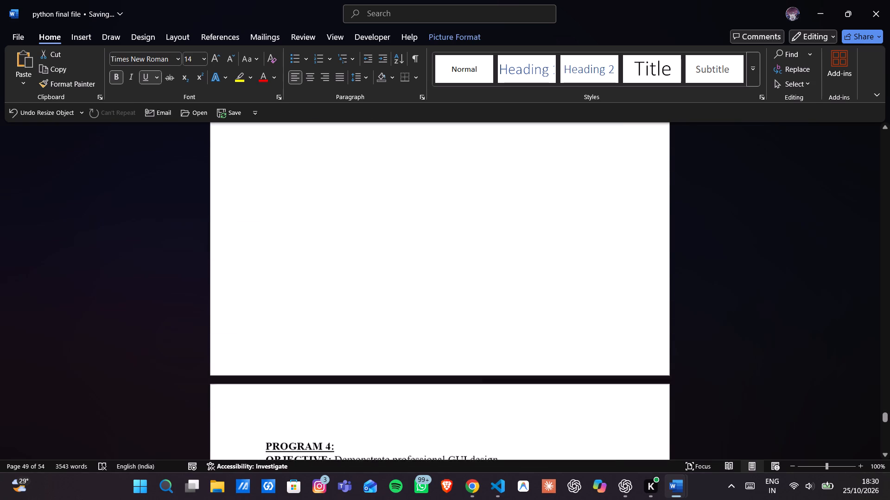
{"action": "scroll", "coordinate": [428, 250], "scroll_direction": "down", "scroll_amount": 2}
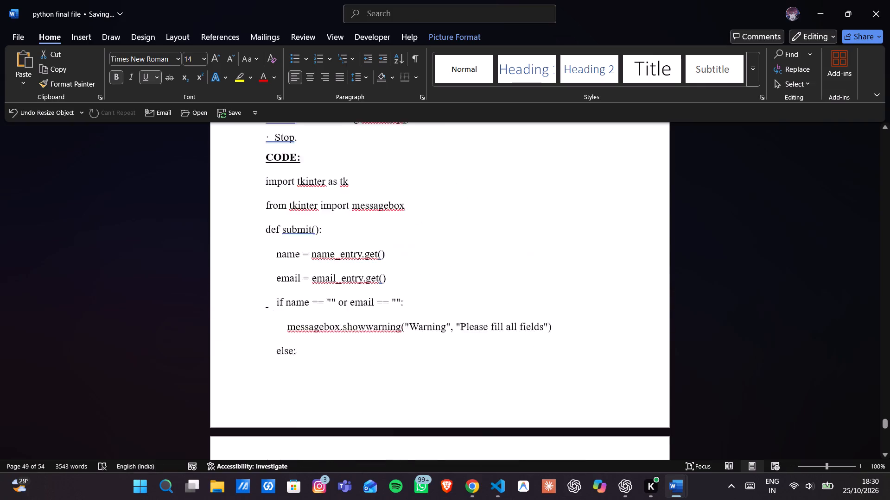
{"action": "scroll", "coordinate": [428, 250], "scroll_direction": "down", "scroll_amount": 4}
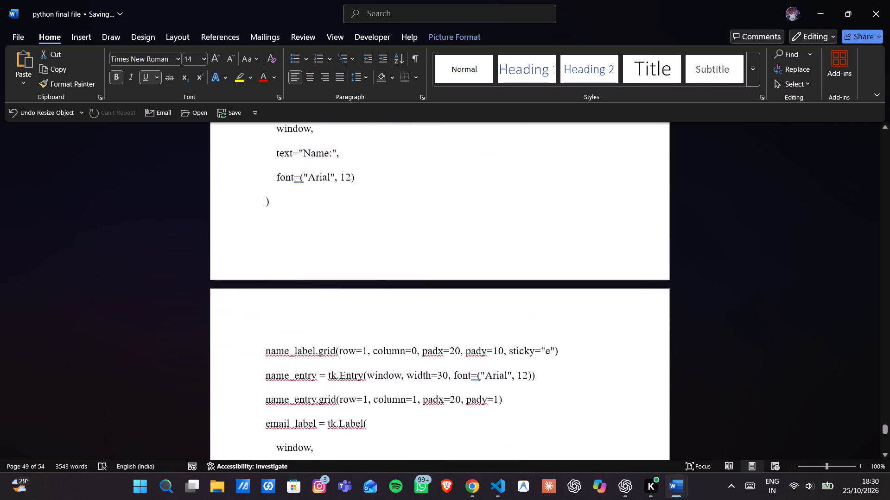
{"action": "scroll", "coordinate": [428, 250], "scroll_direction": "down", "scroll_amount": 3}
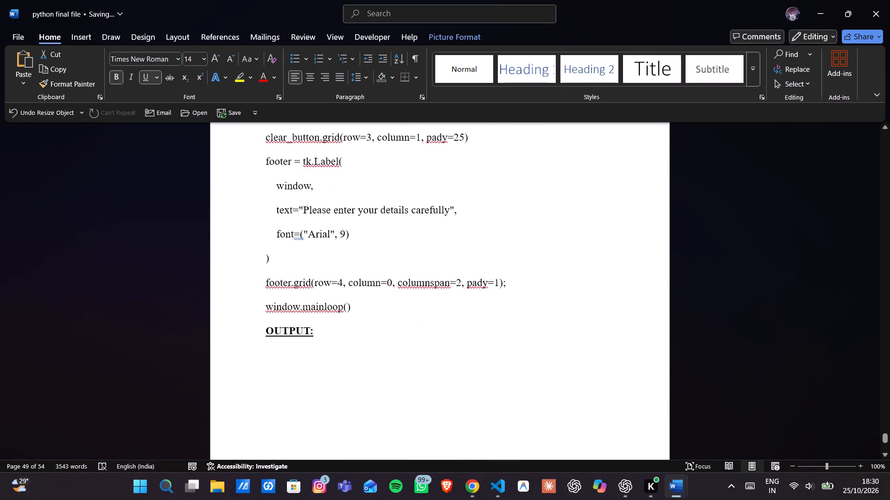
{"action": "scroll", "coordinate": [428, 250], "scroll_direction": "down", "scroll_amount": 1}
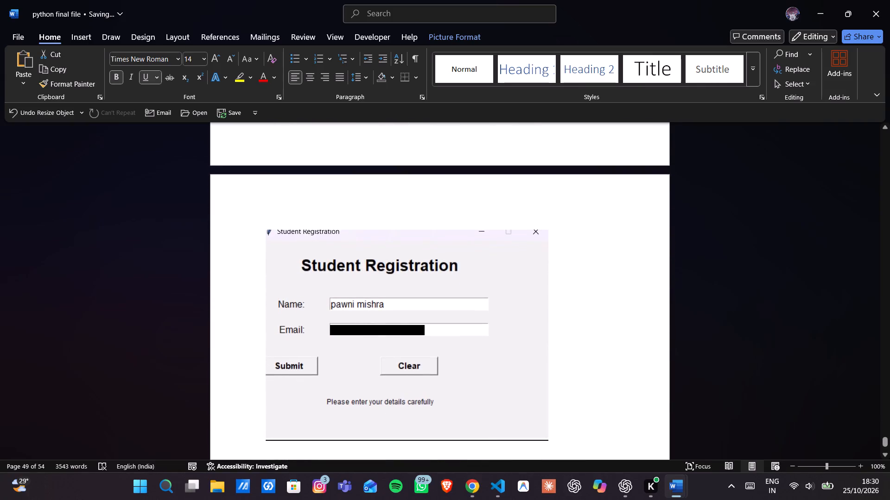
{"action": "left_click", "coordinate": [429, 294]}
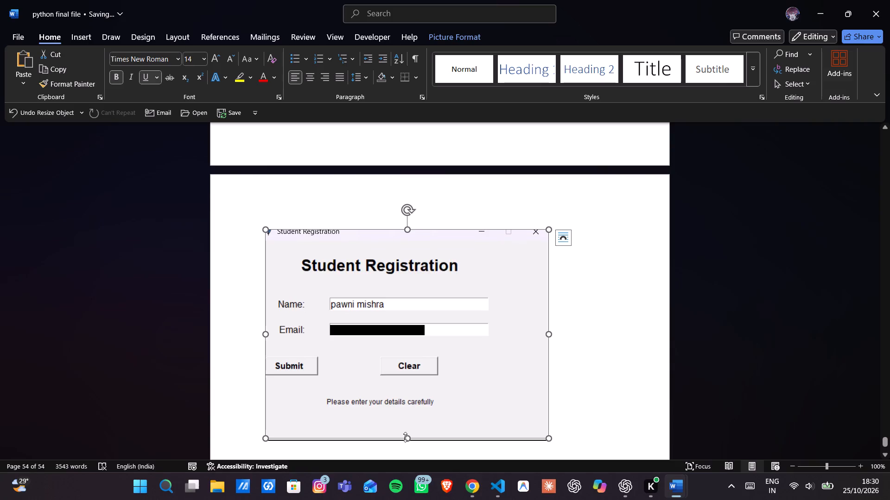
{"action": "left_click_drag", "start_coordinate": [405, 437], "coordinate": [401, 296]}
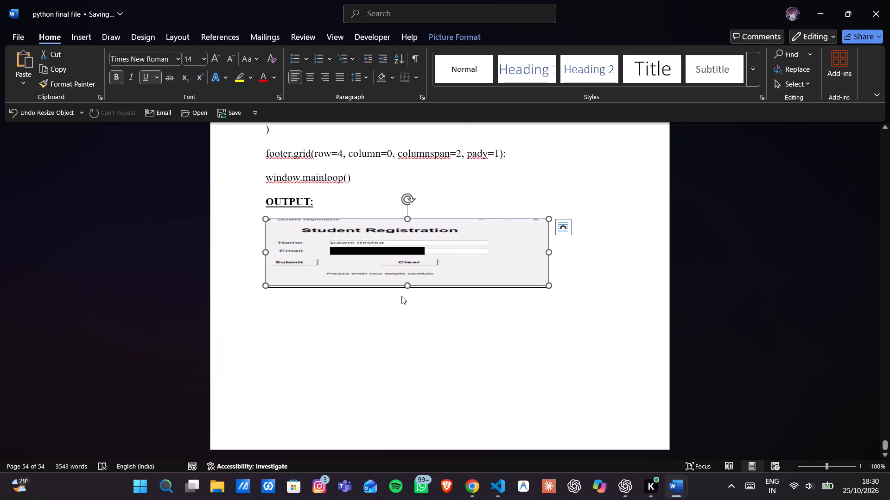
Narrow Program 4's flattened Student Registration output picture to about 70% of its width.
{"action": "scroll", "coordinate": [401, 296], "scroll_direction": "down", "scroll_amount": 2}
{"action": "scroll", "coordinate": [401, 296], "scroll_direction": "up", "scroll_amount": 1}
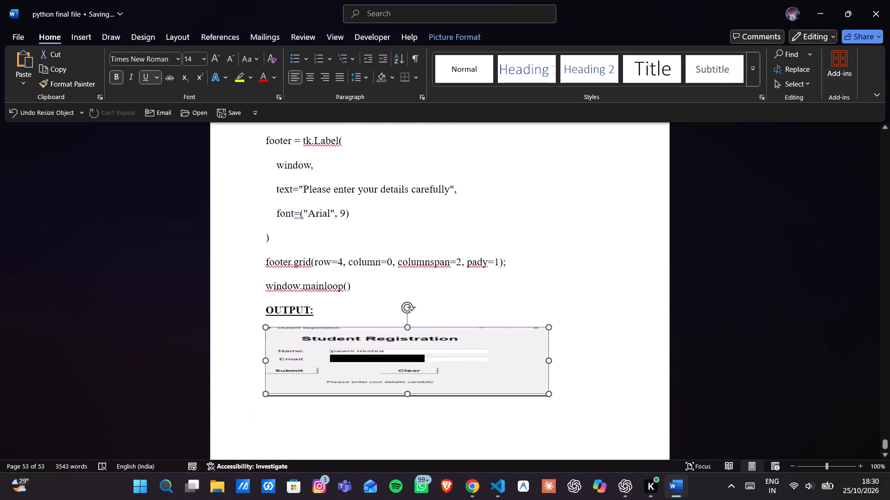
{"action": "left_click_drag", "start_coordinate": [547, 364], "coordinate": [467, 371]}
{"action": "left_click", "coordinate": [573, 372]}
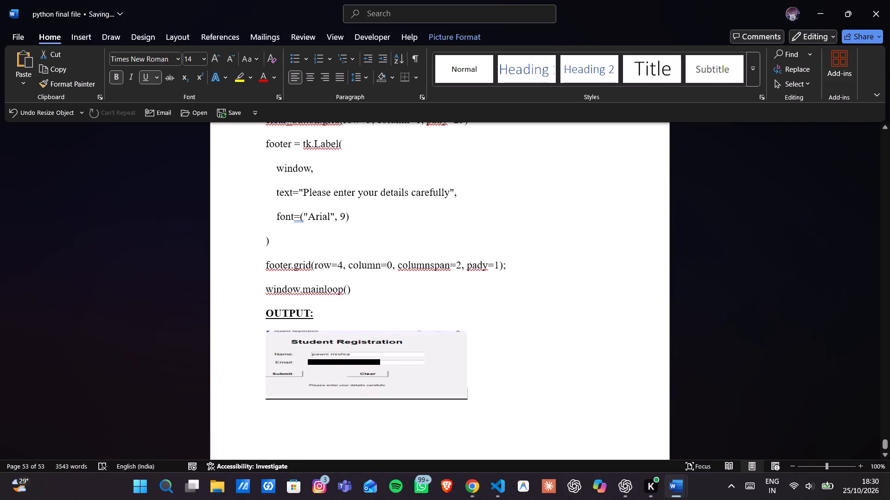
Narrow Program 3's console output picture for the CRUD program to about 80% of its width.
{"action": "scroll", "coordinate": [573, 372], "scroll_direction": "up", "scroll_amount": 3}
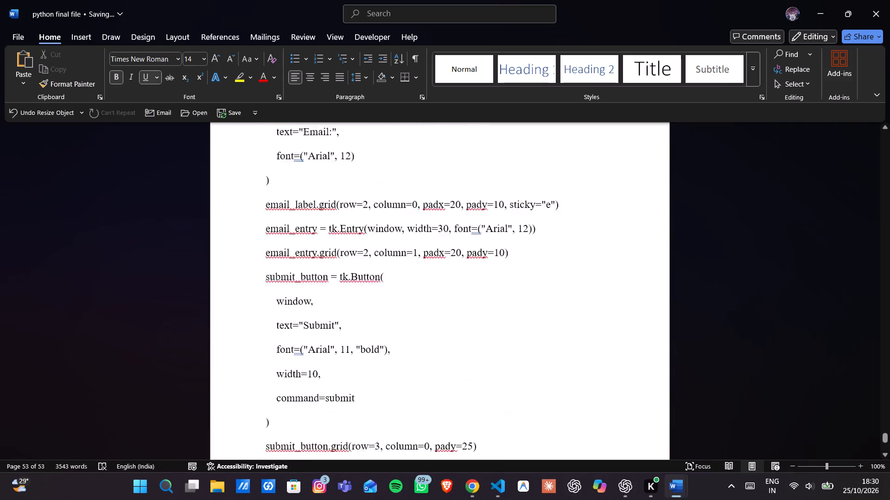
{"action": "scroll", "coordinate": [573, 372], "scroll_direction": "down", "scroll_amount": 1}
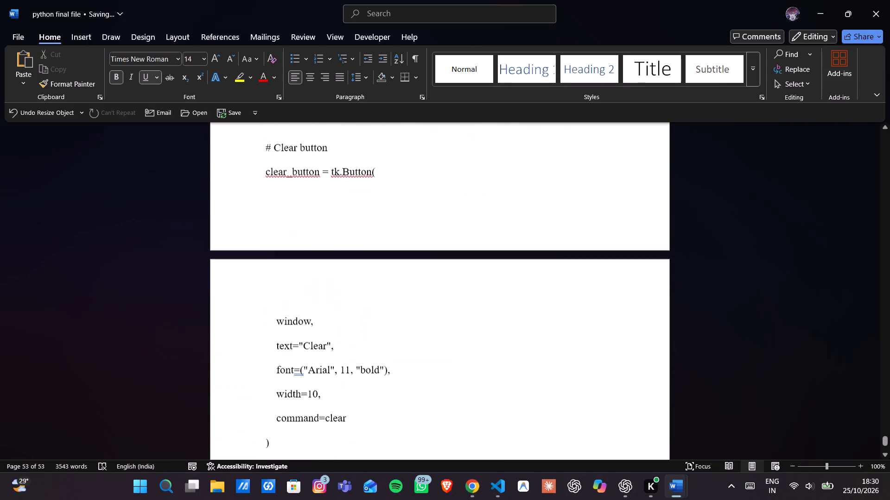
{"action": "scroll", "coordinate": [573, 372], "scroll_direction": "up", "scroll_amount": 1}
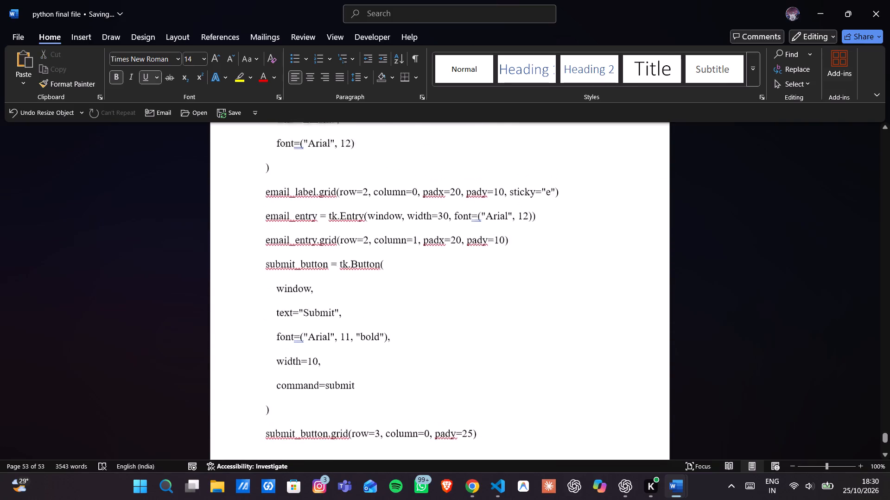
{"action": "scroll", "coordinate": [573, 372], "scroll_direction": "up", "scroll_amount": 8}
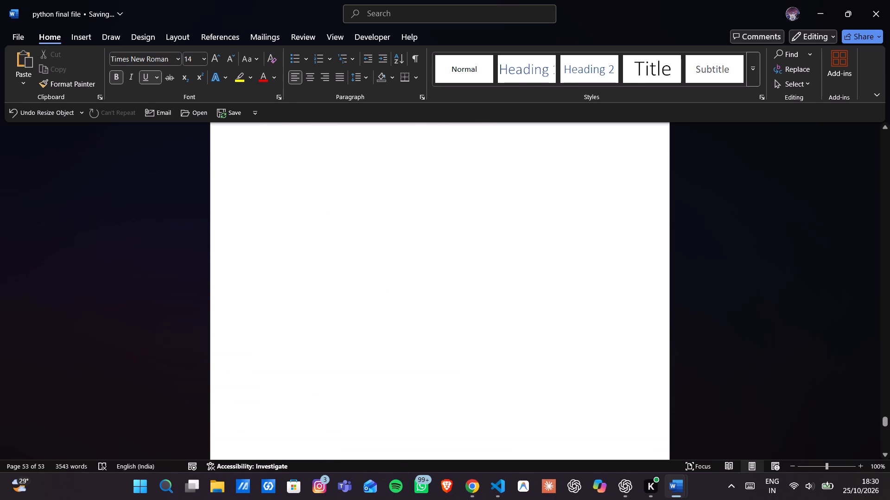
{"action": "scroll", "coordinate": [573, 372], "scroll_direction": "up", "scroll_amount": 2}
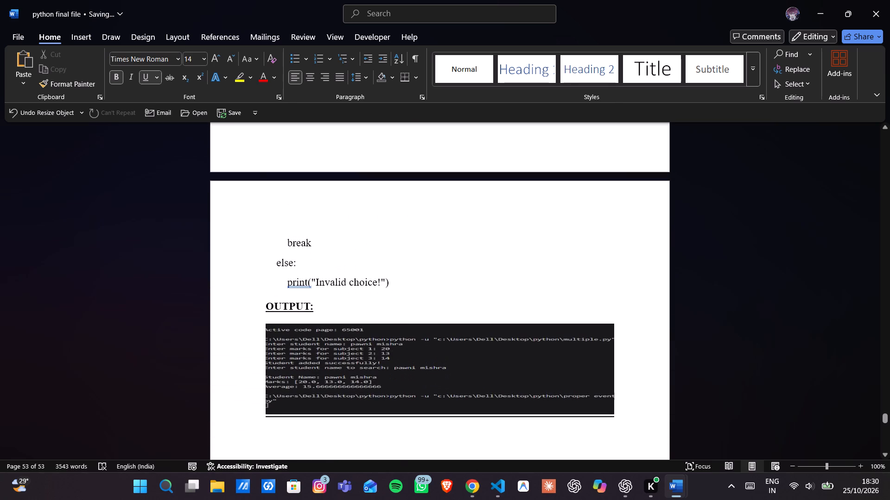
{"action": "left_click", "coordinate": [610, 356]}
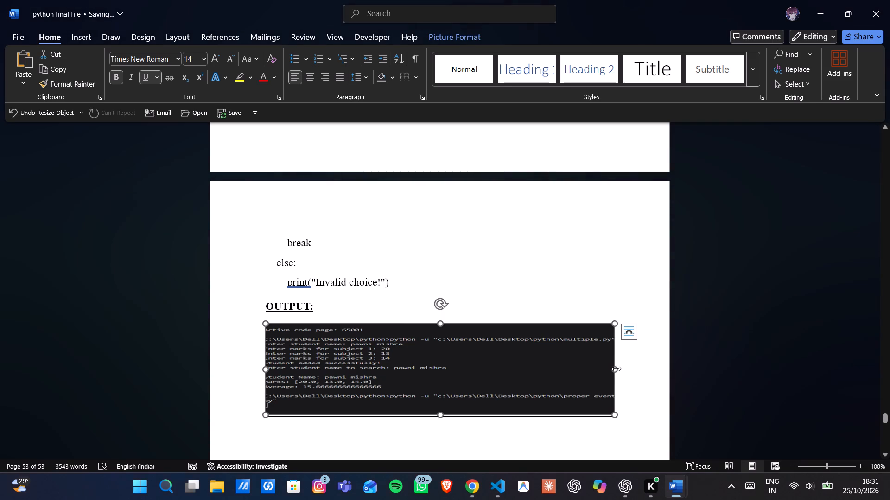
{"action": "left_click_drag", "start_coordinate": [616, 369], "coordinate": [543, 367]}
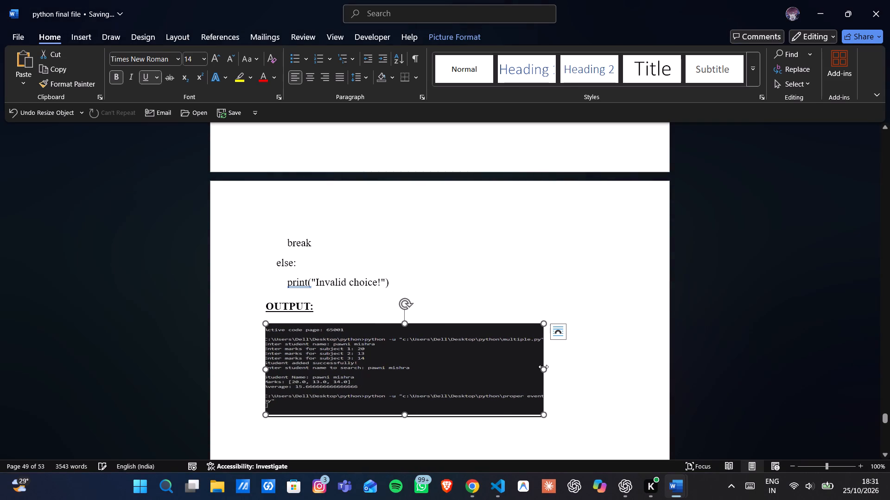
{"action": "left_click", "coordinate": [626, 375]}
Review the earlier pages from the CRUD program's code back to the Basic GUI output, checking page gaps and output pictures.
{"action": "scroll", "coordinate": [626, 375], "scroll_direction": "up", "scroll_amount": 1}
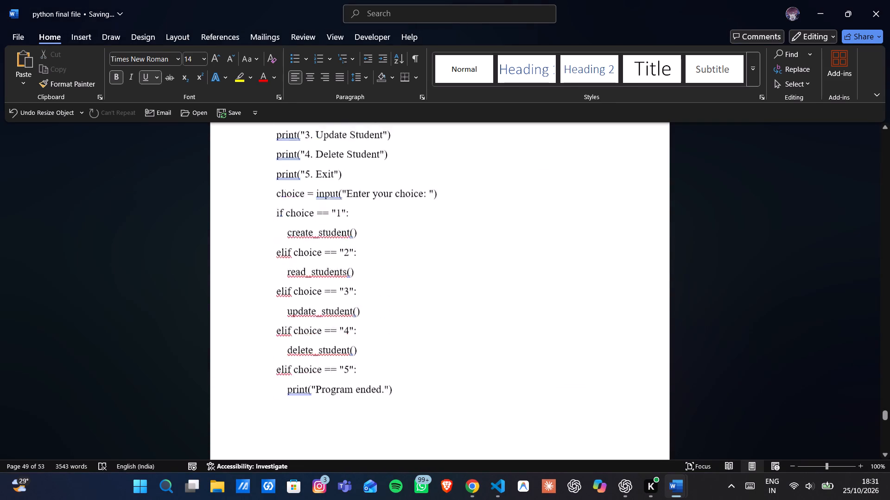
{"action": "scroll", "coordinate": [626, 375], "scroll_direction": "up", "scroll_amount": 3}
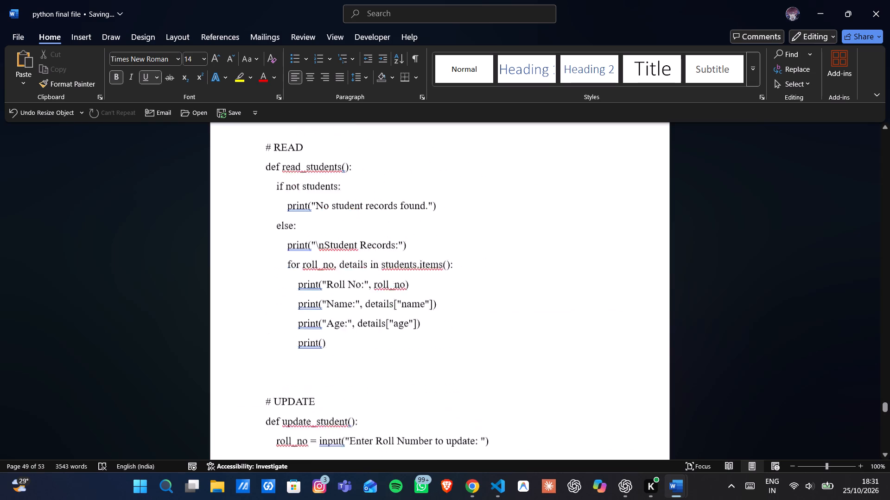
{"action": "scroll", "coordinate": [626, 375], "scroll_direction": "up", "scroll_amount": 3}
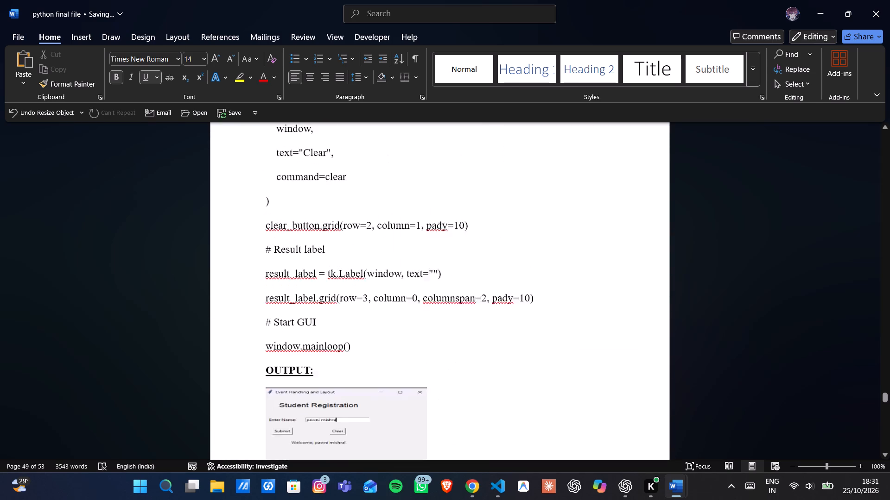
{"action": "scroll", "coordinate": [626, 375], "scroll_direction": "down", "scroll_amount": 1}
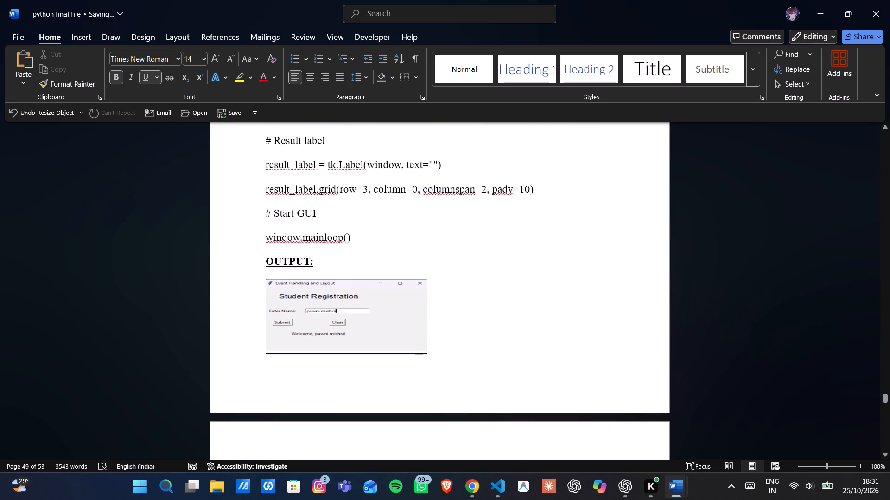
{"action": "scroll", "coordinate": [626, 375], "scroll_direction": "up", "scroll_amount": 3}
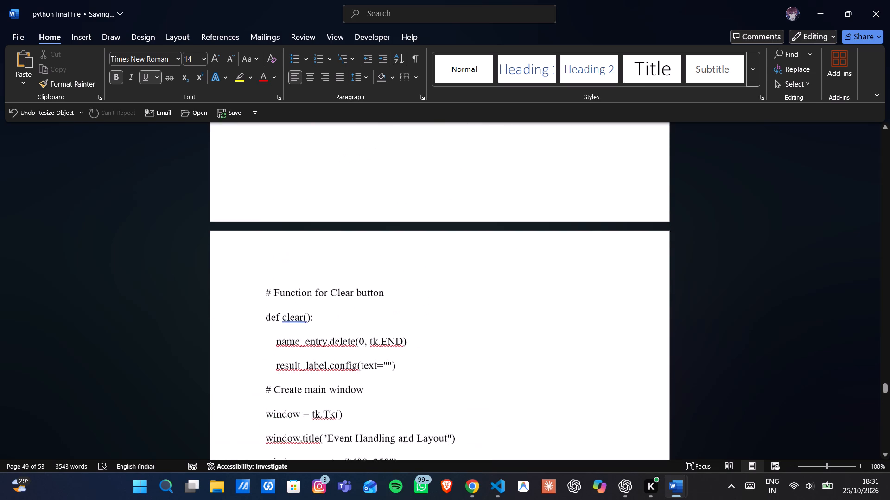
{"action": "scroll", "coordinate": [626, 375], "scroll_direction": "up", "scroll_amount": 3}
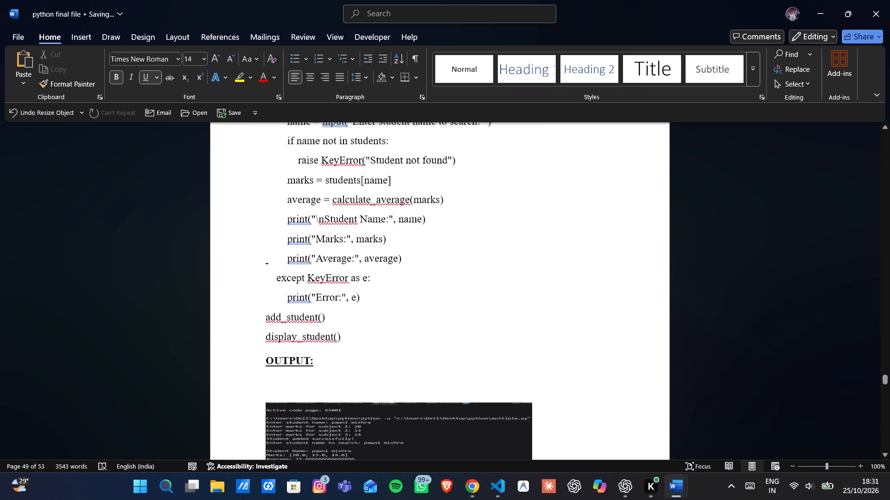
{"action": "scroll", "coordinate": [626, 375], "scroll_direction": "up", "scroll_amount": 2}
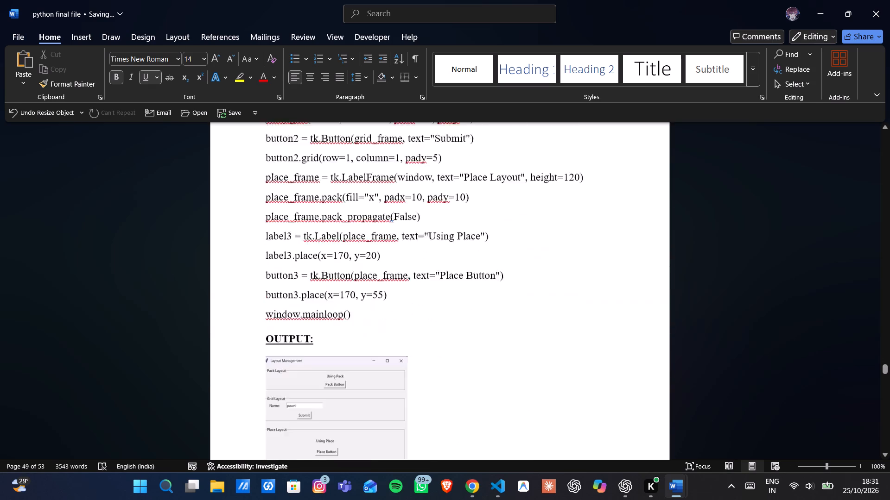
{"action": "scroll", "coordinate": [572, 311], "scroll_direction": "up", "scroll_amount": 1}
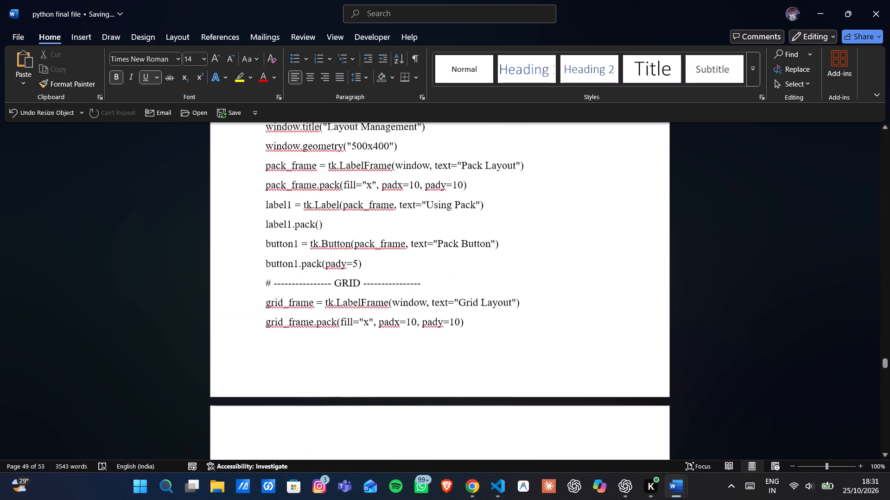
{"action": "scroll", "coordinate": [572, 311], "scroll_direction": "up", "scroll_amount": 2}
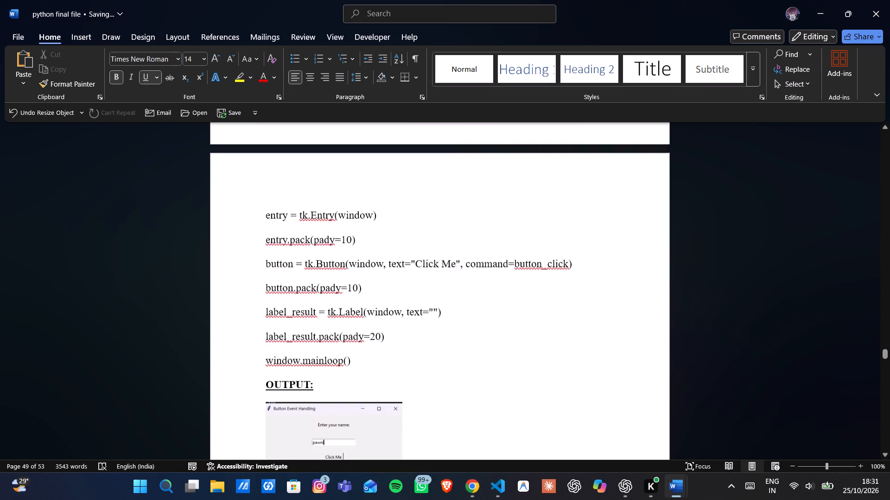
{"action": "scroll", "coordinate": [572, 311], "scroll_direction": "up", "scroll_amount": 2}
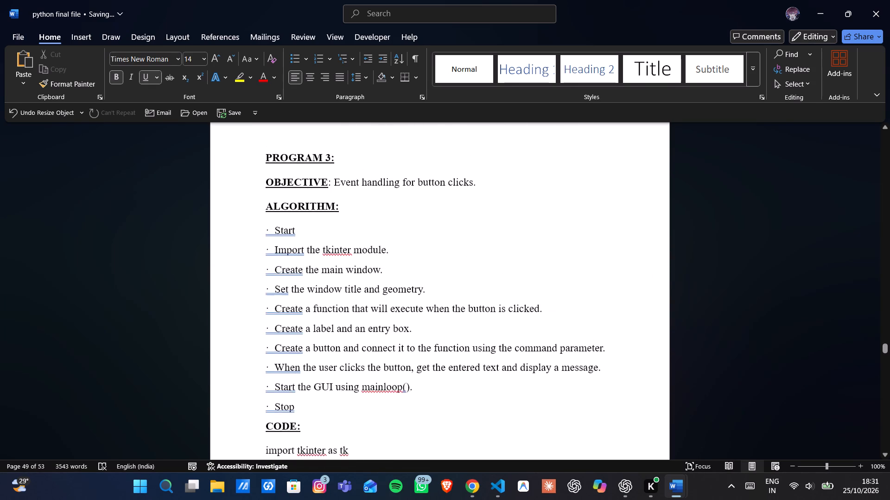
{"action": "scroll", "coordinate": [572, 311], "scroll_direction": "up", "scroll_amount": 3}
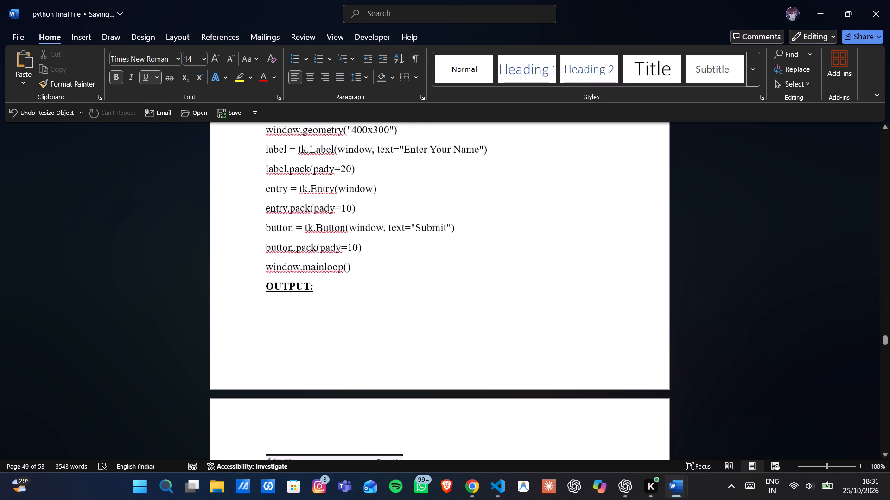
{"action": "scroll", "coordinate": [572, 311], "scroll_direction": "up", "scroll_amount": 1}
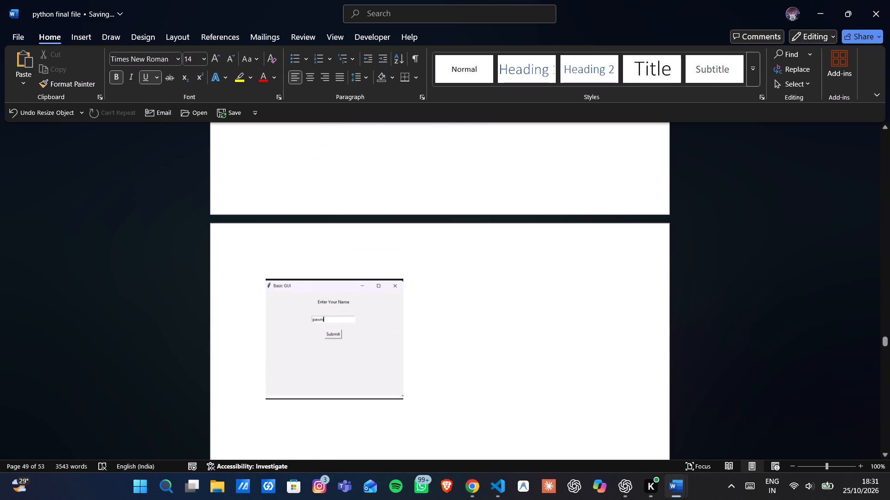
Shrink the console output picture below window.mainloop() in Experiment 5.2's Program 1 to about half its size.
{"action": "scroll", "coordinate": [572, 311], "scroll_direction": "up", "scroll_amount": 1}
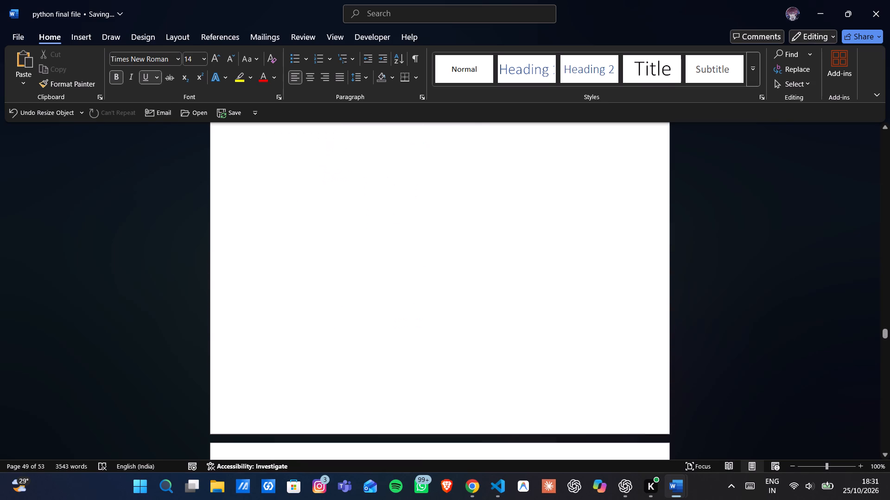
{"action": "scroll", "coordinate": [572, 311], "scroll_direction": "up", "scroll_amount": 1}
{"action": "left_click", "coordinate": [532, 322]}
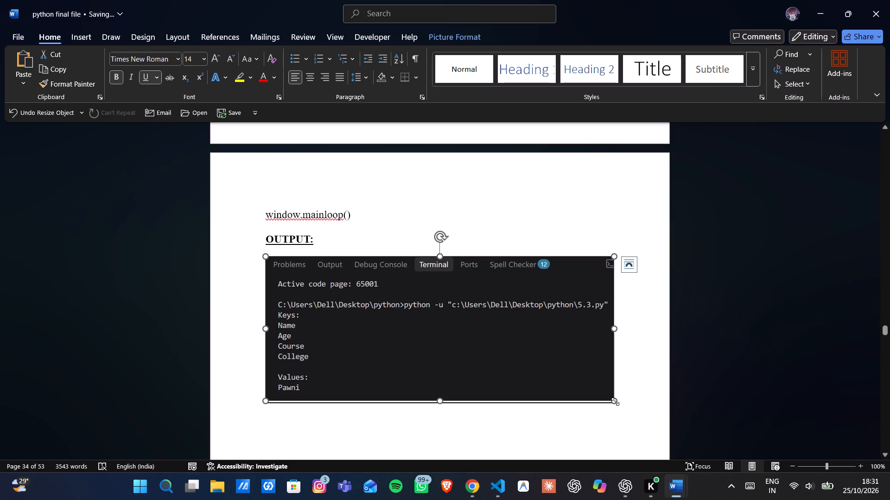
{"action": "left_click_drag", "start_coordinate": [615, 401], "coordinate": [440, 291]}
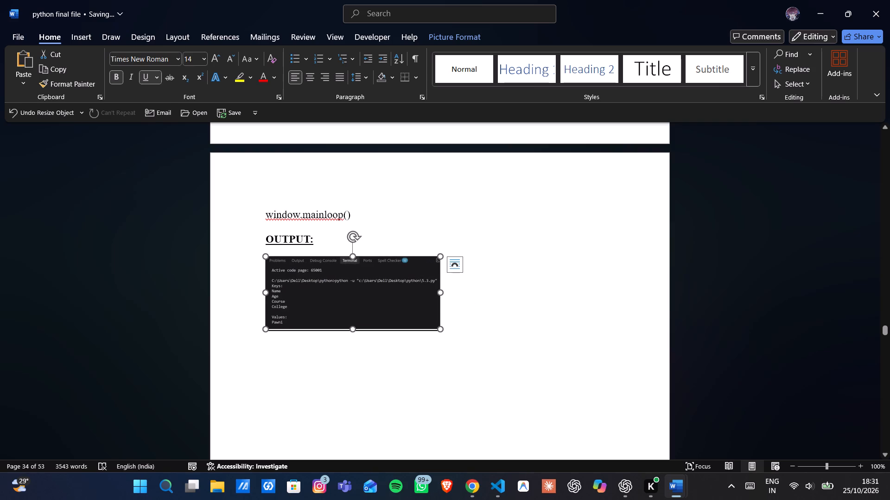
{"action": "left_click", "coordinate": [509, 286]}
Shrink Program 3's console output picture for looping through dictionaries in Experiment 5.1 to about 40% of its size.
{"action": "scroll", "coordinate": [509, 286], "scroll_direction": "up", "scroll_amount": 2}
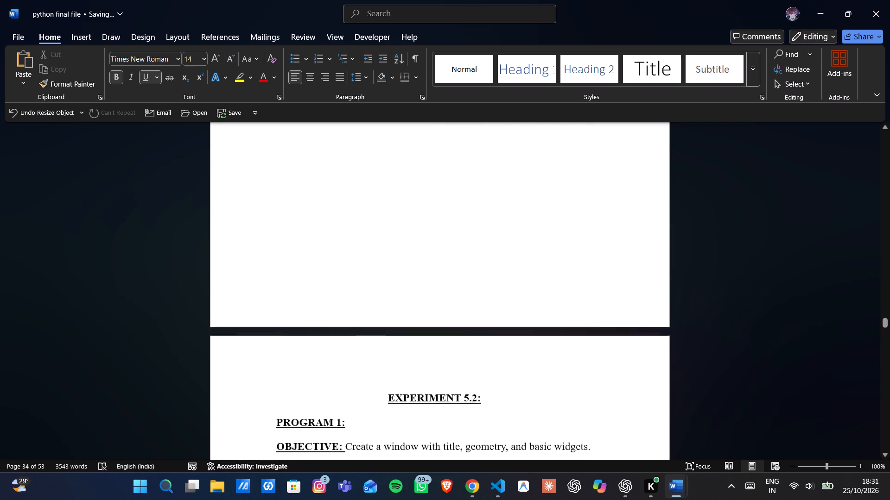
{"action": "scroll", "coordinate": [509, 286], "scroll_direction": "up", "scroll_amount": 1}
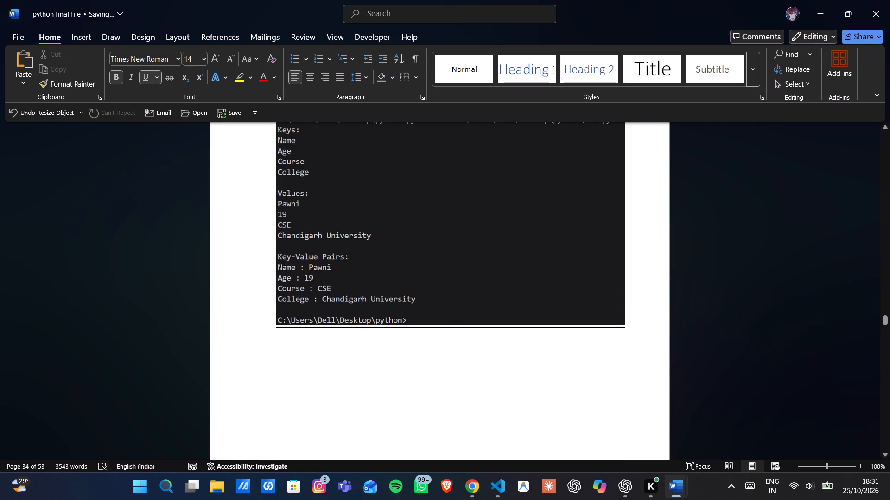
{"action": "left_click", "coordinate": [542, 303]}
{"action": "left_click_drag", "start_coordinate": [625, 323], "coordinate": [423, 177]}
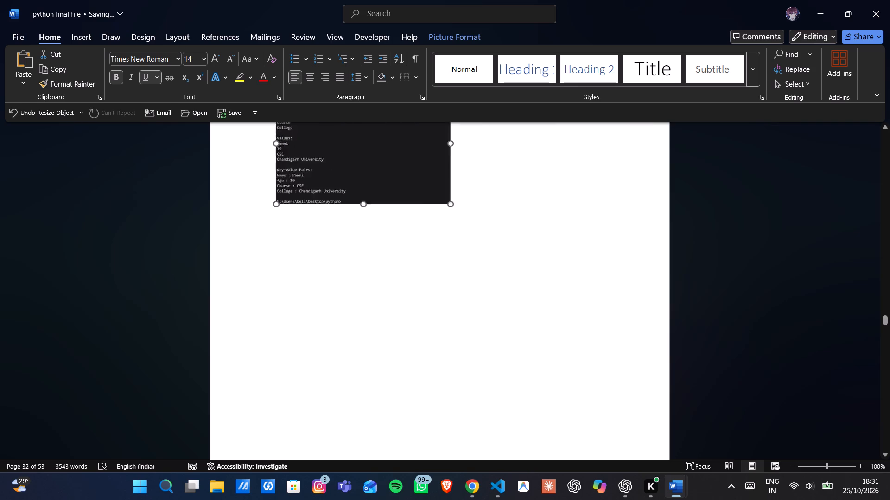
{"action": "left_click_drag", "start_coordinate": [423, 177], "coordinate": [423, 178]}
Shrink Program 2's phonebook search output picture in Experiment 5.1 to about 37% of its size.
{"action": "scroll", "coordinate": [423, 178], "scroll_direction": "up", "scroll_amount": 1}
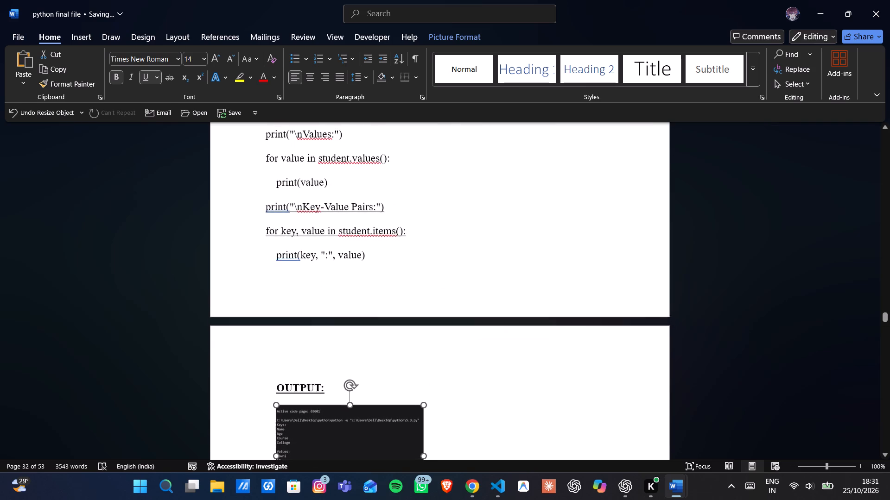
{"action": "scroll", "coordinate": [423, 178], "scroll_direction": "up", "scroll_amount": 2}
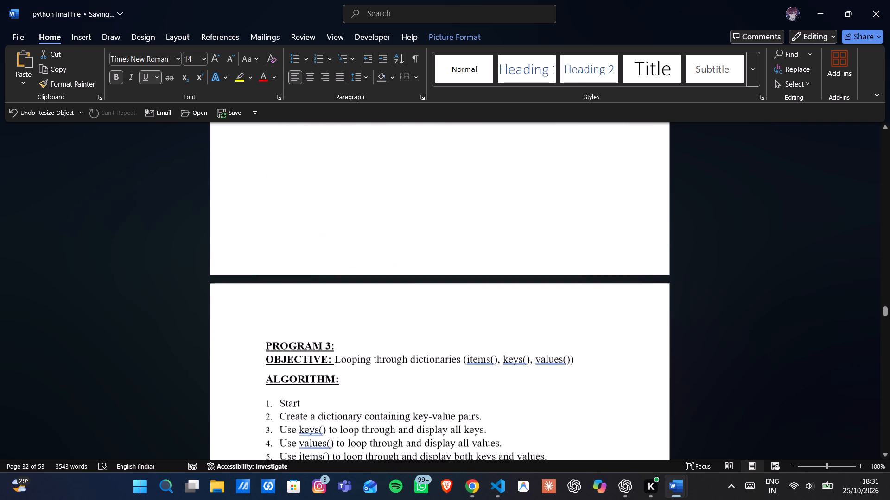
{"action": "scroll", "coordinate": [423, 178], "scroll_direction": "up", "scroll_amount": 1}
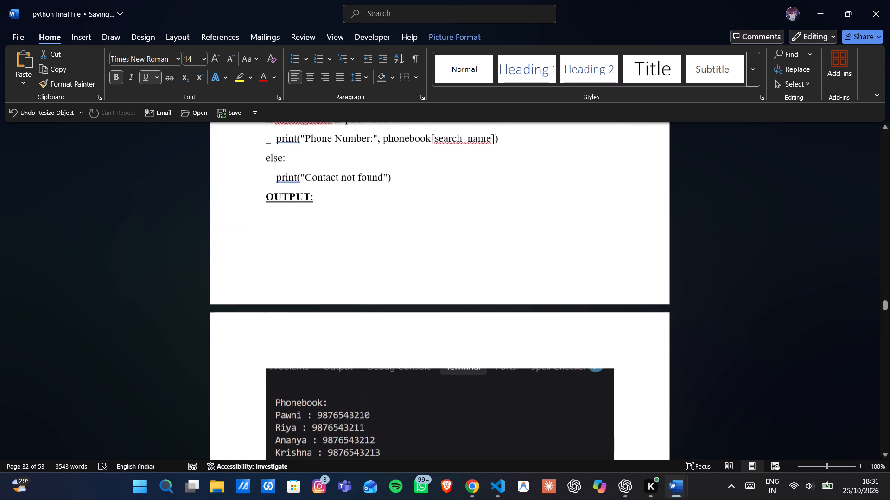
{"action": "scroll", "coordinate": [423, 178], "scroll_direction": "down", "scroll_amount": 1}
{"action": "left_click", "coordinate": [442, 294]}
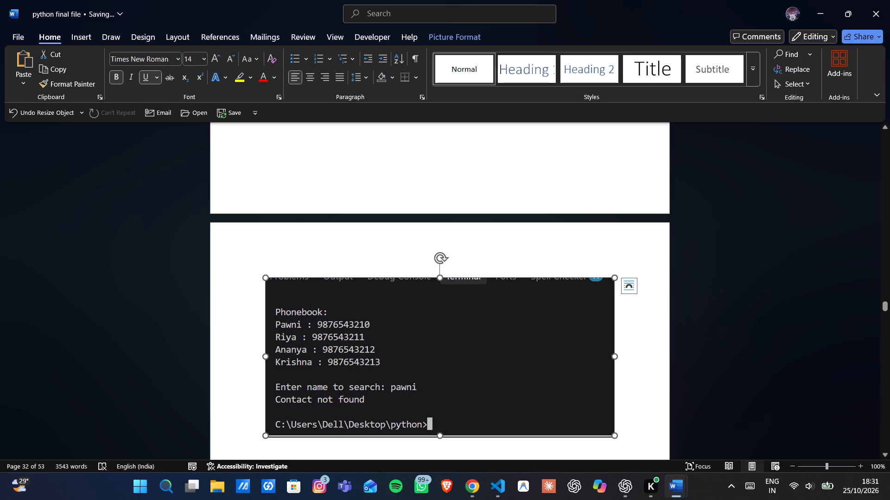
{"action": "left_click_drag", "start_coordinate": [614, 437], "coordinate": [381, 333]}
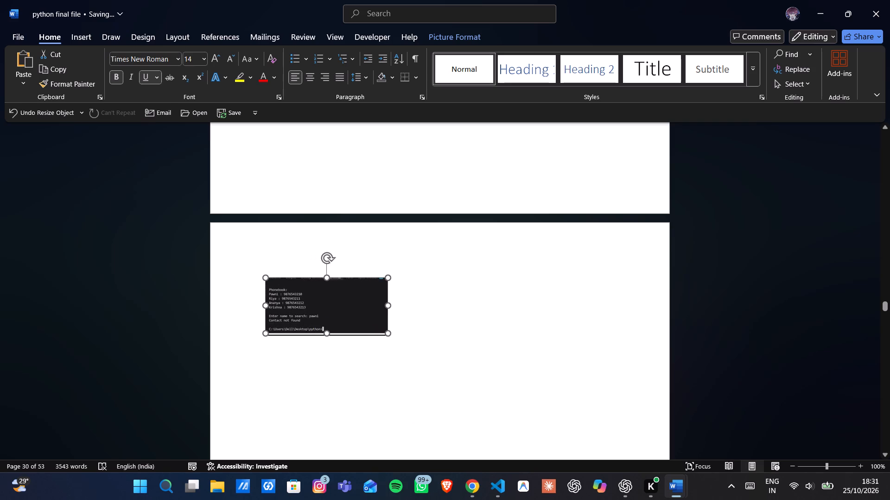
{"action": "left_click_drag", "start_coordinate": [381, 333], "coordinate": [385, 336]}
{"action": "left_click", "coordinate": [447, 336]}
Shrink Program 1's dictionary operations output picture in Experiment 5.1 to about half its size.
{"action": "scroll", "coordinate": [447, 336], "scroll_direction": "up", "scroll_amount": 1}
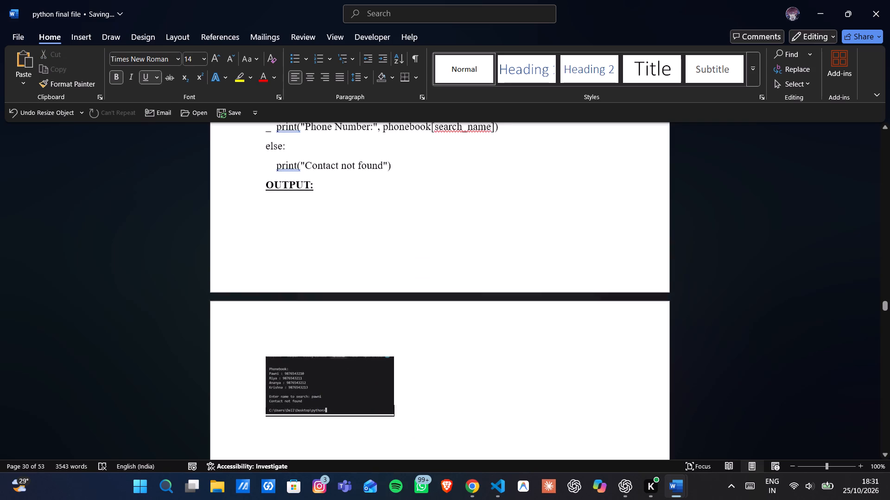
{"action": "scroll", "coordinate": [447, 336], "scroll_direction": "up", "scroll_amount": 1}
{"action": "scroll", "coordinate": [447, 336], "scroll_direction": "down", "scroll_amount": 1}
{"action": "scroll", "coordinate": [447, 336], "scroll_direction": "up", "scroll_amount": 2}
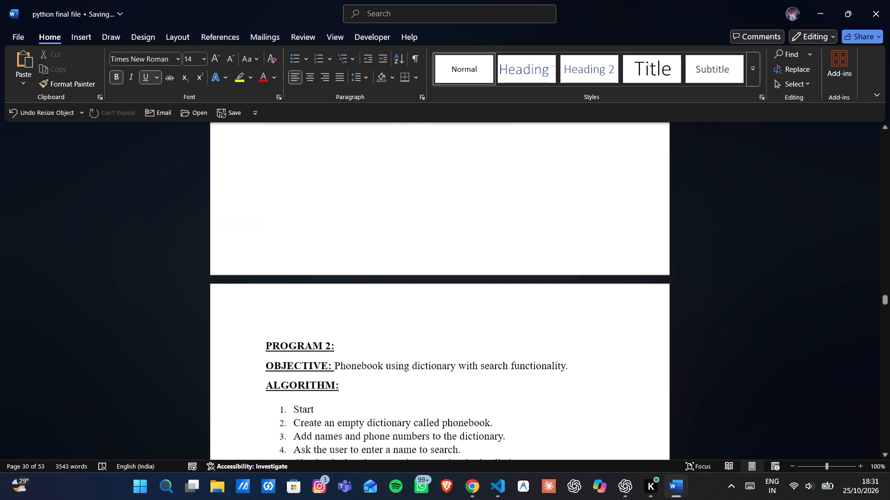
{"action": "scroll", "coordinate": [447, 336], "scroll_direction": "up", "scroll_amount": 1}
{"action": "left_click", "coordinate": [447, 336]}
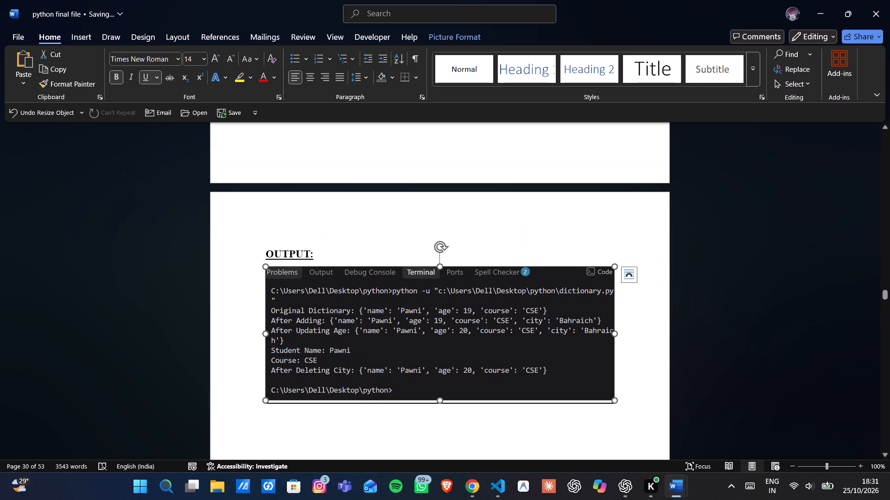
{"action": "left_click_drag", "start_coordinate": [616, 400], "coordinate": [385, 337]}
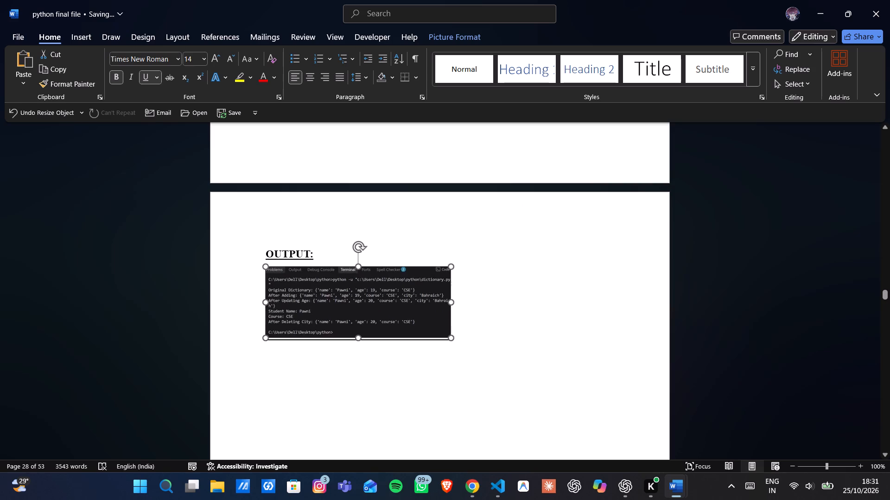
{"action": "left_click_drag", "start_coordinate": [385, 337], "coordinate": [368, 330]}
Shrink Program 4's tuple creation and immutability output picture to about 45% of its size.
{"action": "scroll", "coordinate": [368, 330], "scroll_direction": "up", "scroll_amount": 1}
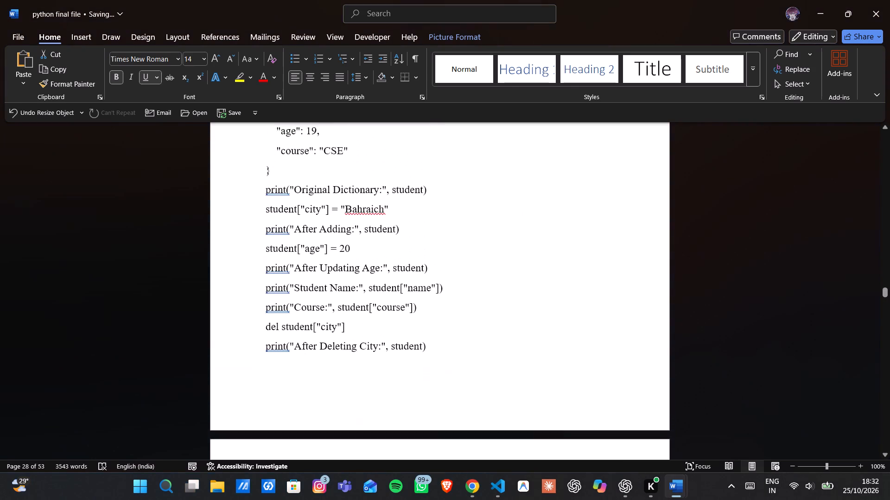
{"action": "scroll", "coordinate": [368, 330], "scroll_direction": "up", "scroll_amount": 1}
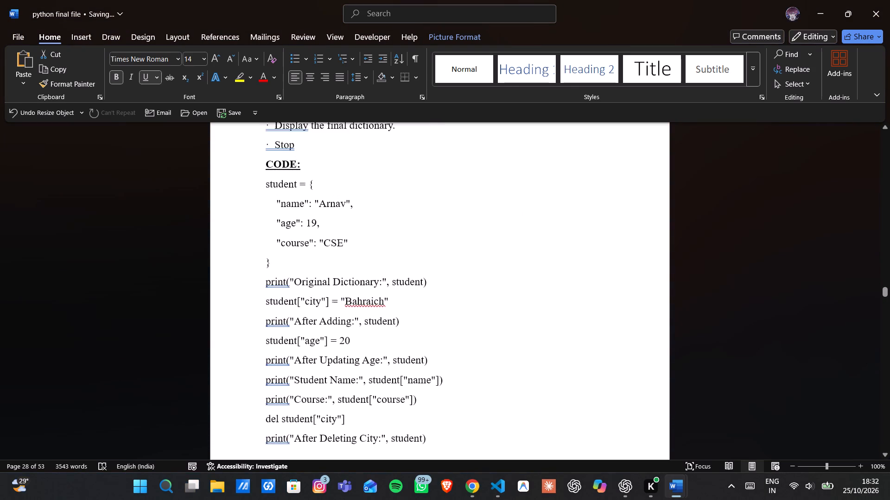
{"action": "scroll", "coordinate": [368, 330], "scroll_direction": "up", "scroll_amount": 1}
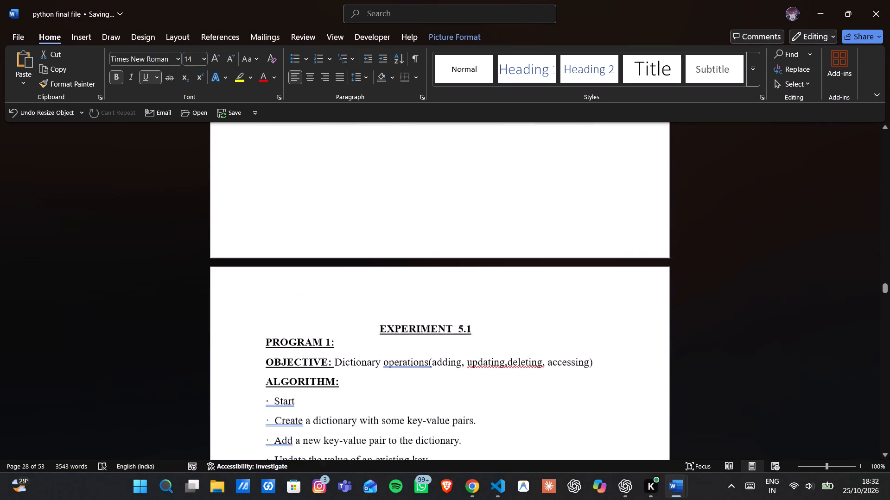
{"action": "scroll", "coordinate": [368, 330], "scroll_direction": "up", "scroll_amount": 1}
{"action": "left_click", "coordinate": [368, 330]}
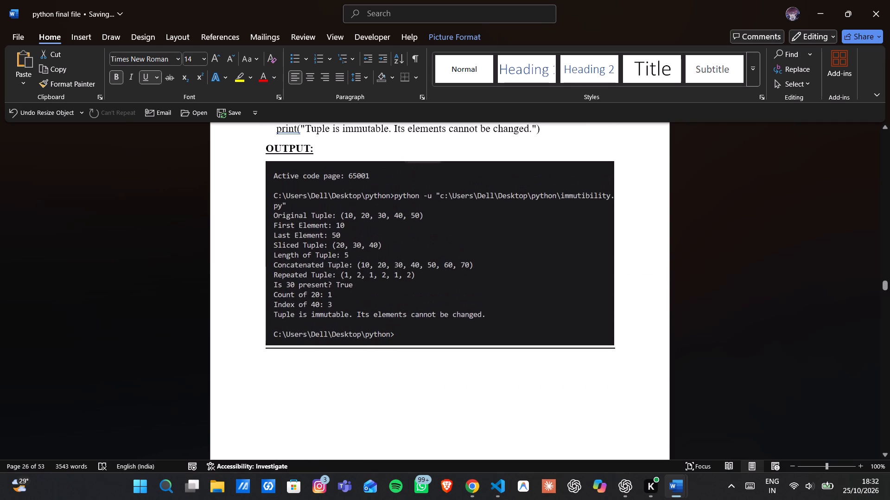
{"action": "left_click_drag", "start_coordinate": [613, 348], "coordinate": [565, 301]}
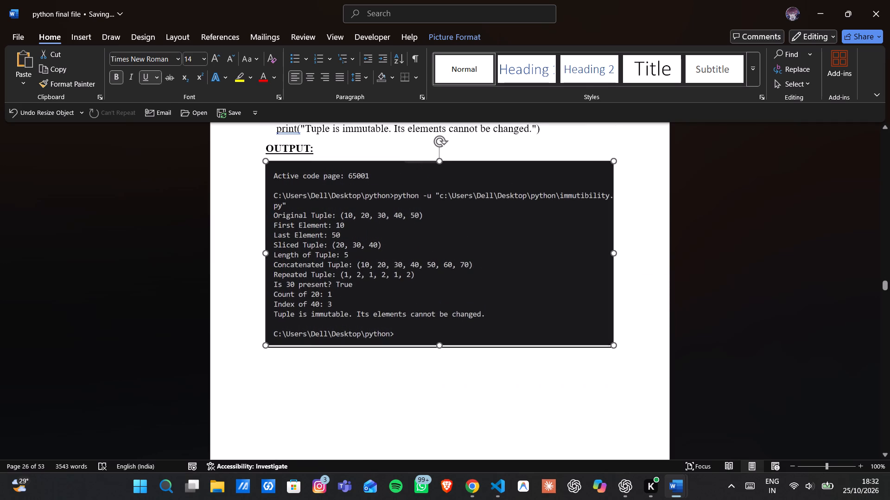
{"action": "left_click_drag", "start_coordinate": [565, 301], "coordinate": [394, 241]}
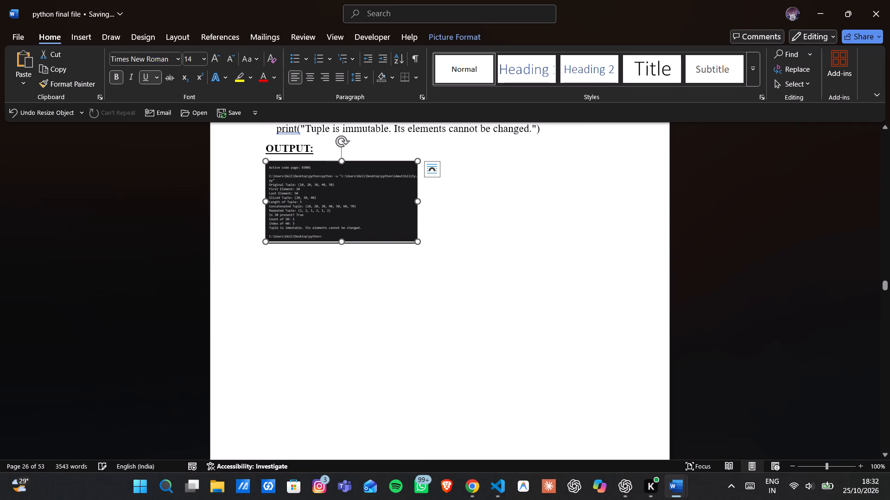
Shrink the Matrix Addition program's console output picture to about half its size.
{"action": "scroll", "coordinate": [492, 254], "scroll_direction": "up", "scroll_amount": 2}
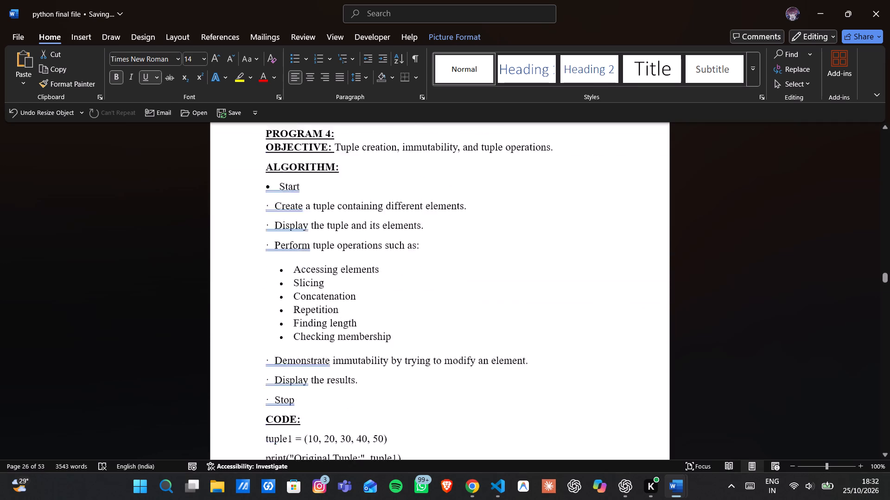
{"action": "scroll", "coordinate": [492, 254], "scroll_direction": "up", "scroll_amount": 2}
{"action": "left_click", "coordinate": [492, 254]}
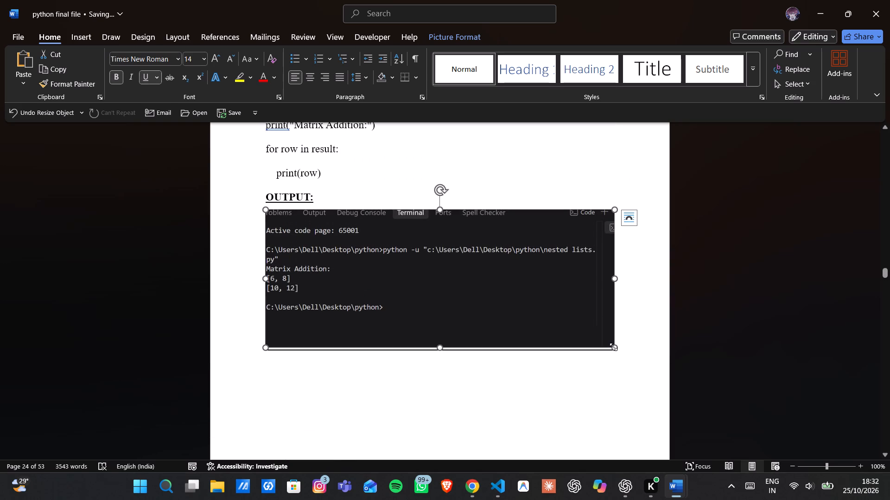
{"action": "left_click_drag", "start_coordinate": [613, 346], "coordinate": [440, 245]}
Shrink the output picture of the ascending and descending list sorting program to about 60% of its size.
{"action": "scroll", "coordinate": [440, 245], "scroll_direction": "up", "scroll_amount": 1}
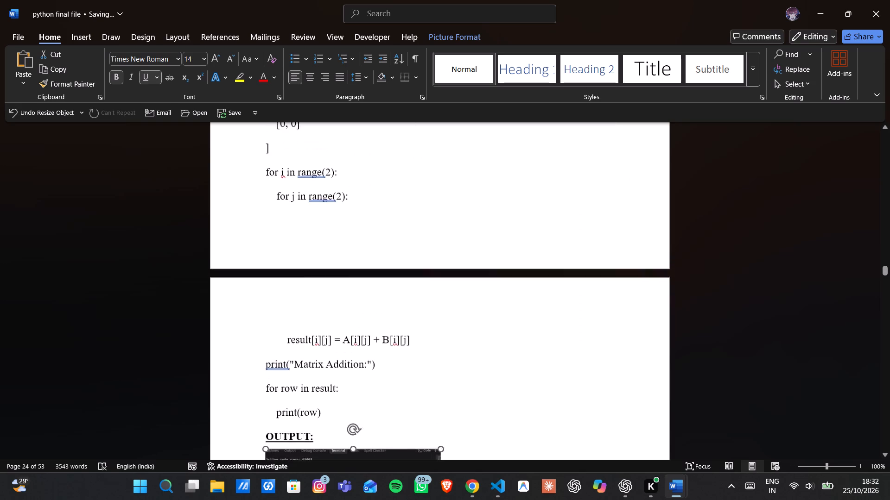
{"action": "scroll", "coordinate": [440, 245], "scroll_direction": "up", "scroll_amount": 2}
{"action": "left_click", "coordinate": [440, 245]}
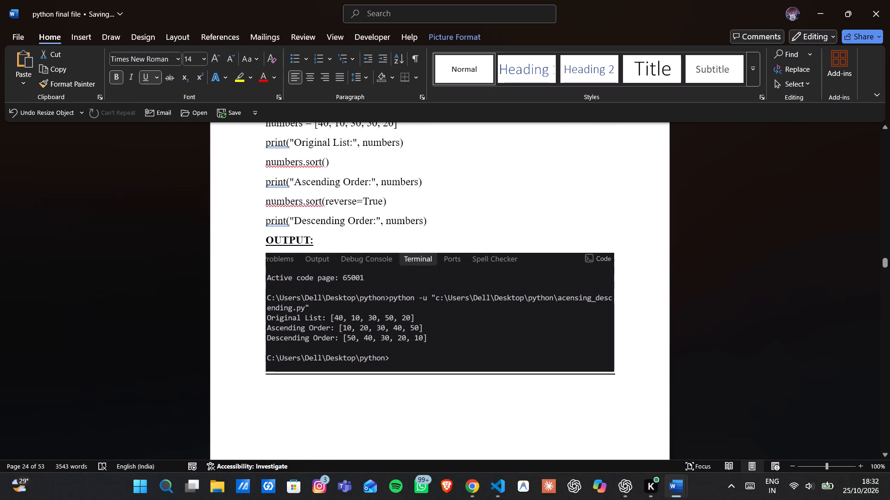
{"action": "left_click", "coordinate": [462, 290]}
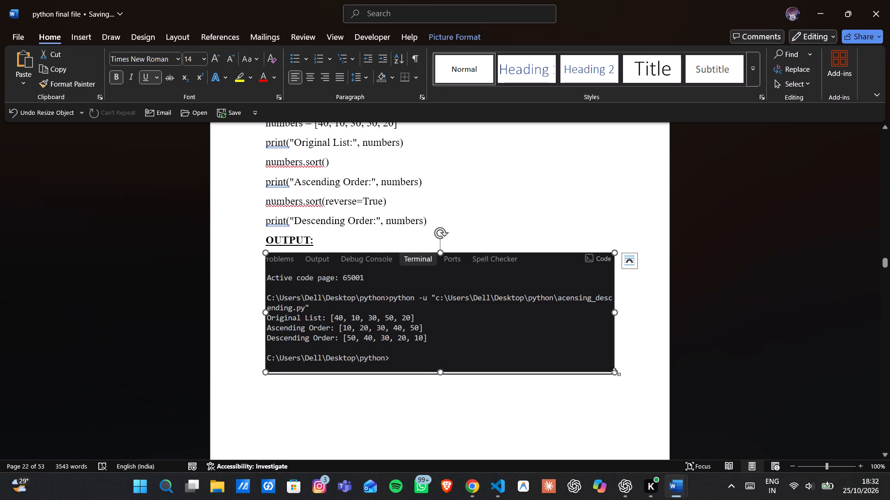
{"action": "left_click_drag", "start_coordinate": [613, 373], "coordinate": [450, 323]}
Shrink Program 1's list slicing output picture in Experiment 4.3 to about half its size.
{"action": "scroll", "coordinate": [450, 323], "scroll_direction": "up", "scroll_amount": 1}
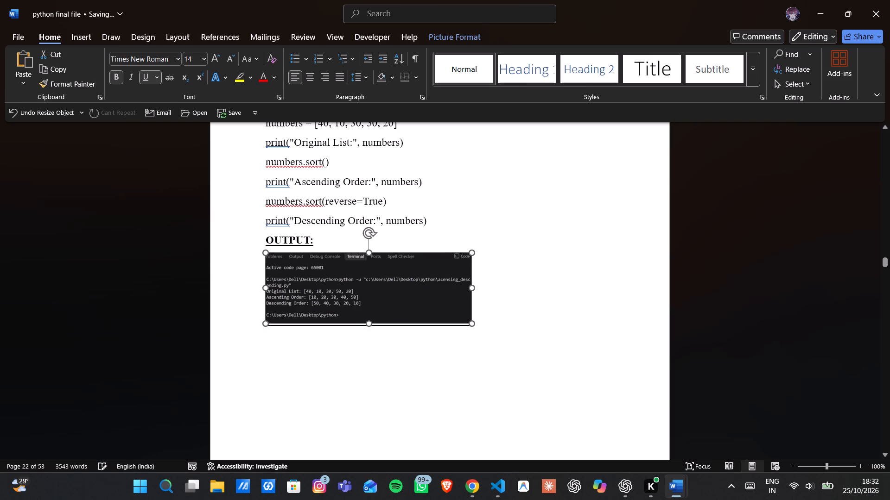
{"action": "scroll", "coordinate": [450, 323], "scroll_direction": "up", "scroll_amount": 1}
{"action": "right_click", "coordinate": [450, 323]}
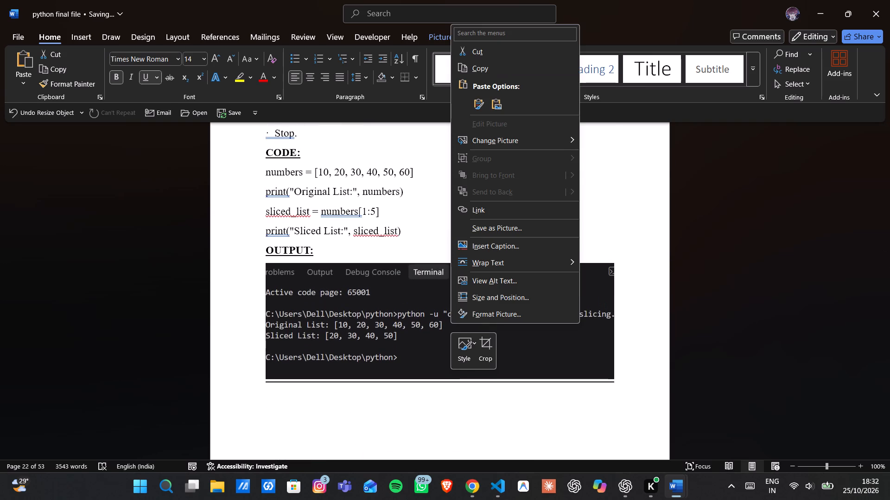
{"action": "left_click", "coordinate": [401, 315]}
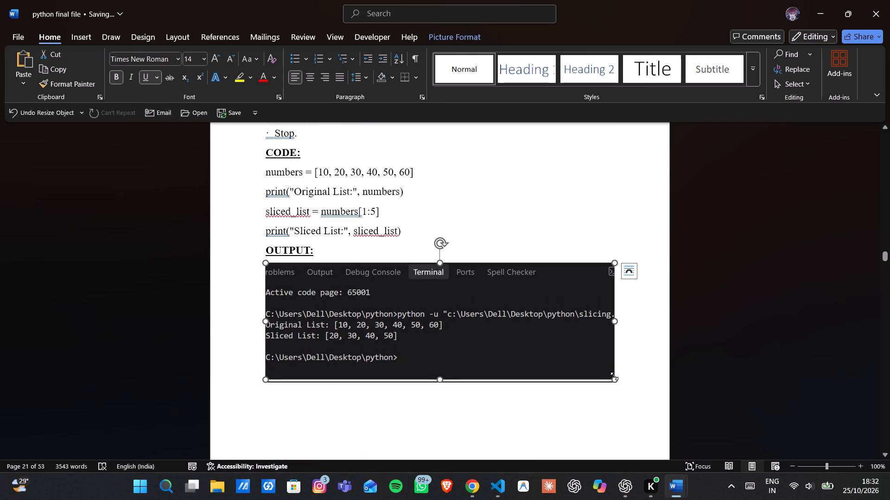
{"action": "left_click_drag", "start_coordinate": [615, 377], "coordinate": [447, 321]}
Shrink the output picture of the list sum, average, maximum and minimum program to about half its size.
{"action": "scroll", "coordinate": [447, 321], "scroll_direction": "up", "scroll_amount": 1}
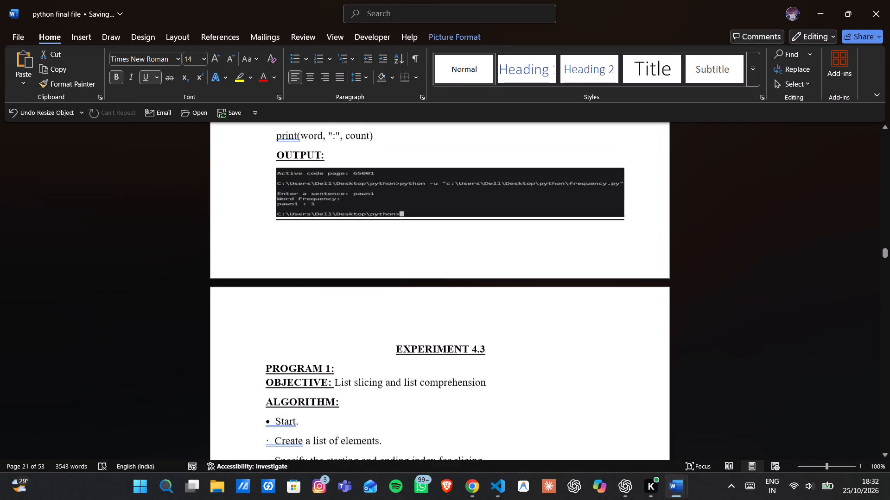
{"action": "scroll", "coordinate": [447, 321], "scroll_direction": "up", "scroll_amount": 2}
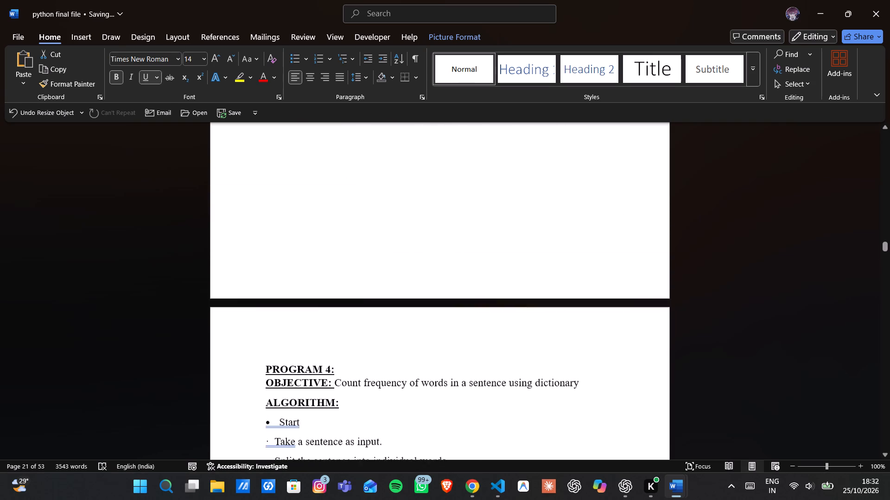
{"action": "scroll", "coordinate": [447, 321], "scroll_direction": "up", "scroll_amount": 2}
{"action": "left_click", "coordinate": [447, 321]}
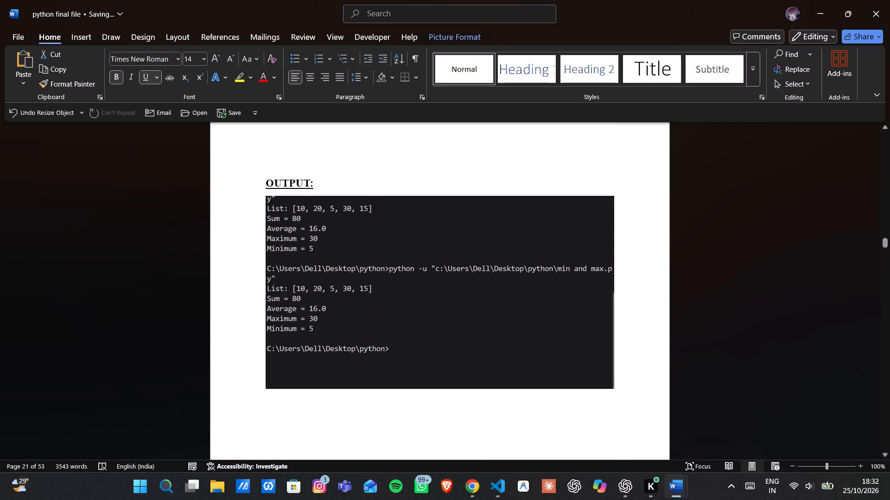
{"action": "left_click_drag", "start_coordinate": [614, 390], "coordinate": [449, 287]}
Shrink the output picture of the basic list operations program (append, insert, remove) to about half its size.
{"action": "scroll", "coordinate": [449, 287], "scroll_direction": "up", "scroll_amount": 2}
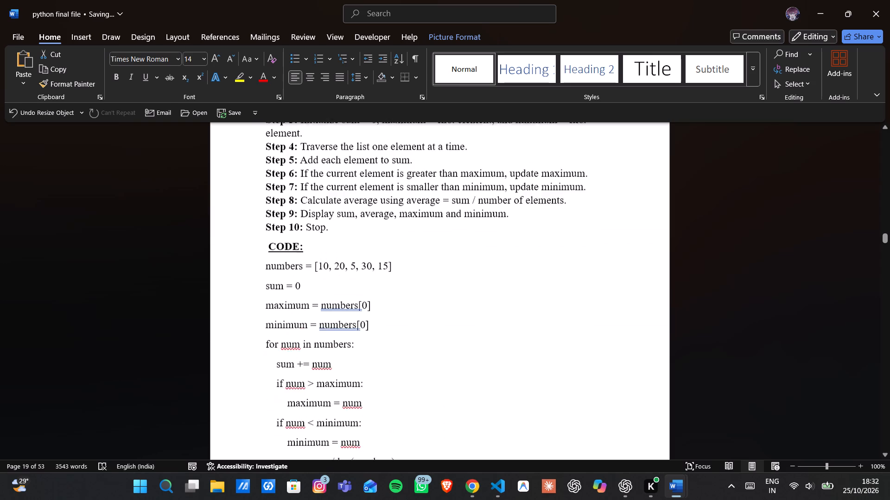
{"action": "scroll", "coordinate": [449, 287], "scroll_direction": "up", "scroll_amount": 3}
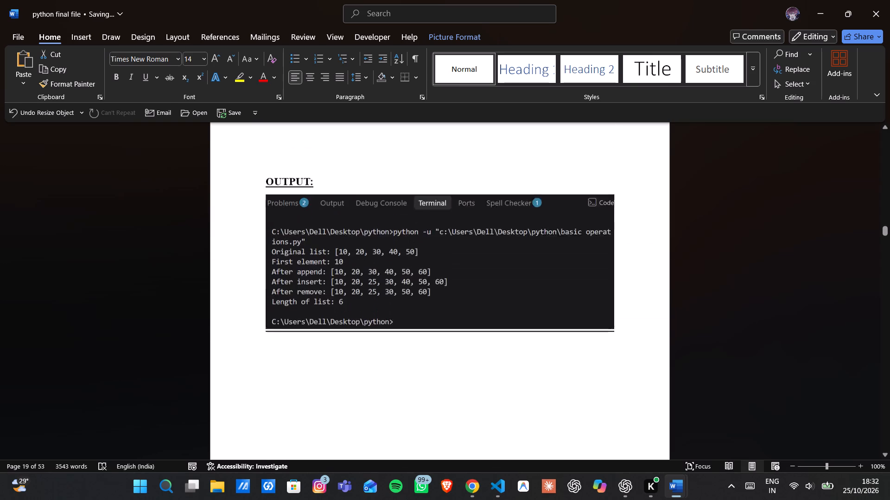
{"action": "scroll", "coordinate": [449, 287], "scroll_direction": "up", "scroll_amount": 1}
{"action": "left_click", "coordinate": [449, 287]}
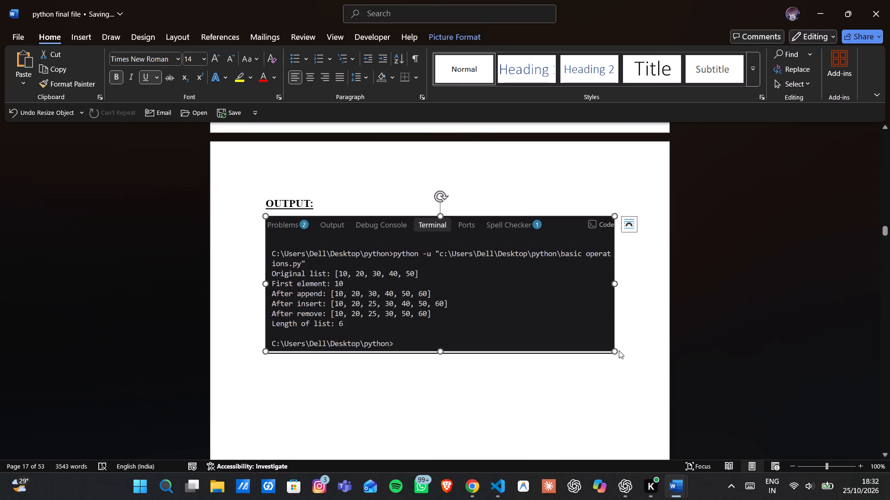
{"action": "left_click_drag", "start_coordinate": [612, 349], "coordinate": [445, 288]}
Shrink the output picture of the CSV file reading program to about 60% of its size.
{"action": "scroll", "coordinate": [445, 288], "scroll_direction": "up", "scroll_amount": 1}
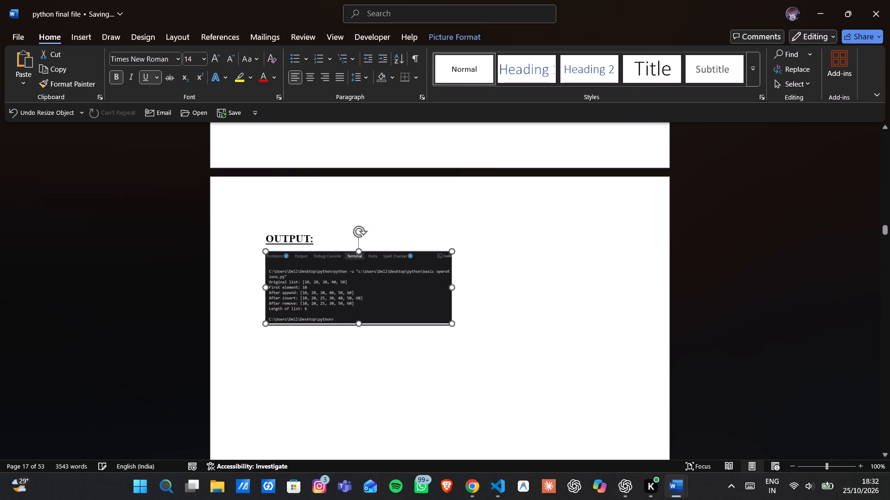
{"action": "scroll", "coordinate": [445, 288], "scroll_direction": "up", "scroll_amount": 2}
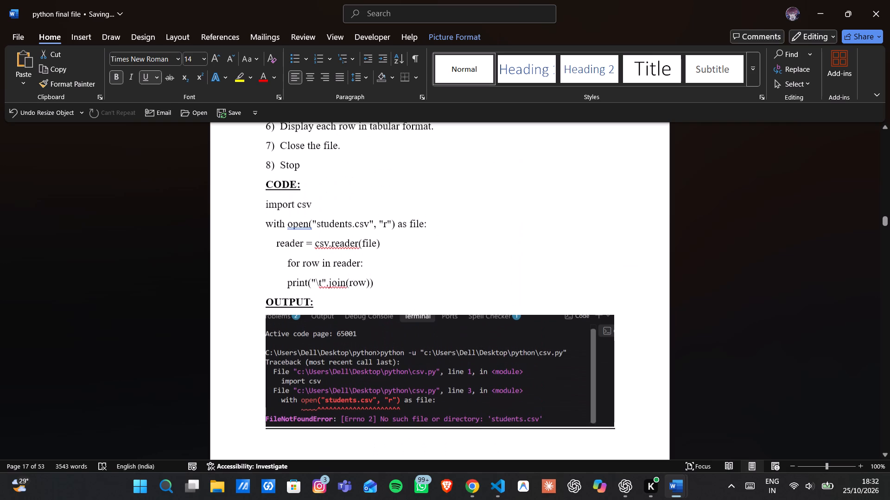
{"action": "left_click", "coordinate": [461, 353]}
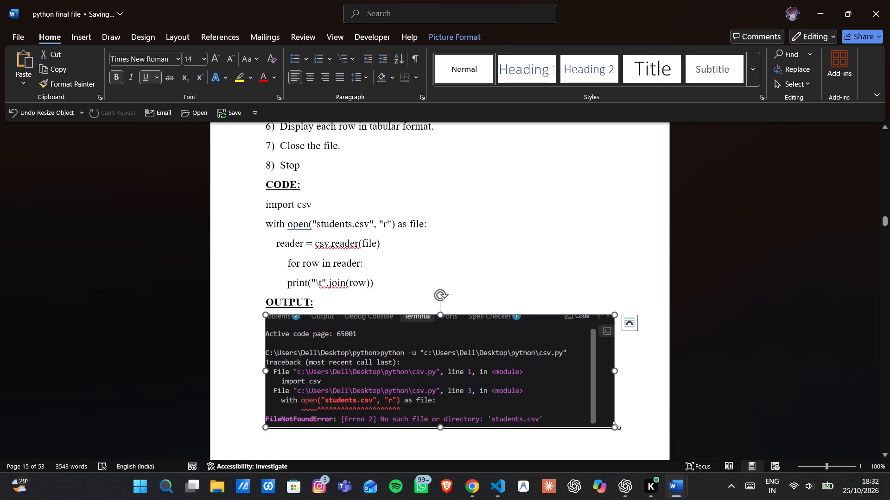
{"action": "left_click_drag", "start_coordinate": [615, 425], "coordinate": [469, 364]}
Shrink the output picture of the string functions program (upper, lower, split, join, replace) to about half its size.
{"action": "scroll", "coordinate": [469, 364], "scroll_direction": "up", "scroll_amount": 1}
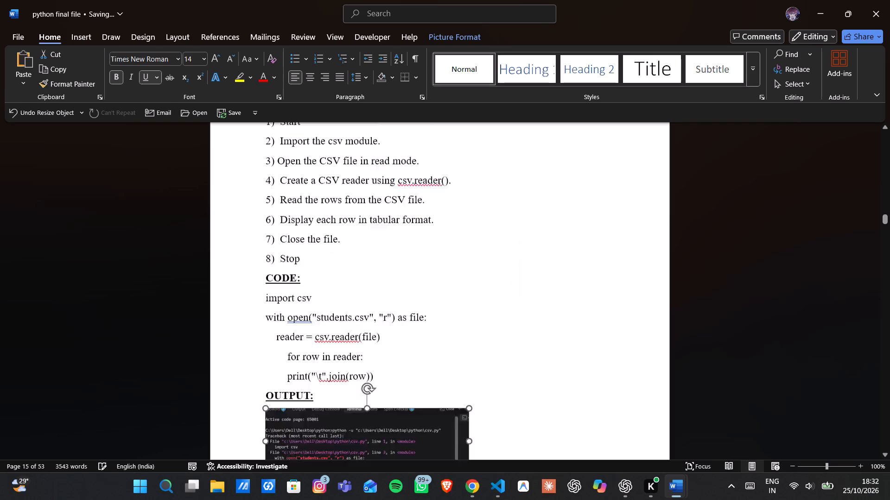
{"action": "scroll", "coordinate": [469, 364], "scroll_direction": "up", "scroll_amount": 1}
{"action": "right_click", "coordinate": [469, 364]}
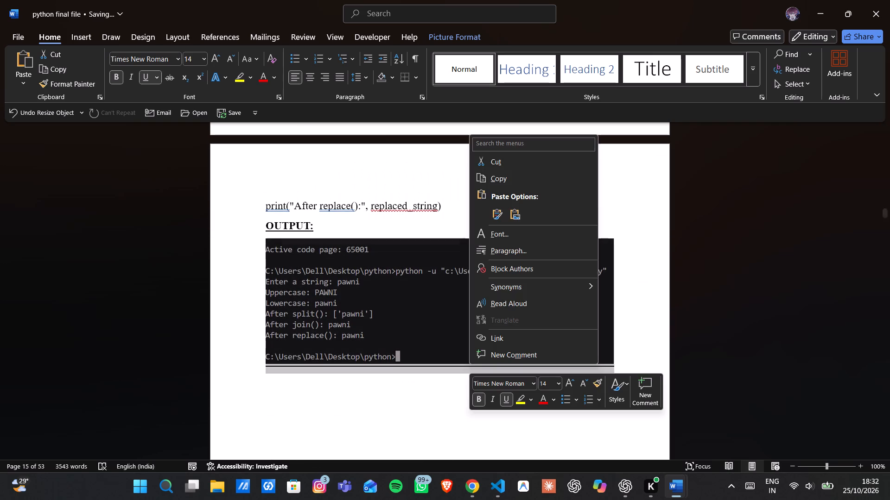
{"action": "left_click", "coordinate": [417, 315]}
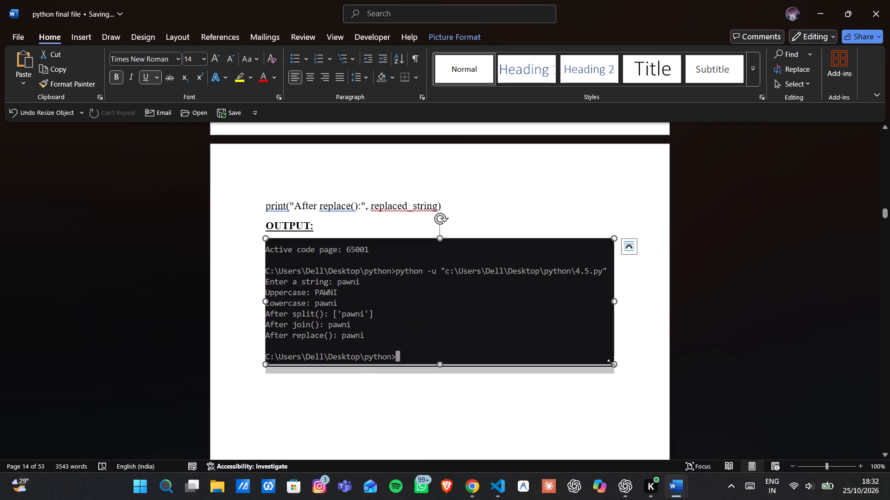
{"action": "left_click_drag", "start_coordinate": [613, 364], "coordinate": [452, 301]}
Shrink the output picture of the vowels, consonants, digits and special characters counting program to about half its size.
{"action": "scroll", "coordinate": [452, 301], "scroll_direction": "up", "scroll_amount": 1}
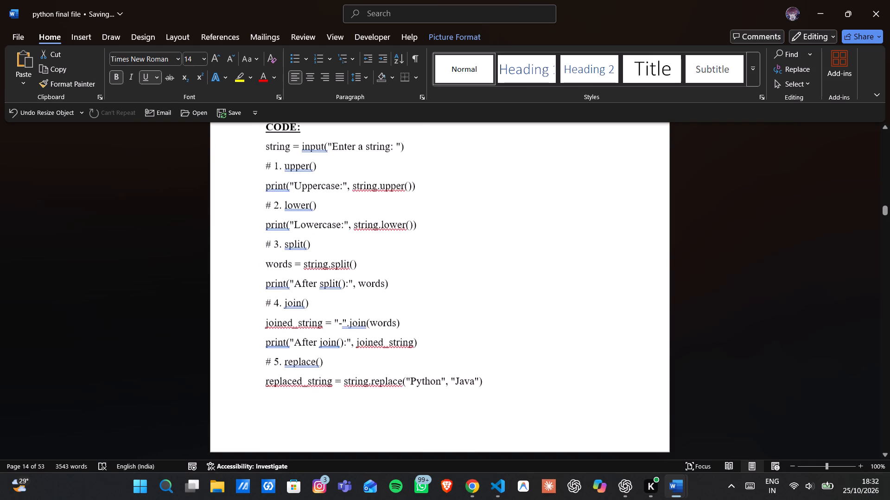
{"action": "scroll", "coordinate": [452, 301], "scroll_direction": "up", "scroll_amount": 2}
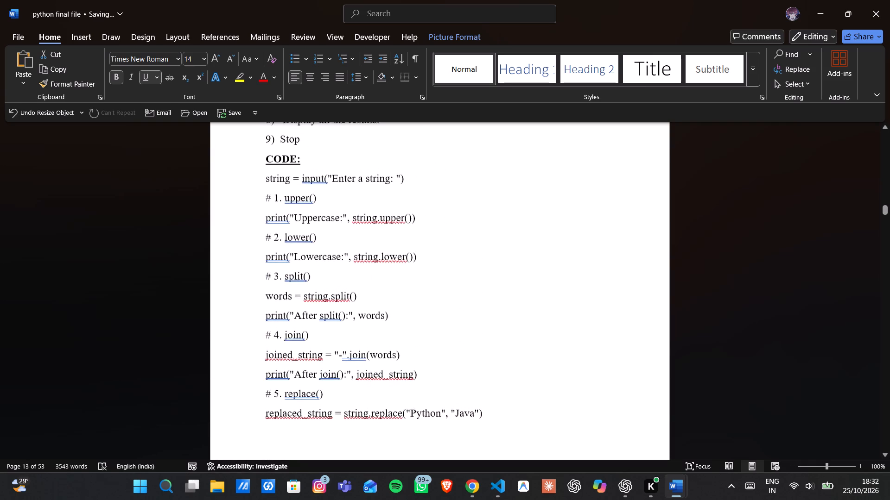
{"action": "scroll", "coordinate": [452, 301], "scroll_direction": "up", "scroll_amount": 1}
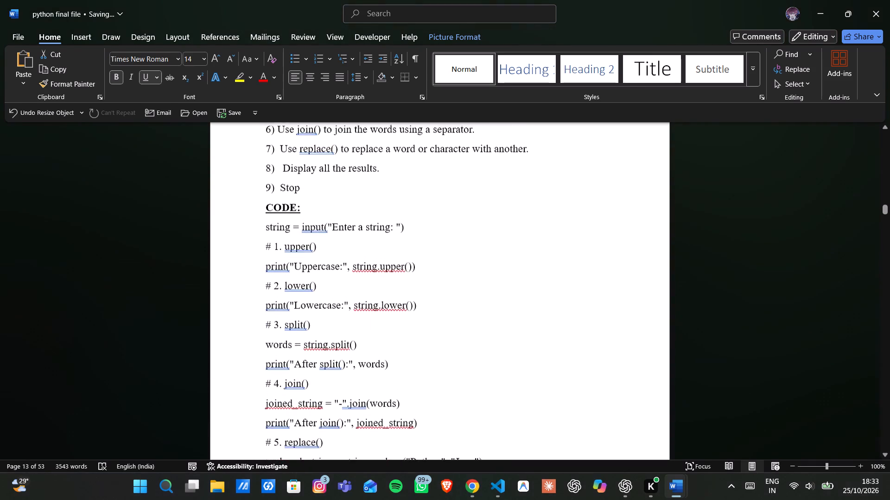
{"action": "scroll", "coordinate": [452, 301], "scroll_direction": "up", "scroll_amount": 1}
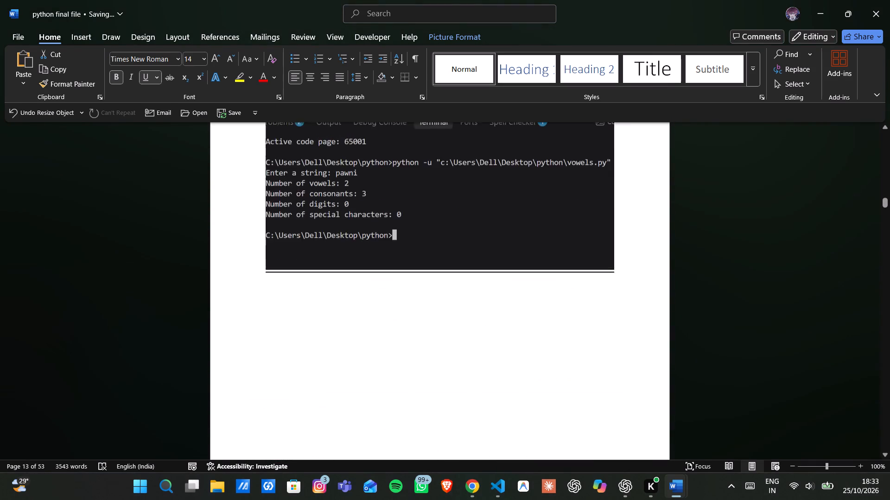
{"action": "scroll", "coordinate": [452, 301], "scroll_direction": "up", "scroll_amount": 1}
{"action": "left_click", "coordinate": [468, 341]}
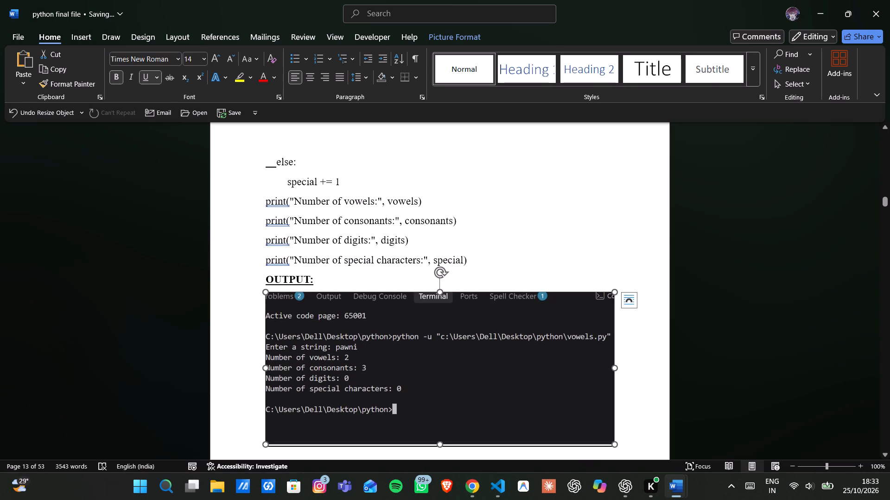
{"action": "left_click_drag", "start_coordinate": [616, 443], "coordinate": [430, 350]}
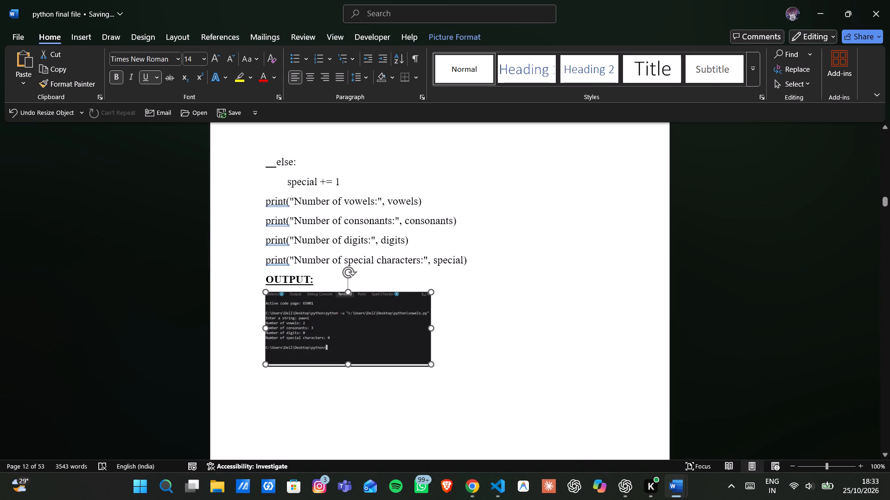
{"action": "left_click_drag", "start_coordinate": [430, 350], "coordinate": [424, 349]}
Shrink the output picture of the string palindrome program to about 55% of its size.
{"action": "scroll", "coordinate": [424, 349], "scroll_direction": "up", "scroll_amount": 1}
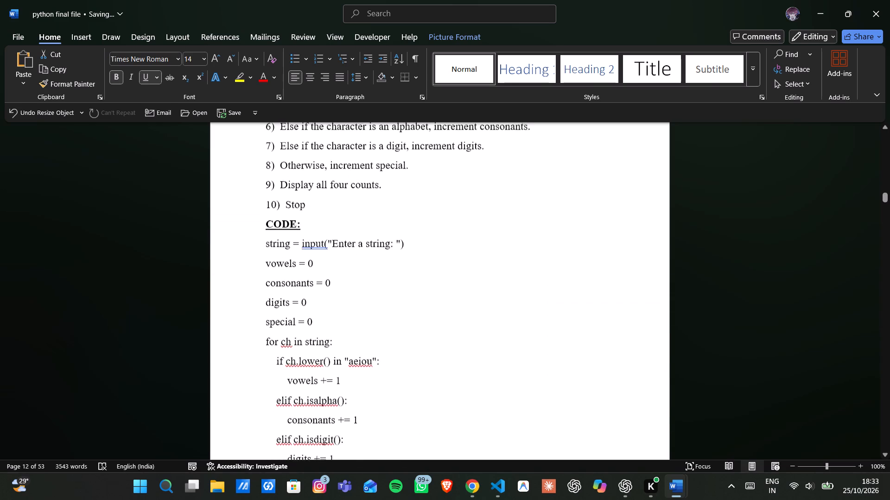
{"action": "scroll", "coordinate": [424, 349], "scroll_direction": "up", "scroll_amount": 2}
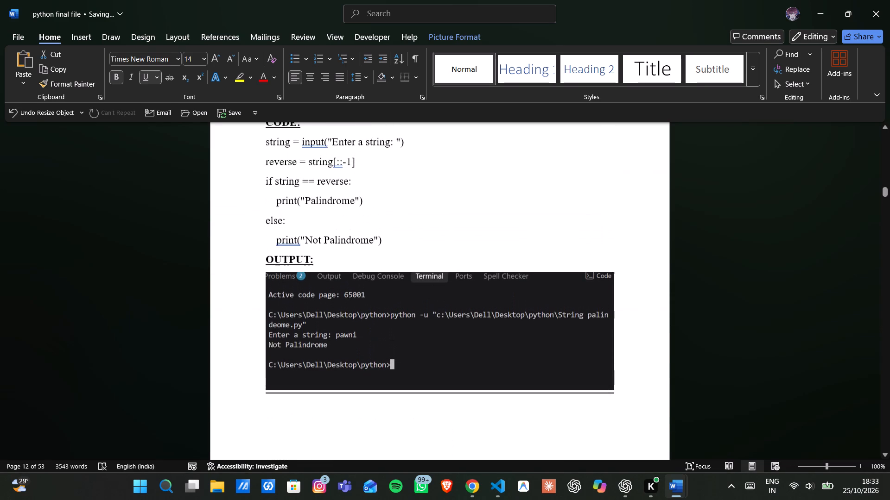
{"action": "left_click", "coordinate": [424, 349]}
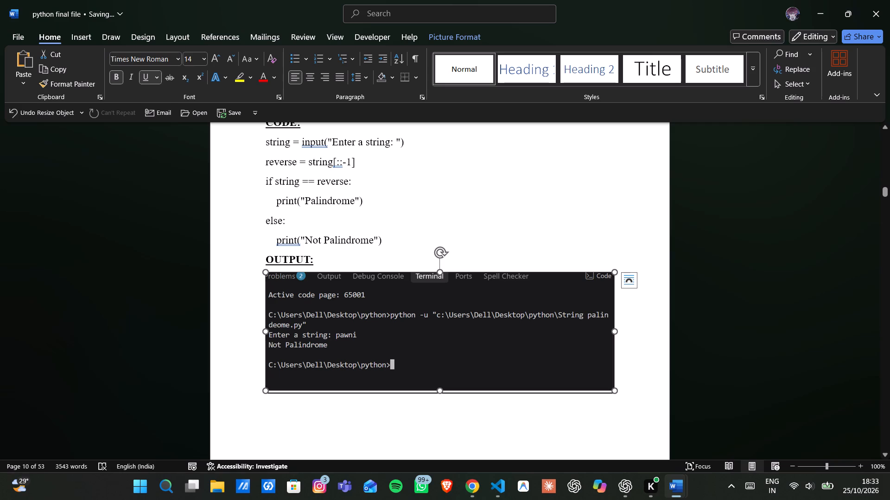
{"action": "left_click_drag", "start_coordinate": [612, 389], "coordinate": [384, 337]}
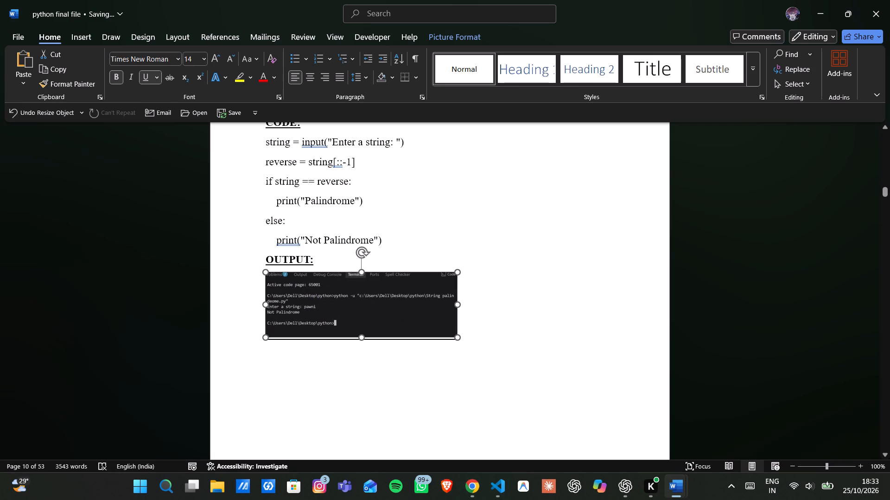
{"action": "left_click_drag", "start_coordinate": [384, 337], "coordinate": [384, 337]}
Shrink the output picture of the string length and character traversal program to about 45% of its size.
{"action": "scroll", "coordinate": [384, 337], "scroll_direction": "up", "scroll_amount": 2}
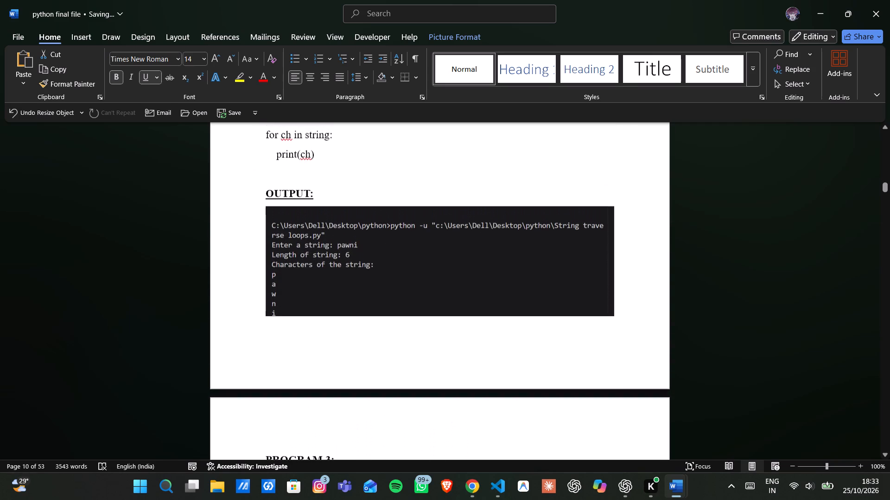
{"action": "left_click", "coordinate": [458, 273]}
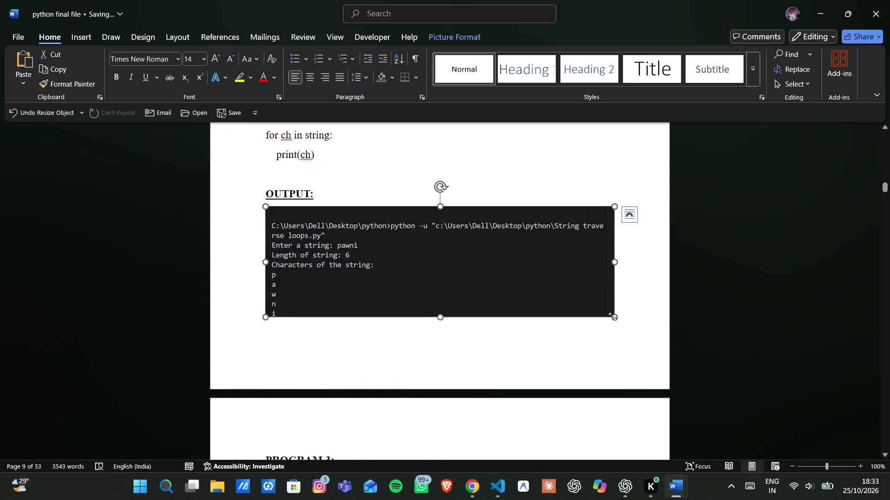
{"action": "left_click_drag", "start_coordinate": [614, 316], "coordinate": [423, 245]}
Shrink the output picture of the string concatenation, repetition, indexing and slicing program to about half its size.
{"action": "scroll", "coordinate": [423, 245], "scroll_direction": "up", "scroll_amount": 1}
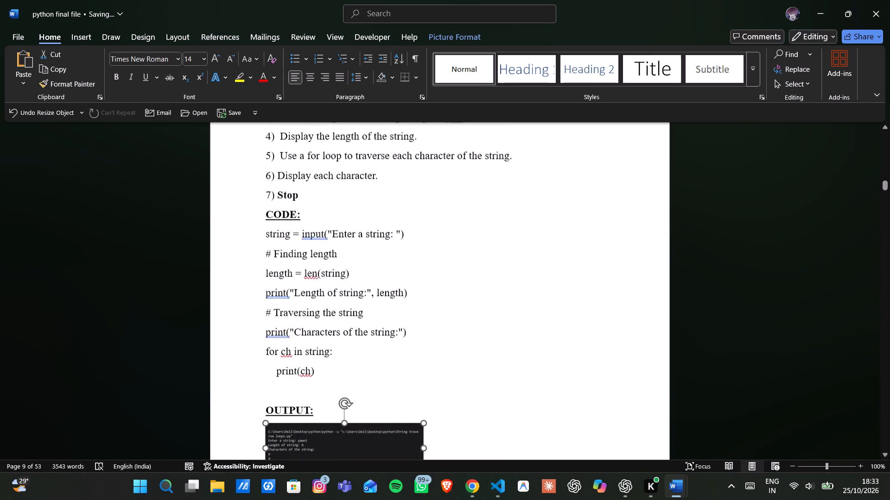
{"action": "scroll", "coordinate": [423, 245], "scroll_direction": "up", "scroll_amount": 1}
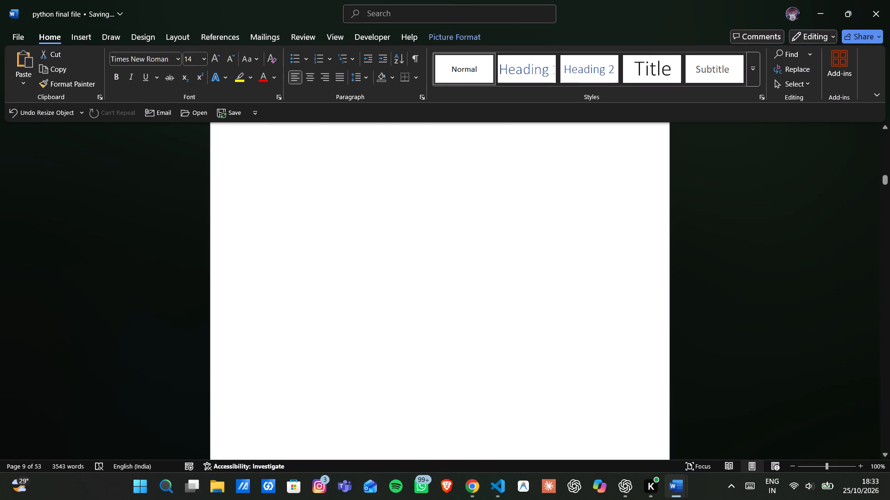
{"action": "scroll", "coordinate": [423, 245], "scroll_direction": "up", "scroll_amount": 2}
{"action": "left_click", "coordinate": [423, 245]}
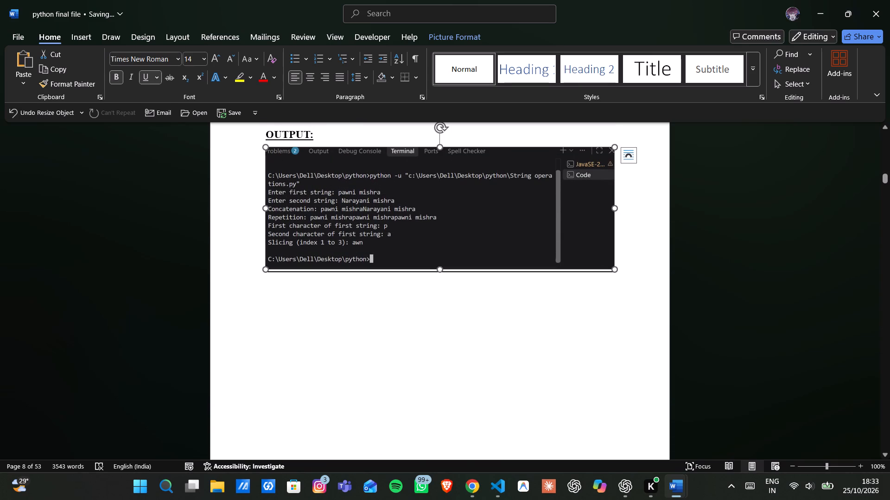
{"action": "left_click_drag", "start_coordinate": [614, 266], "coordinate": [435, 182]}
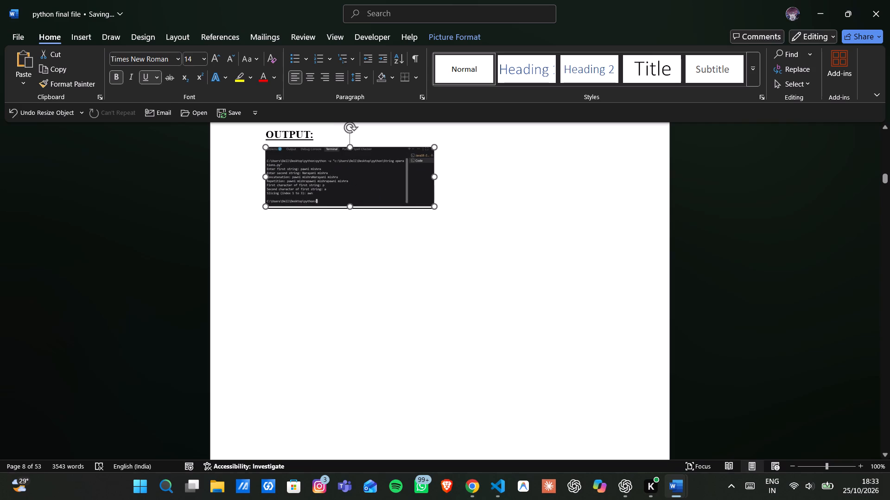
{"action": "left_click_drag", "start_coordinate": [435, 182], "coordinate": [451, 194]}
Shrink the output picture of the program that appends data to a file to about half its size.
{"action": "scroll", "coordinate": [451, 194], "scroll_direction": "up", "scroll_amount": 1}
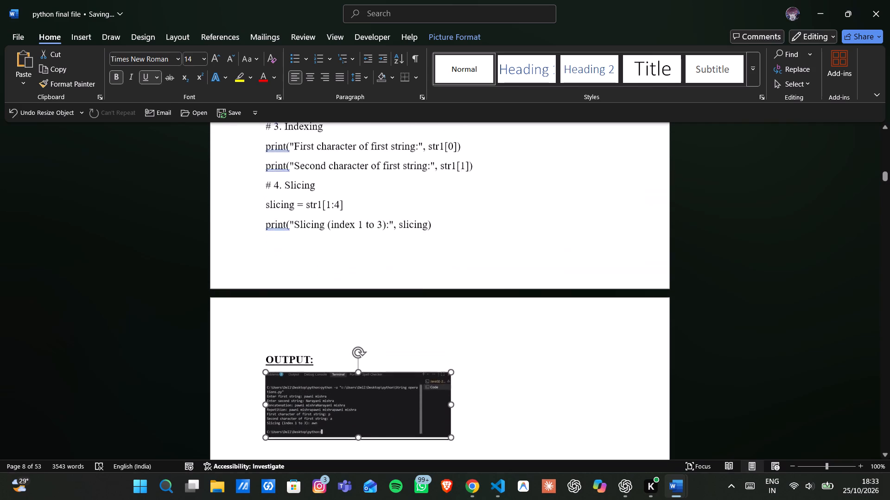
{"action": "scroll", "coordinate": [451, 194], "scroll_direction": "up", "scroll_amount": 3}
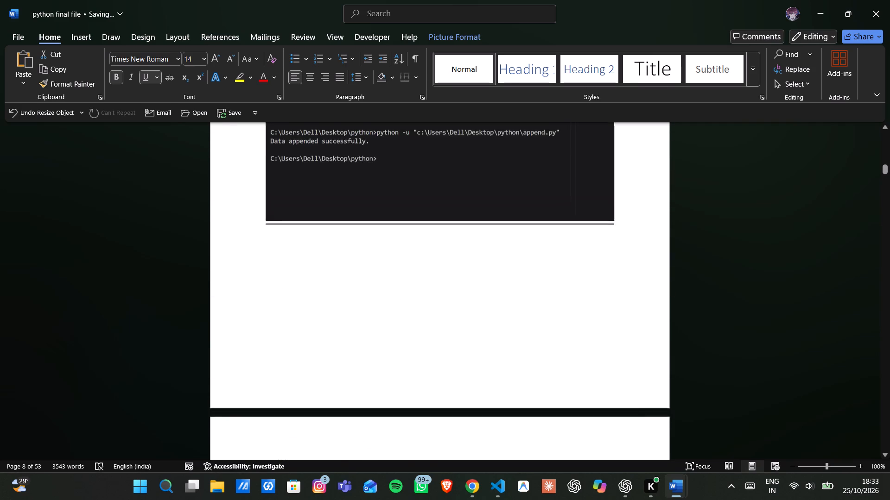
{"action": "scroll", "coordinate": [451, 194], "scroll_direction": "up", "scroll_amount": 1}
{"action": "left_click", "coordinate": [469, 235]}
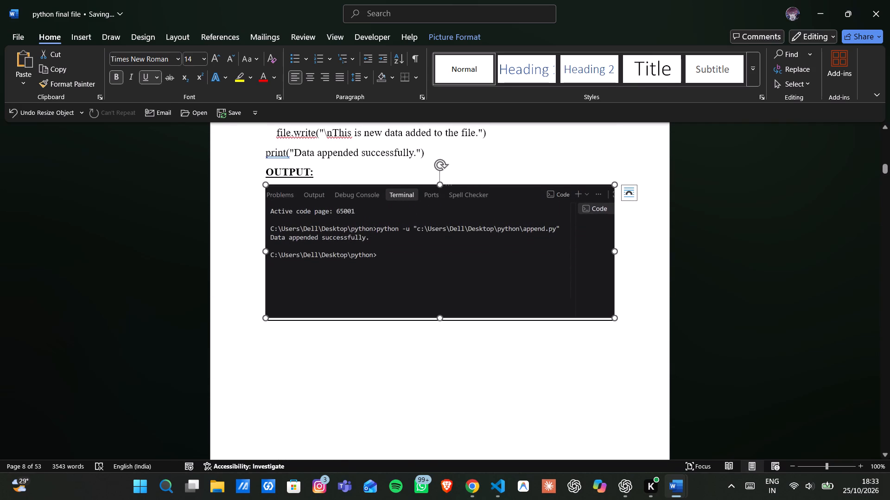
{"action": "left_click_drag", "start_coordinate": [614, 318], "coordinate": [444, 228]}
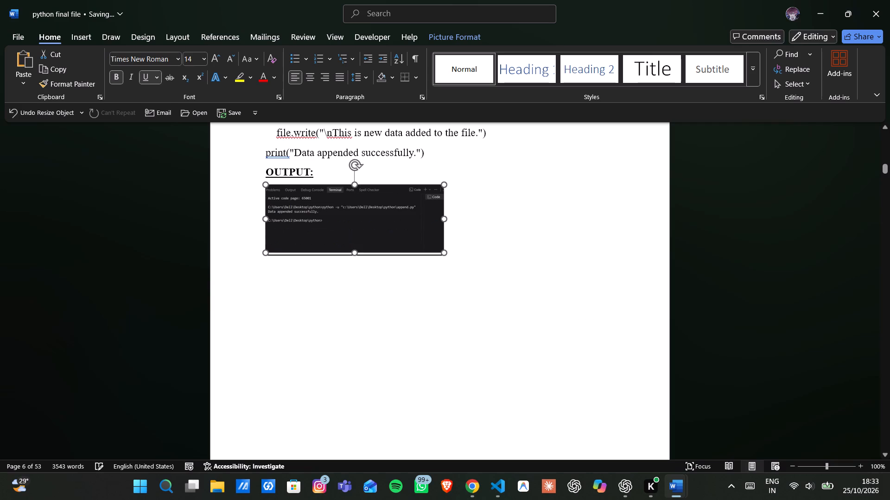
Shrink the output picture of the program that writes input text to a file to about 63% of its size.
{"action": "scroll", "coordinate": [444, 228], "scroll_direction": "up", "scroll_amount": 3}
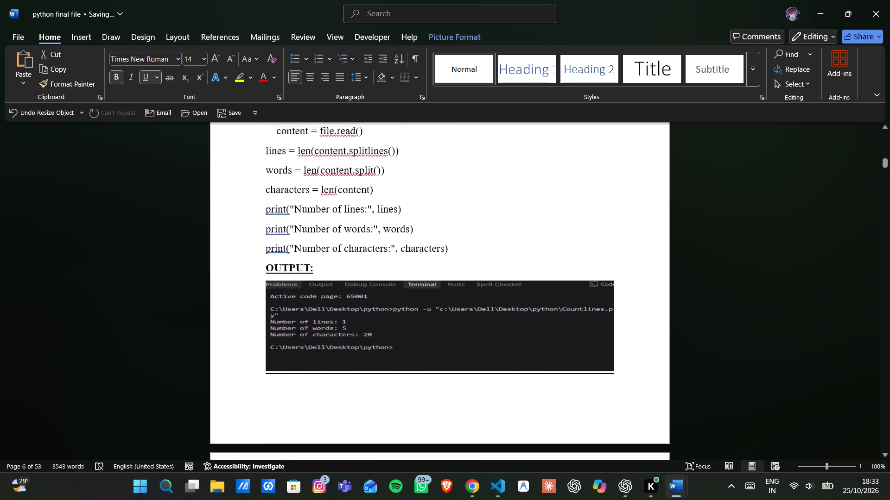
{"action": "scroll", "coordinate": [444, 228], "scroll_direction": "up", "scroll_amount": 2}
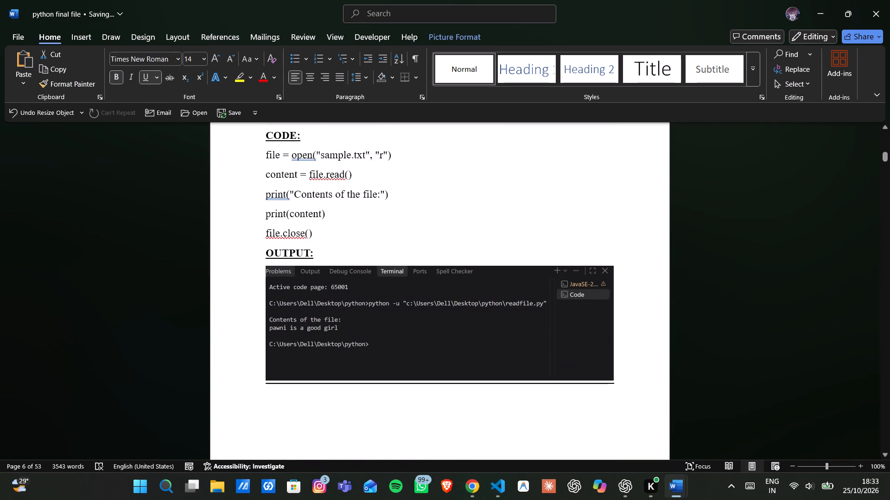
{"action": "scroll", "coordinate": [470, 300], "scroll_direction": "up", "scroll_amount": 1}
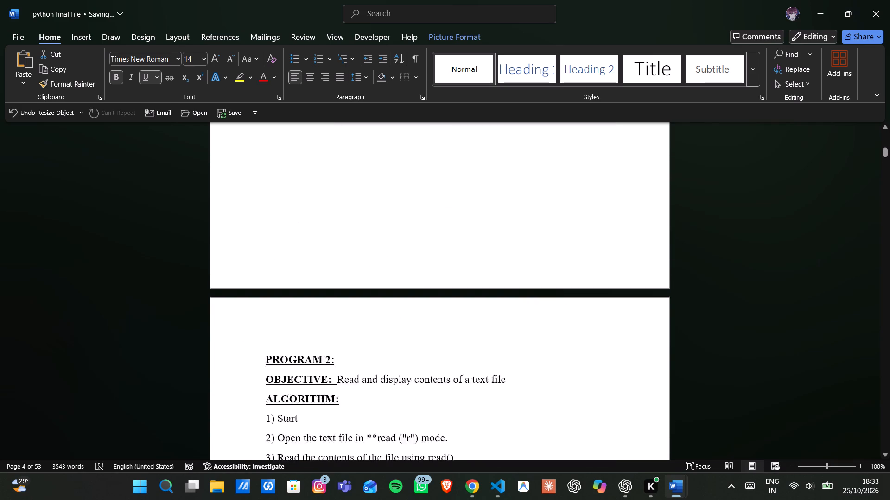
{"action": "scroll", "coordinate": [470, 300], "scroll_direction": "up", "scroll_amount": 1}
{"action": "scroll", "coordinate": [470, 300], "scroll_direction": "down", "scroll_amount": 1}
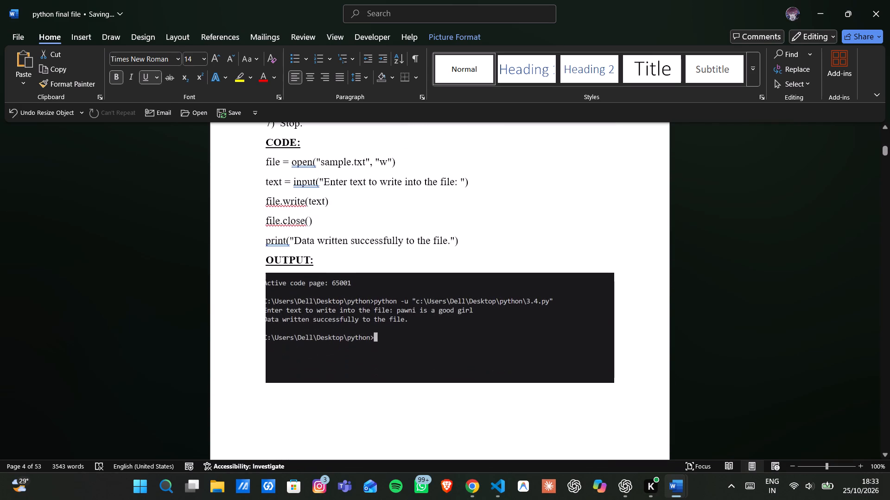
{"action": "left_click", "coordinate": [482, 324]}
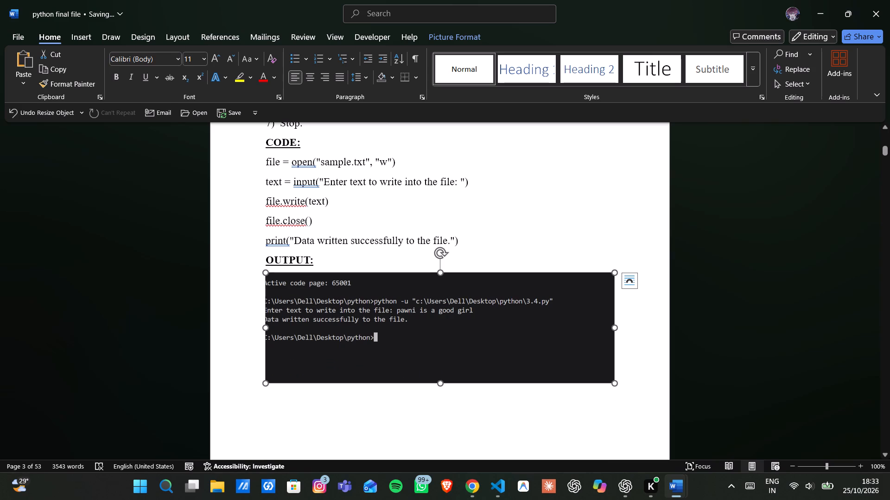
{"action": "left_click_drag", "start_coordinate": [613, 384], "coordinate": [544, 366]}
{"action": "left_click_drag", "start_coordinate": [544, 366], "coordinate": [544, 366]}
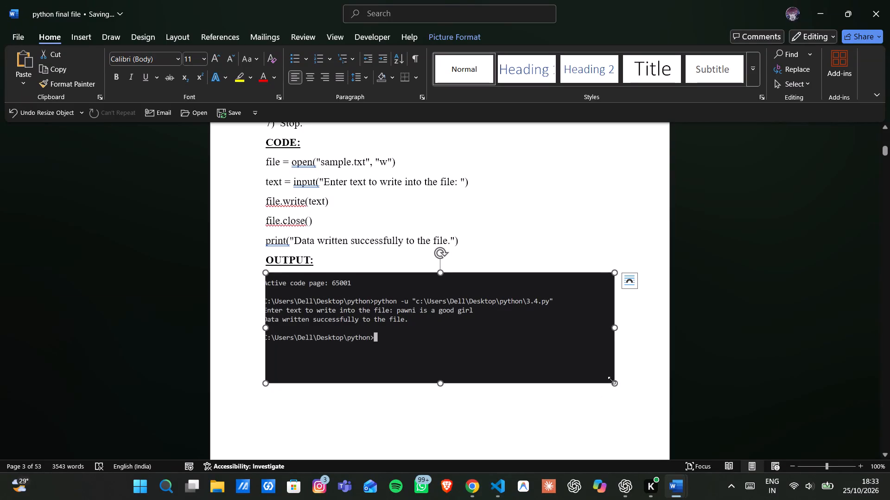
{"action": "left_click_drag", "start_coordinate": [612, 381], "coordinate": [486, 318]}
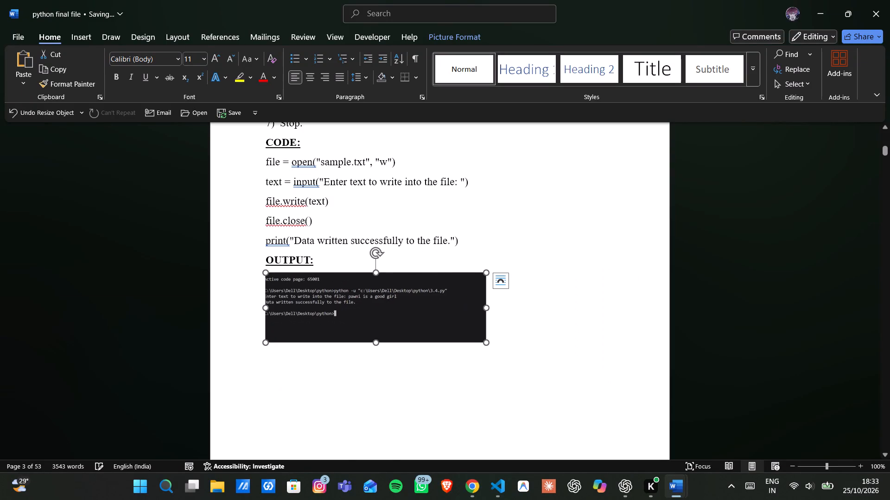
Look back through the first pages, up to the recursive Fibonacci program, for output pictures that still need shrinking.
{"action": "scroll", "coordinate": [486, 318], "scroll_direction": "up", "scroll_amount": 1}
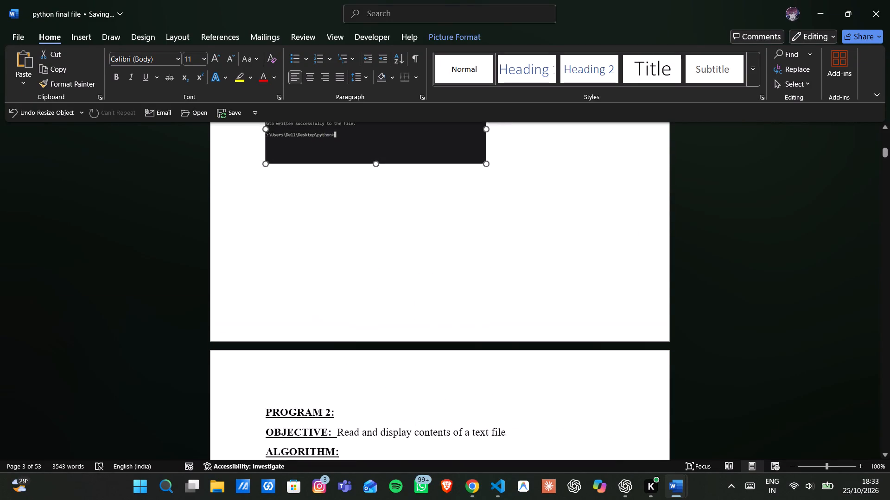
{"action": "scroll", "coordinate": [486, 318], "scroll_direction": "up", "scroll_amount": 2}
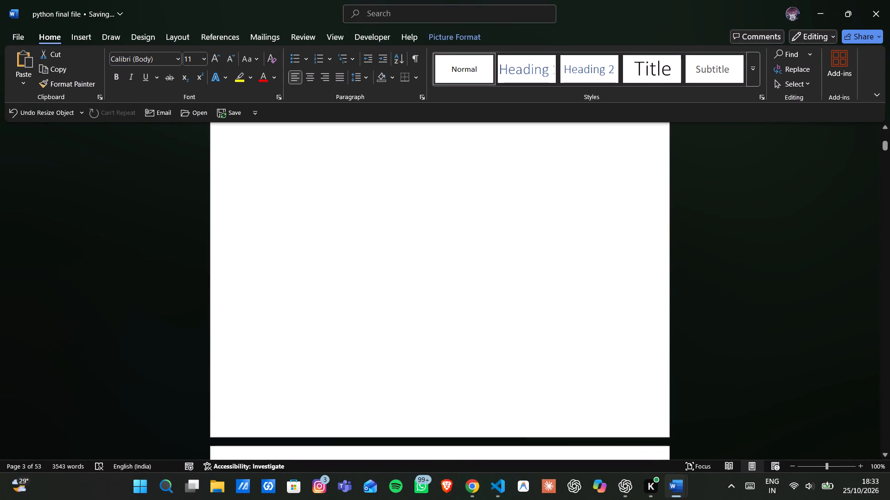
{"action": "scroll", "coordinate": [486, 318], "scroll_direction": "up", "scroll_amount": 1}
{"action": "scroll", "coordinate": [486, 318], "scroll_direction": "down", "scroll_amount": 1}
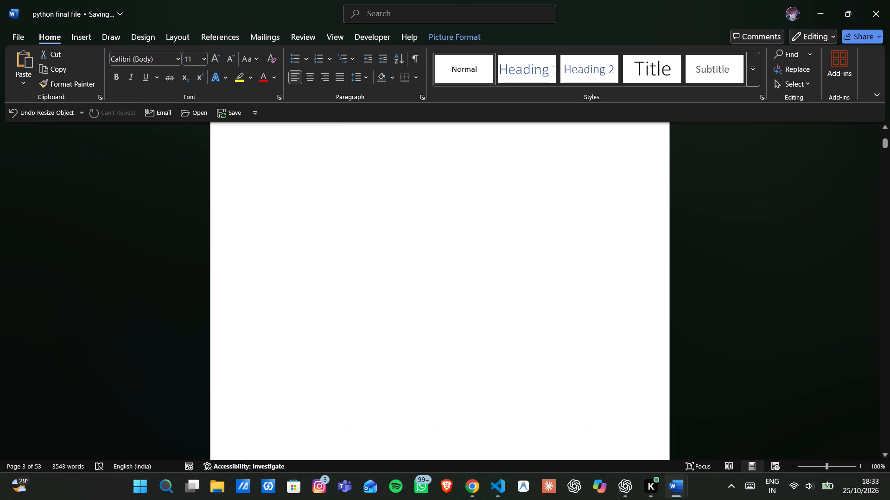
{"action": "scroll", "coordinate": [486, 318], "scroll_direction": "up", "scroll_amount": 2}
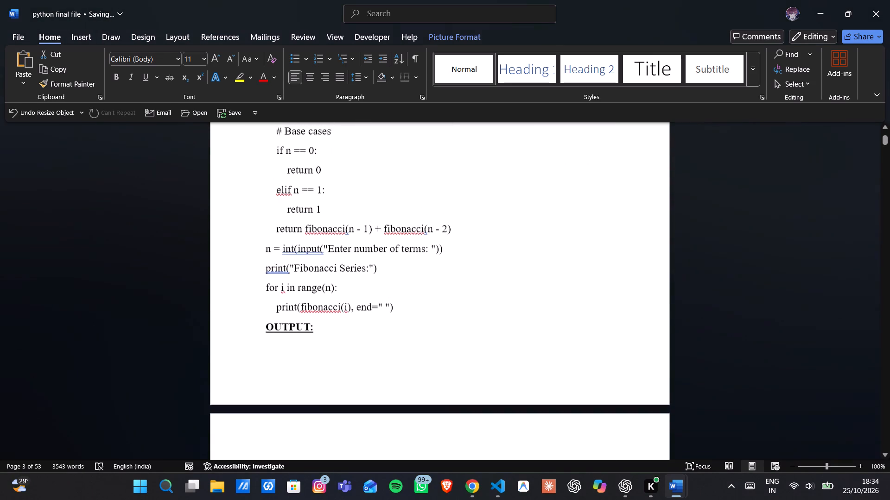
{"action": "scroll", "coordinate": [486, 318], "scroll_direction": "up", "scroll_amount": 4}
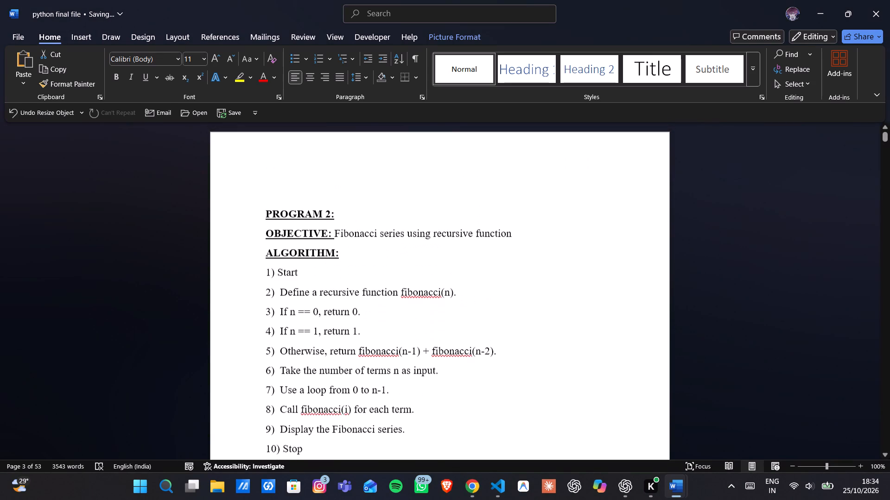
Insert the built-in Blank (Three Columns) footer, working from the document's last page.
{"action": "scroll", "coordinate": [486, 318], "scroll_direction": "down", "scroll_amount": 11}
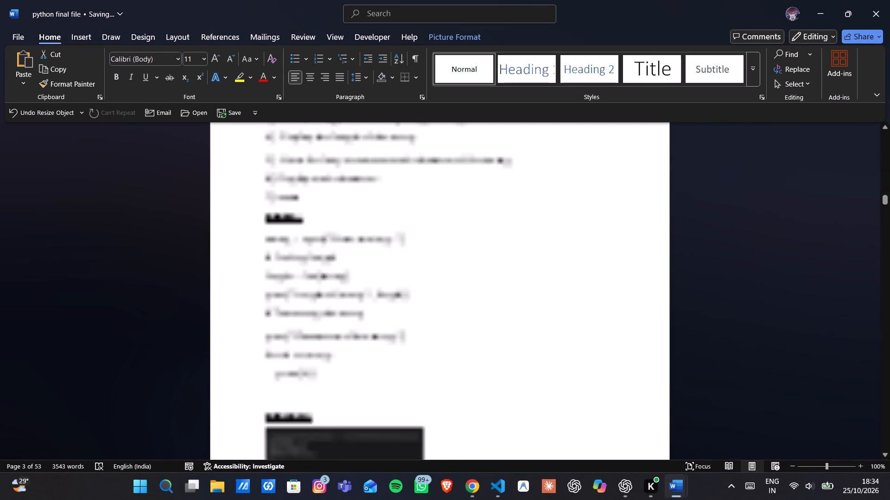
{"action": "scroll", "coordinate": [486, 318], "scroll_direction": "down", "scroll_amount": 15}
{"action": "scroll", "coordinate": [486, 318], "scroll_direction": "down", "scroll_amount": 6}
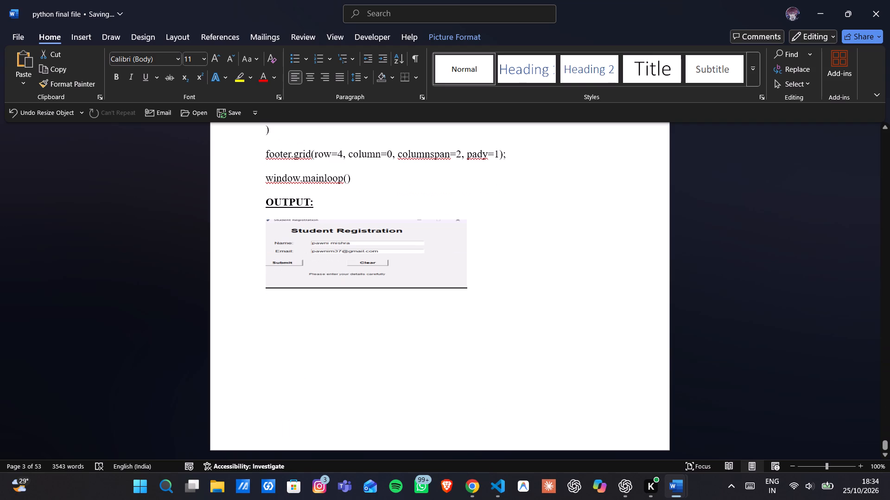
{"action": "scroll", "coordinate": [486, 318], "scroll_direction": "down", "scroll_amount": 3}
{"action": "left_click", "coordinate": [397, 391]}
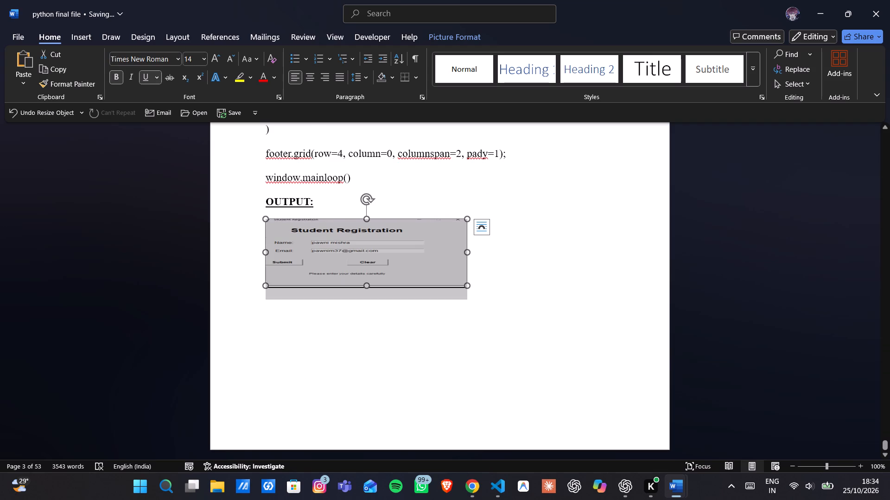
{"action": "left_click", "coordinate": [569, 406]}
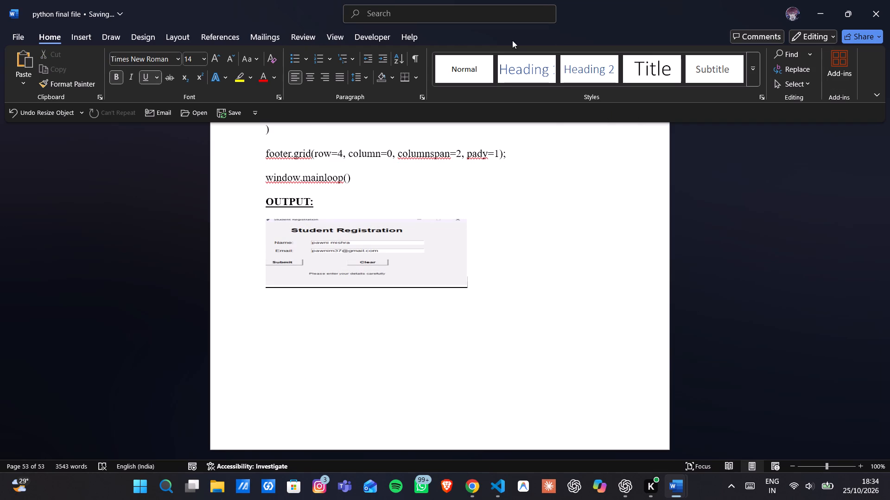
{"action": "left_click", "coordinate": [87, 33]}
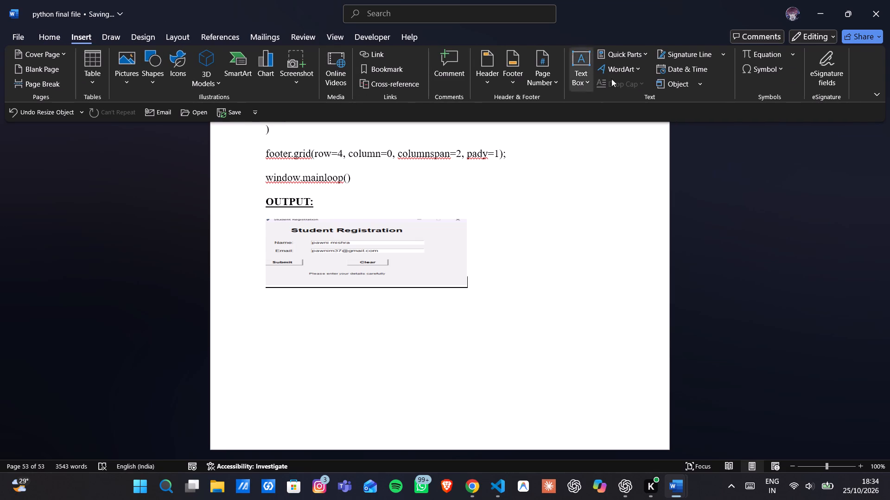
{"action": "left_click", "coordinate": [511, 76]}
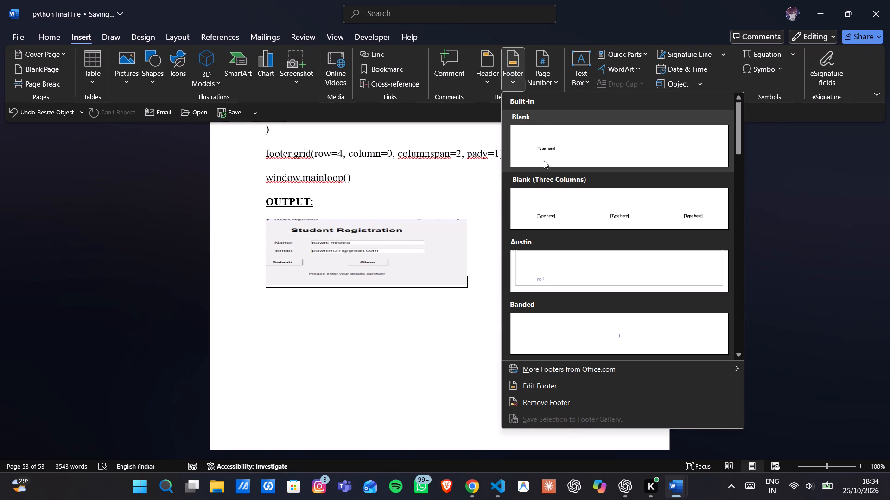
{"action": "left_click", "coordinate": [552, 206]}
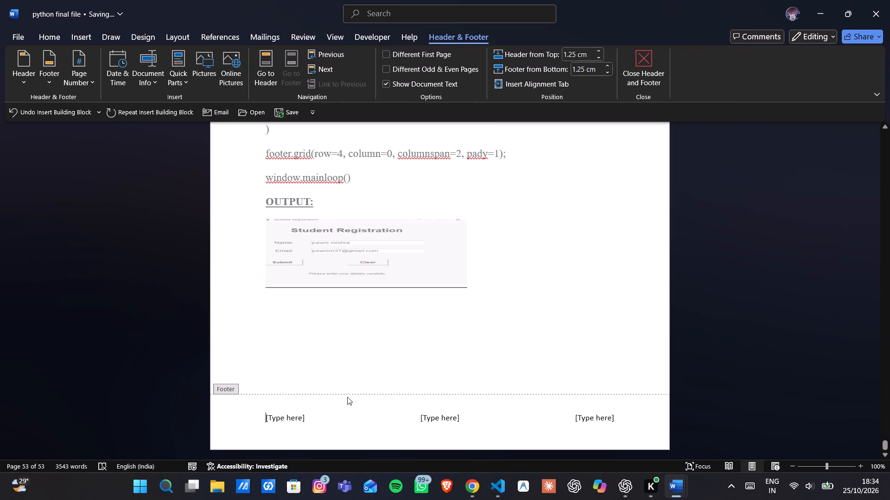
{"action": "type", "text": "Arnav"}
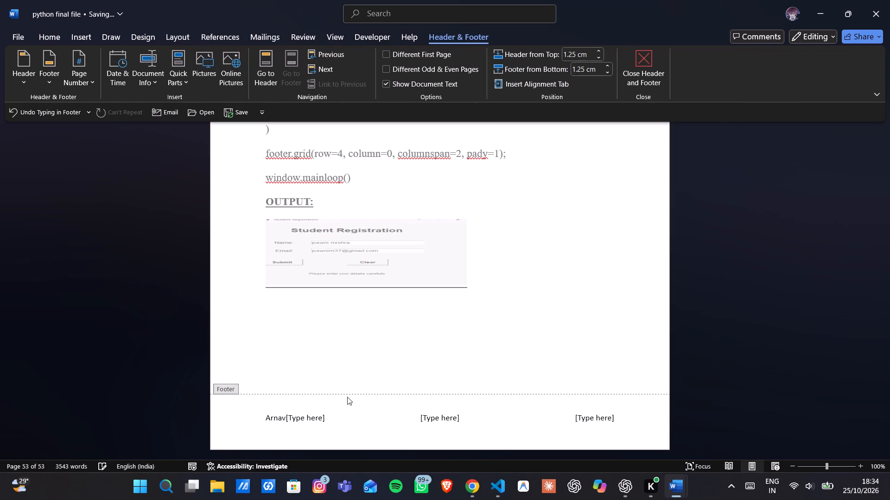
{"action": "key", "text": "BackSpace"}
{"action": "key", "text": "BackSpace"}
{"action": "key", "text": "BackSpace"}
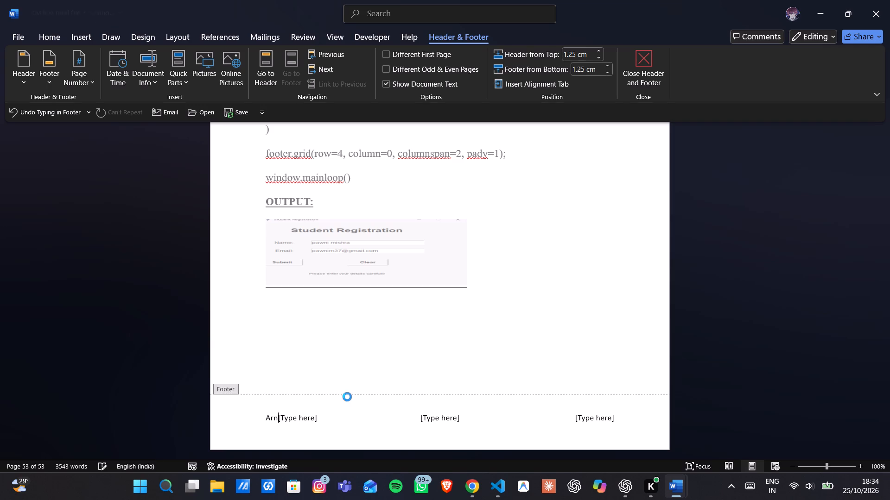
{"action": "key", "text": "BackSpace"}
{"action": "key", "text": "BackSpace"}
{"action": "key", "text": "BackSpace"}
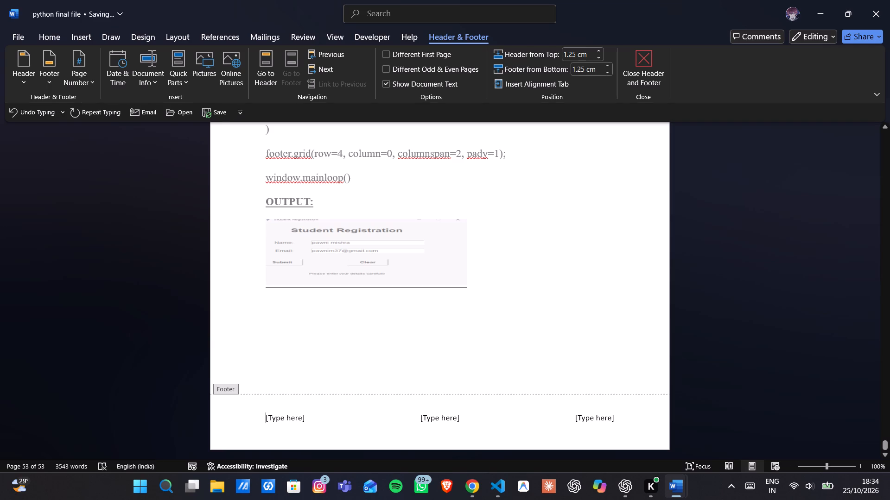
Fill the three footer placeholders with the student's full name in capitals, the roll number and CSE 03, and close the footer.
{"action": "left_click_drag", "start_coordinate": [308, 420], "coordinate": [273, 419]}
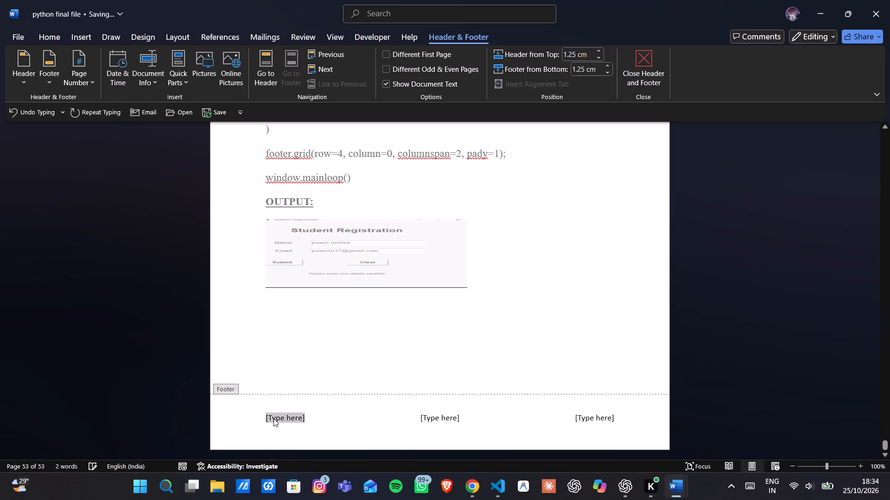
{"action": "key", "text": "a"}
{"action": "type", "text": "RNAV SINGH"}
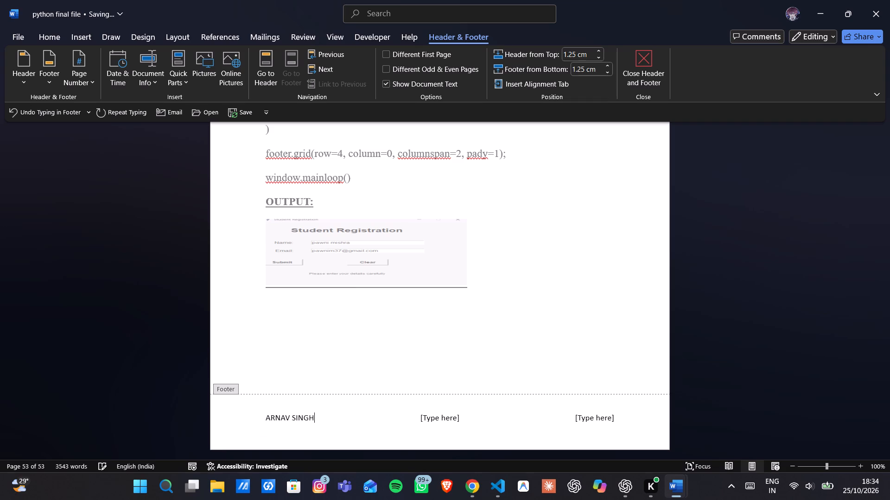
{"action": "left_click_drag", "start_coordinate": [462, 418], "coordinate": [370, 413]}
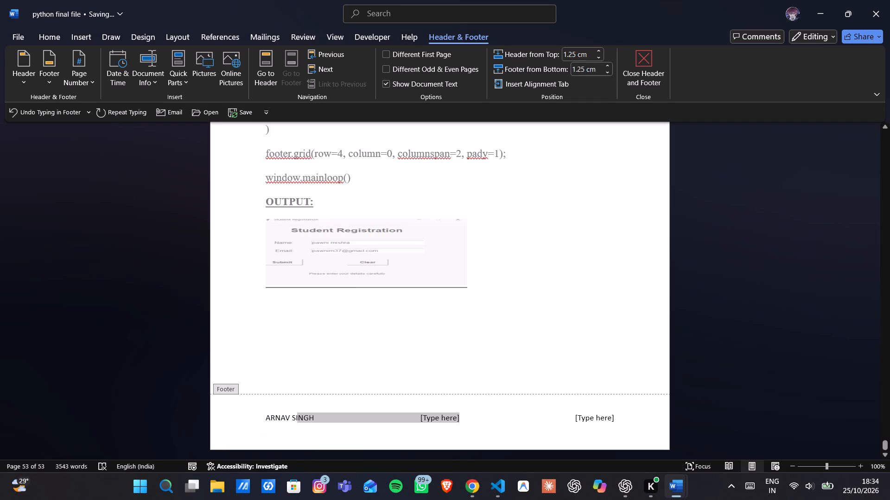
{"action": "left_click_drag", "start_coordinate": [370, 413], "coordinate": [431, 417]}
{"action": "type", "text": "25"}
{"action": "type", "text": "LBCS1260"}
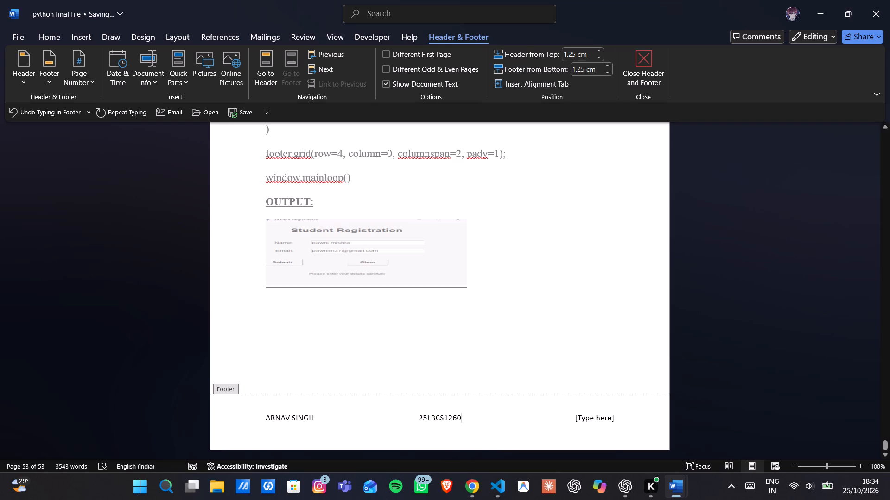
{"action": "left_click_drag", "start_coordinate": [624, 417], "coordinate": [581, 412]}
{"action": "left_click_drag", "start_coordinate": [581, 412], "coordinate": [581, 413]}
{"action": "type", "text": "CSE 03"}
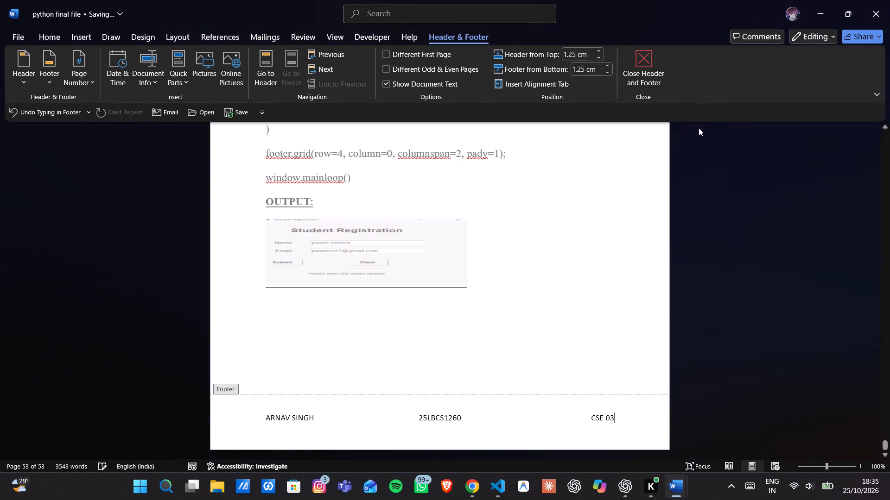
{"action": "left_click", "coordinate": [648, 70]}
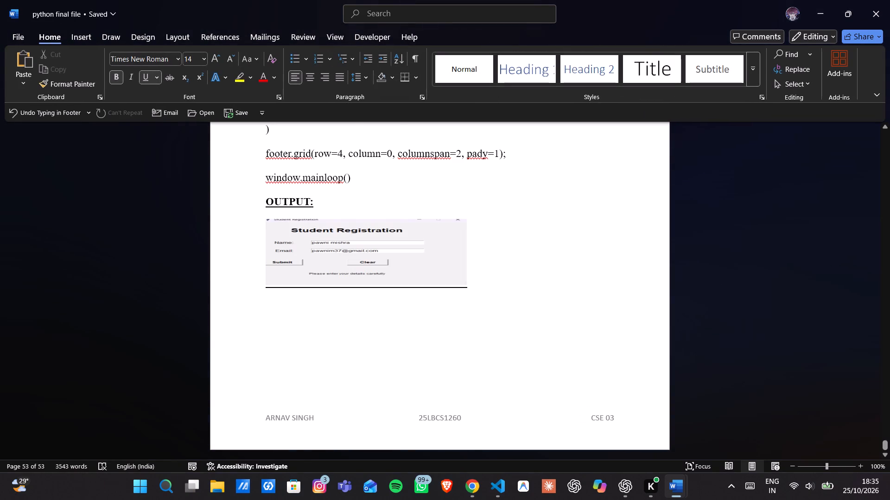
Save a copy of the document to the Desktop folder as a PDF named Python Remaining.
{"action": "scroll", "coordinate": [618, 246], "scroll_direction": "up", "scroll_amount": 8}
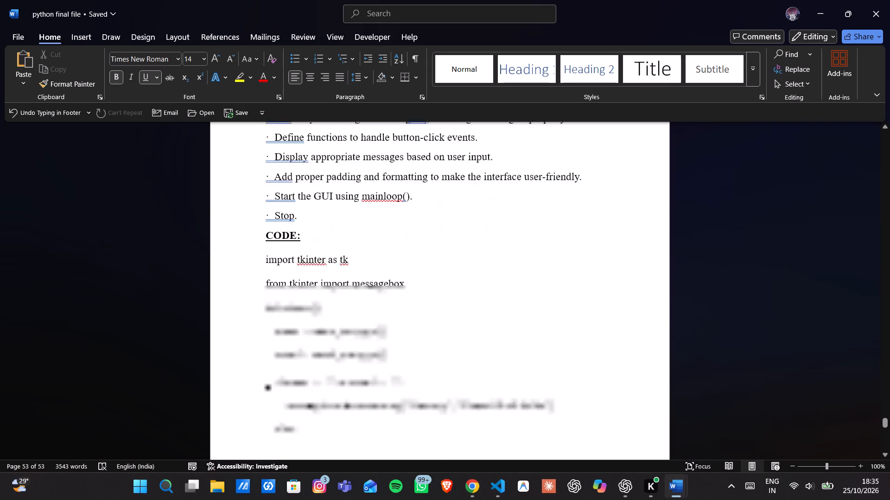
{"action": "scroll", "coordinate": [618, 246], "scroll_direction": "up", "scroll_amount": 7}
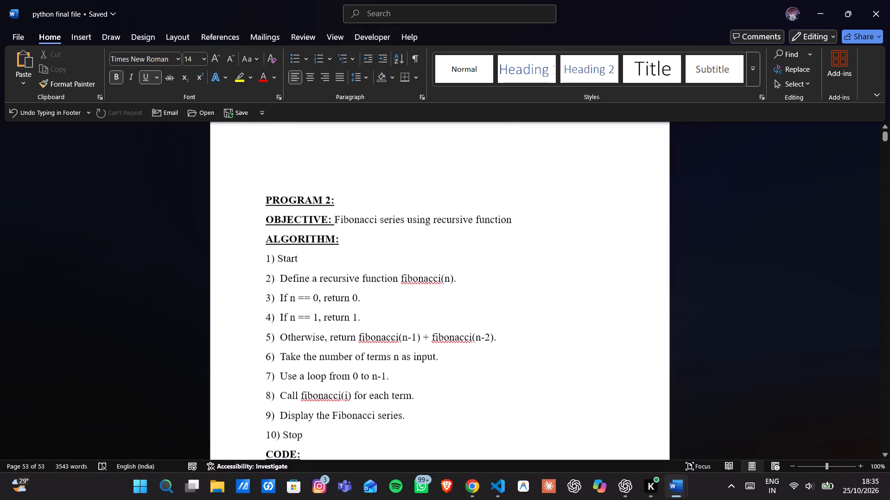
{"action": "left_click", "coordinate": [18, 34]}
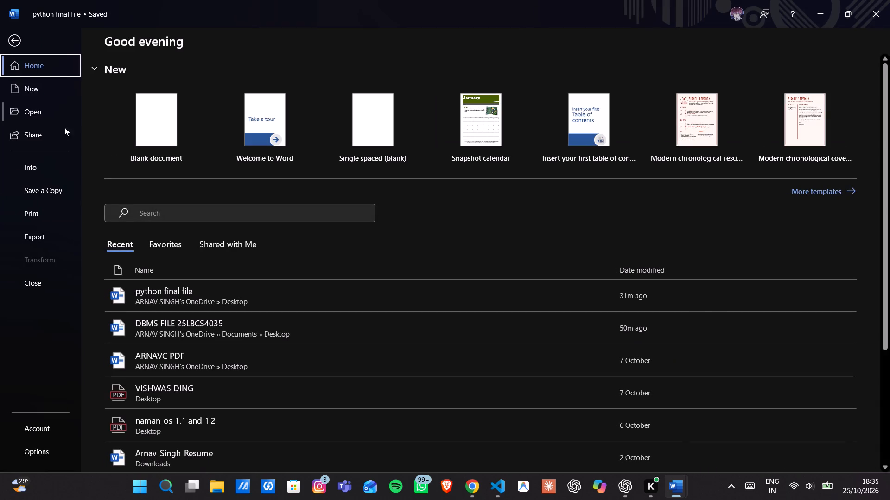
{"action": "left_click", "coordinate": [58, 189]}
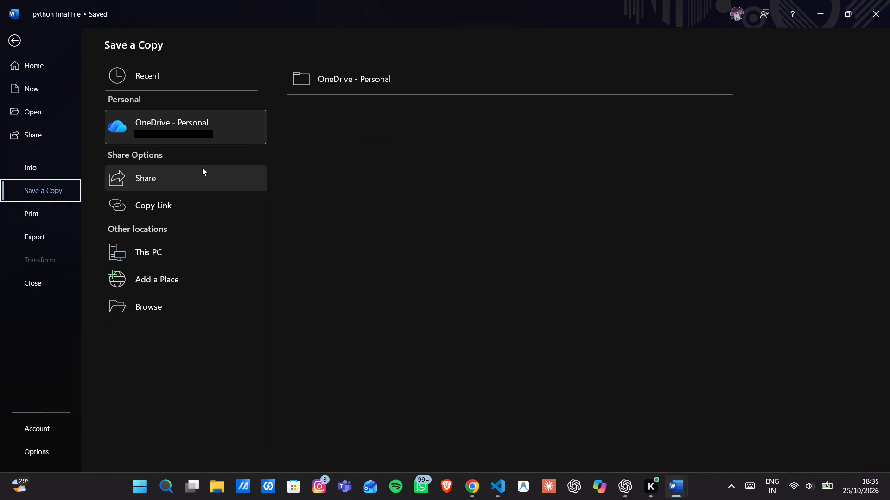
{"action": "left_click", "coordinate": [197, 261]}
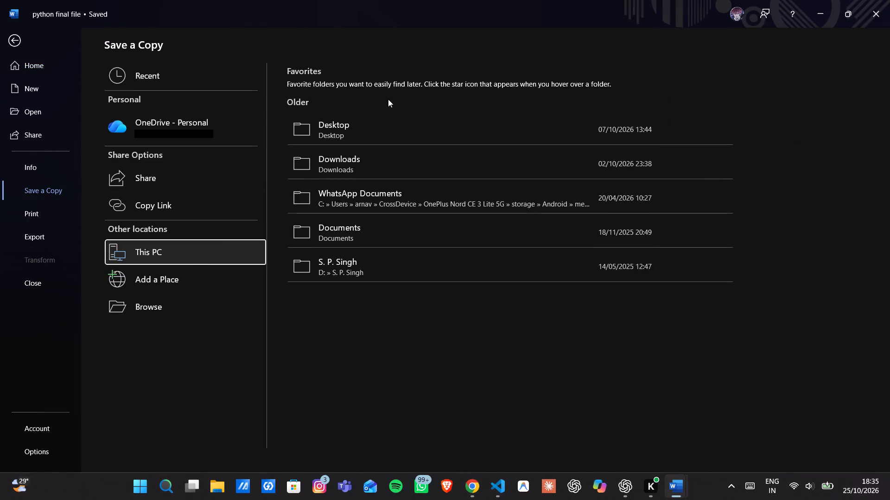
{"action": "left_click", "coordinate": [383, 121]}
{"action": "left_click", "coordinate": [383, 121]}
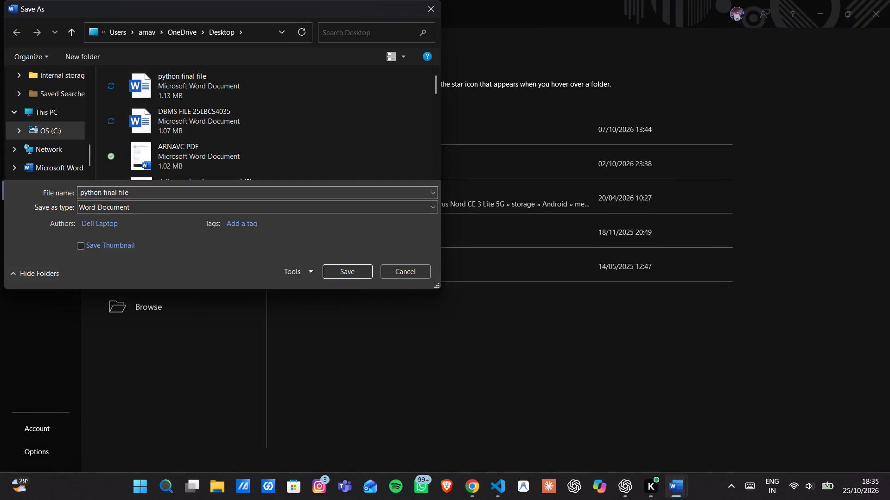
{"action": "left_click", "coordinate": [273, 189]}
{"action": "key", "text": "BackSpace"}
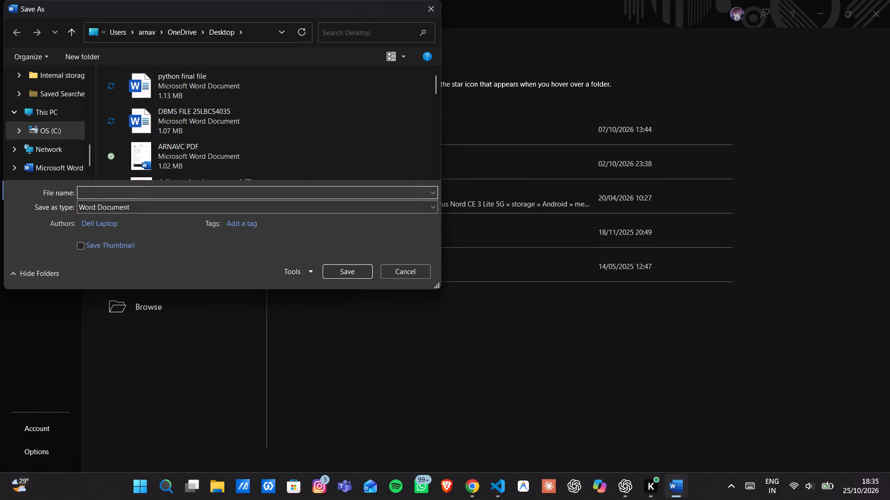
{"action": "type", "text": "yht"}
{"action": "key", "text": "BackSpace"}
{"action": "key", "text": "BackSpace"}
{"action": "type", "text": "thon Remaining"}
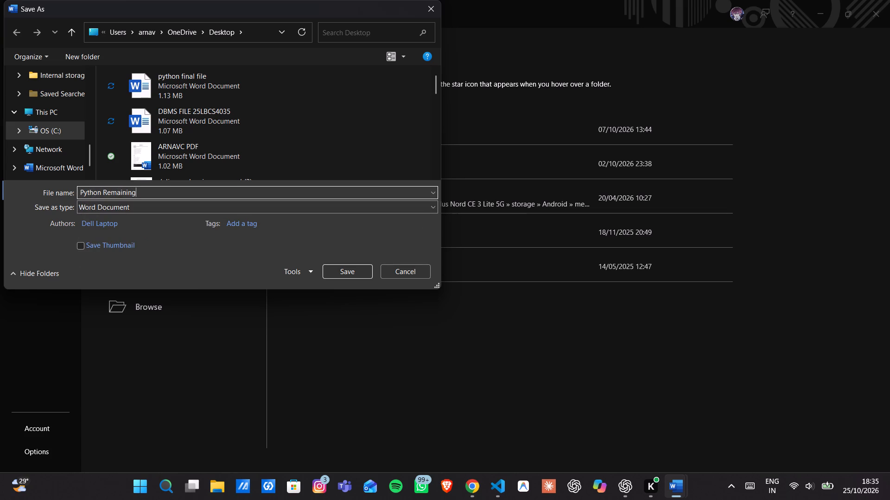
{"action": "left_click", "coordinate": [252, 201]}
{"action": "left_click", "coordinate": [241, 271]}
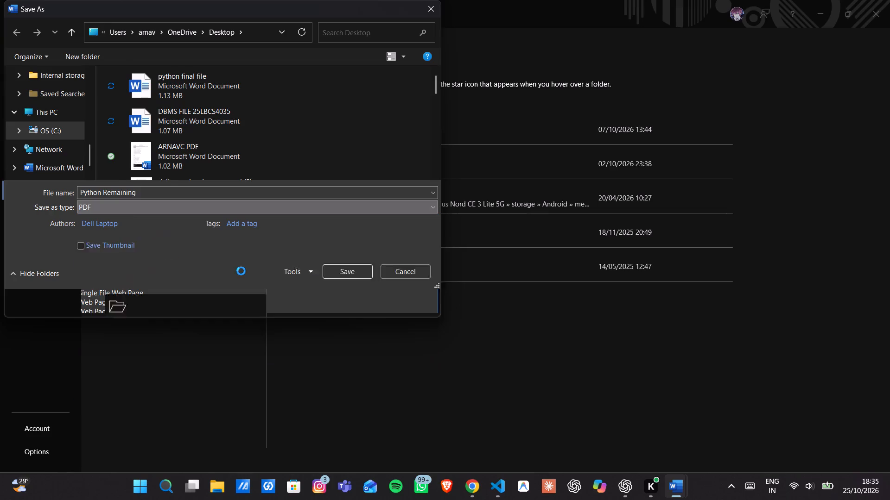
{"action": "left_click", "coordinate": [344, 302]}
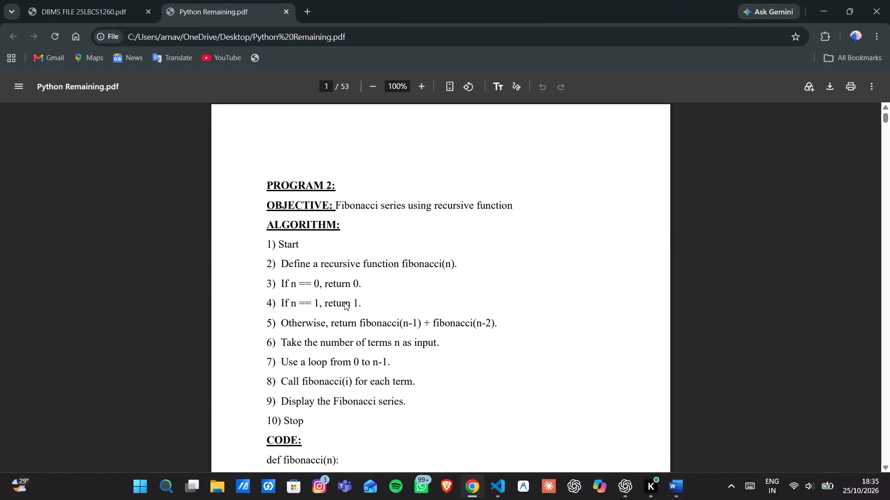
{"action": "scroll", "coordinate": [407, 312], "scroll_direction": "down", "scroll_amount": 4}
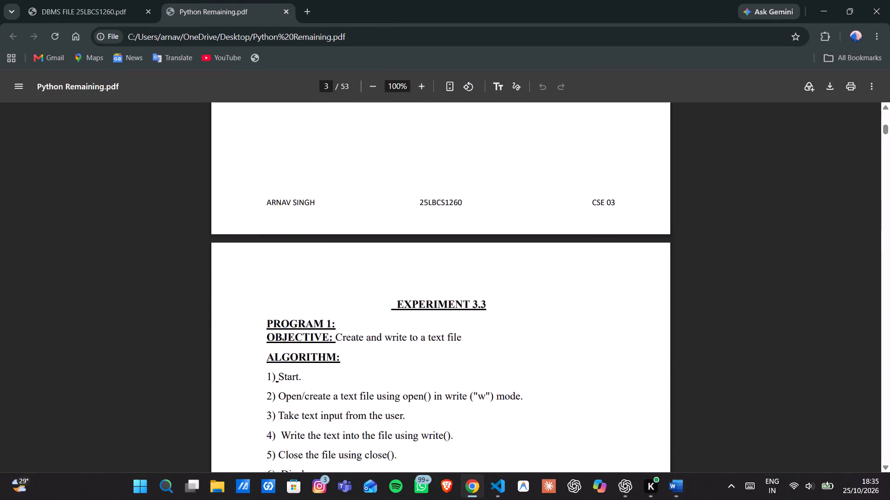
{"action": "scroll", "coordinate": [407, 312], "scroll_direction": "down", "scroll_amount": 7}
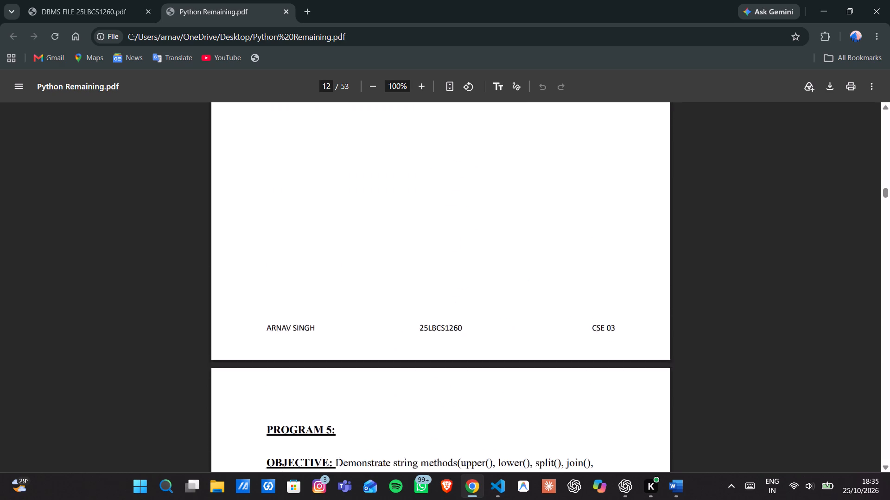
{"action": "scroll", "coordinate": [407, 312], "scroll_direction": "down", "scroll_amount": 11}
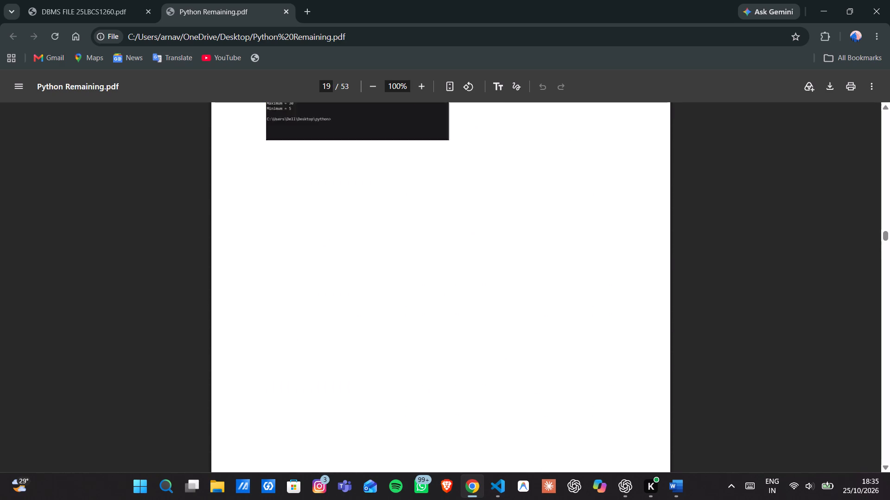
{"action": "scroll", "coordinate": [407, 312], "scroll_direction": "down", "scroll_amount": 8}
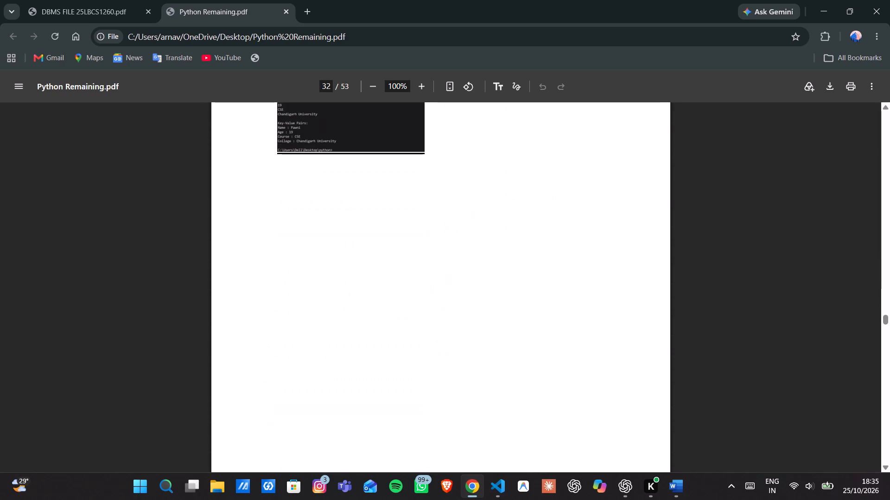
{"action": "scroll", "coordinate": [407, 312], "scroll_direction": "down", "scroll_amount": 5}
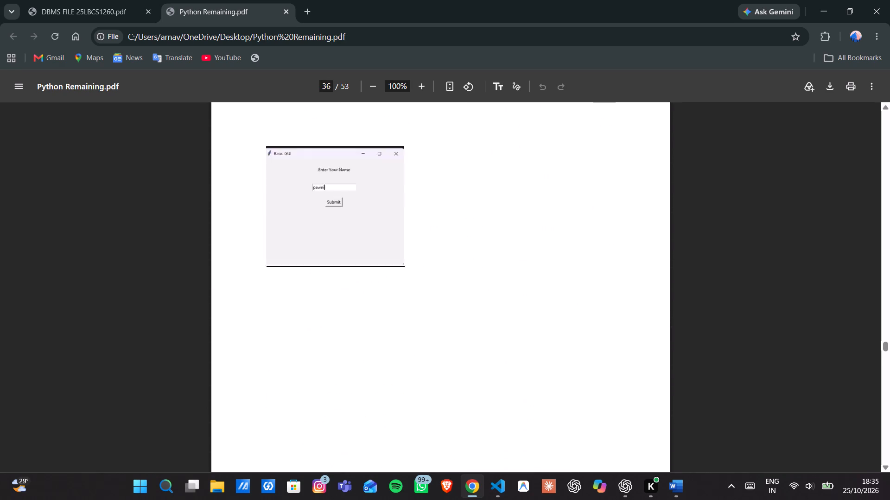
{"action": "scroll", "coordinate": [407, 312], "scroll_direction": "down", "scroll_amount": 7}
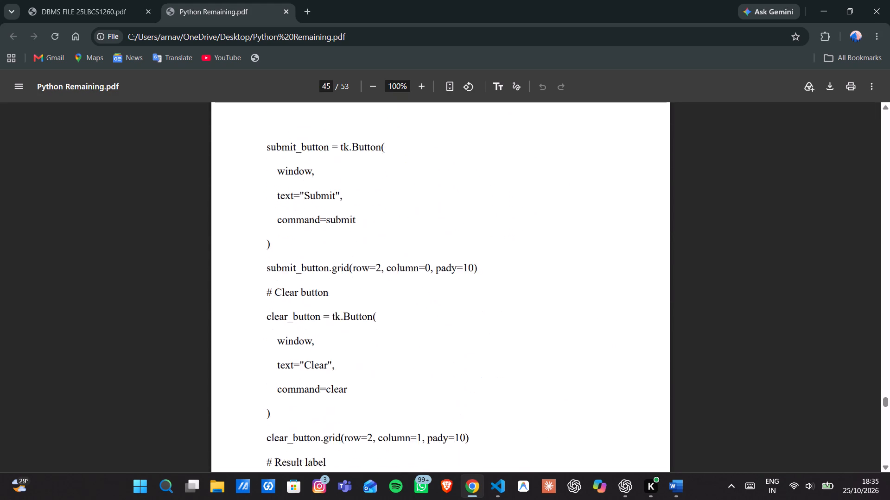
{"action": "scroll", "coordinate": [407, 312], "scroll_direction": "down", "scroll_amount": 12}
{"action": "scroll", "coordinate": [407, 312], "scroll_direction": "up", "scroll_amount": 2}
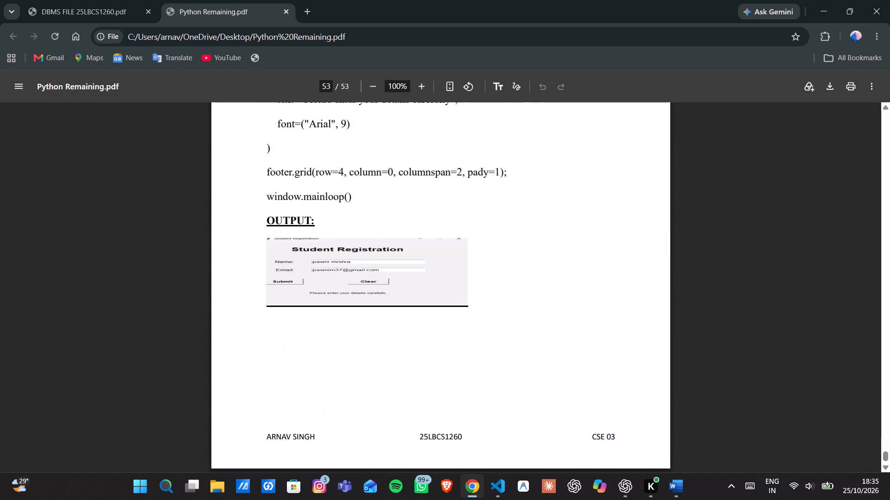